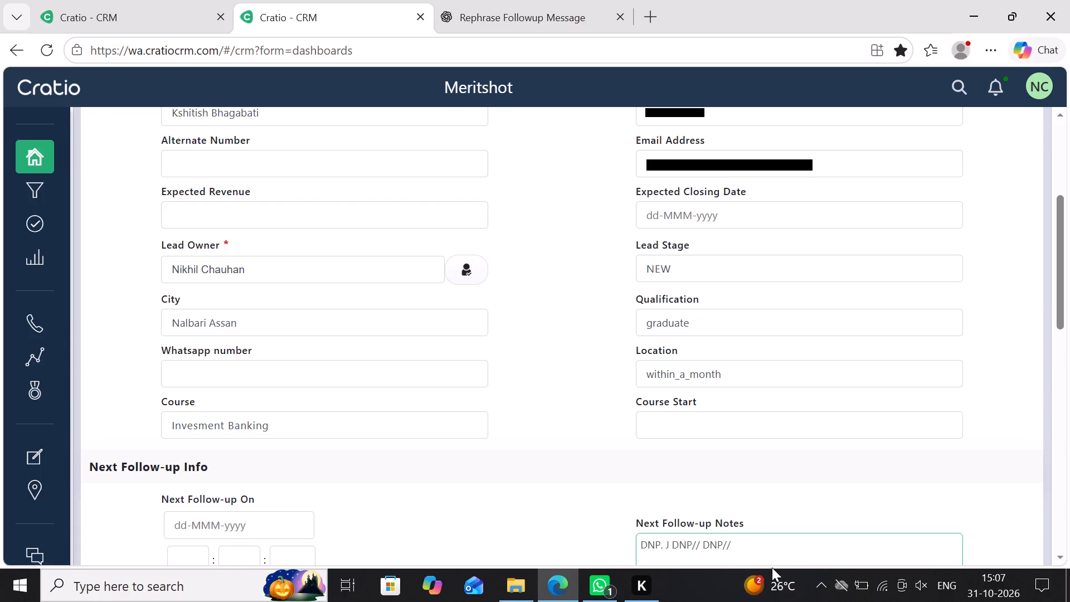
# Append "dnp" to the Next Follow-up Notes of the current lead.
pyautogui.write('dnp')
# Set the Lead Stage to DID NOT PICKED and save the lead.
pyautogui.click(685, 268)
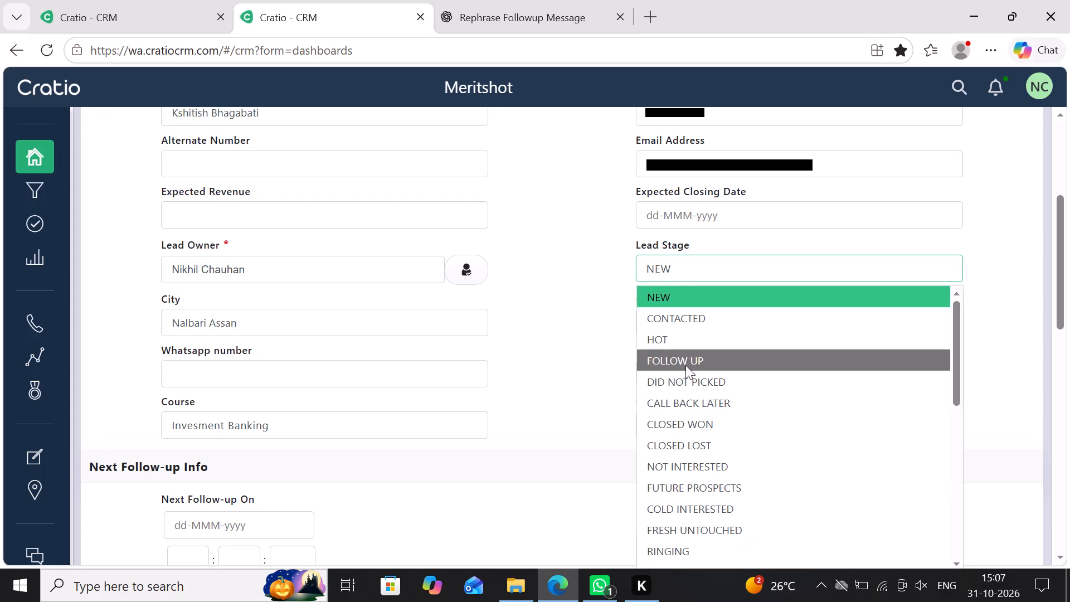
pyautogui.click(688, 381)
pyautogui.click(570, 280)
pyautogui.scroll(20, 570, 280)
pyautogui.scroll(20, 570, 280)
pyautogui.scroll(5, 570, 280)
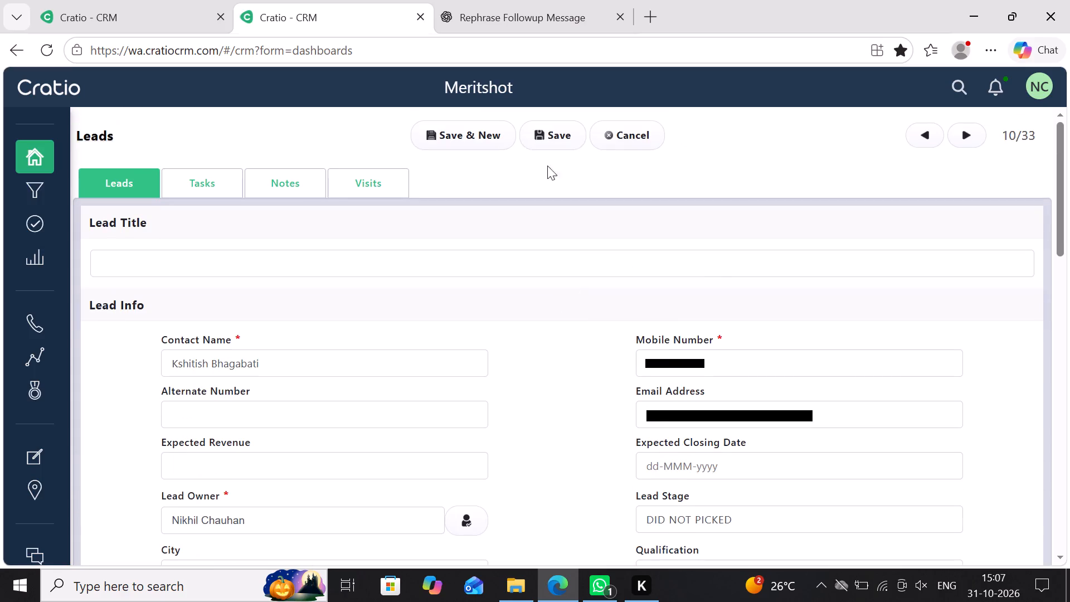
pyautogui.click(538, 135)
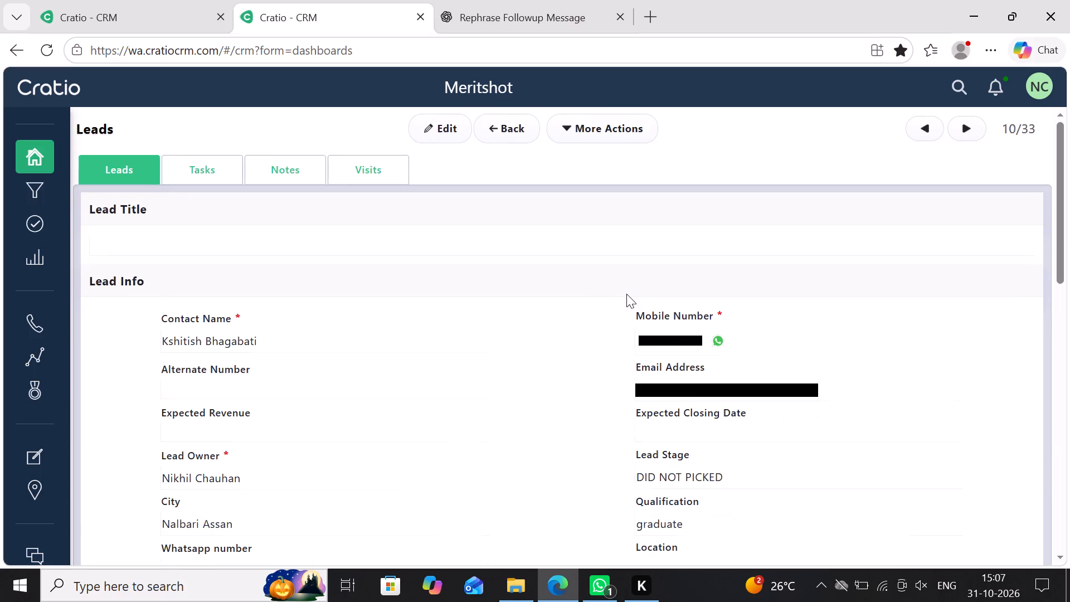
# Open the next lead record for editing and go to its Next Follow-up Notes.
pyautogui.click(970, 130)
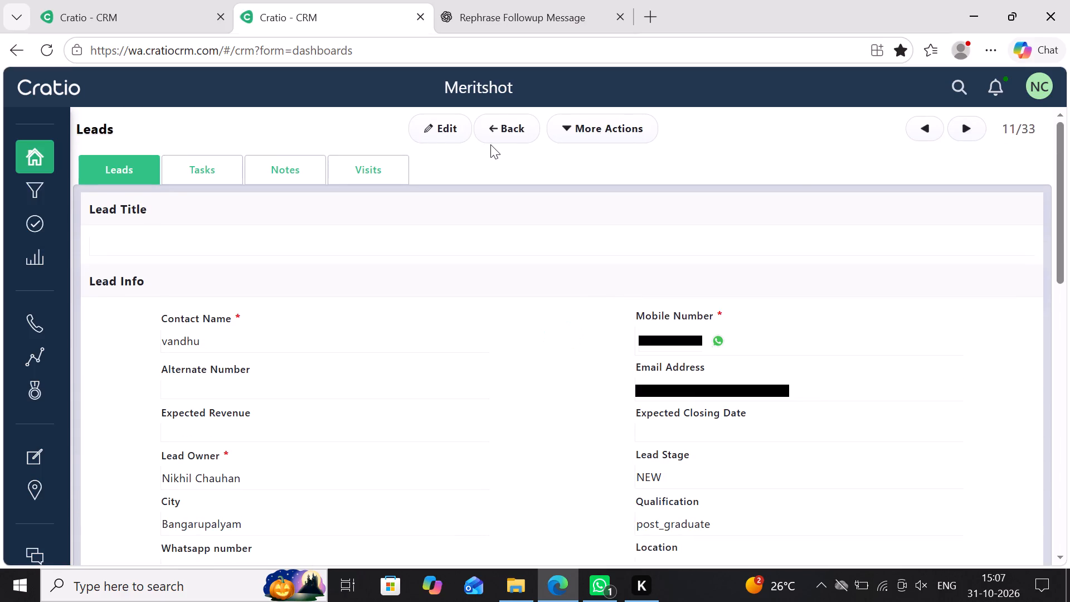
pyautogui.click(449, 127)
pyautogui.scroll(-4, 522, 362)
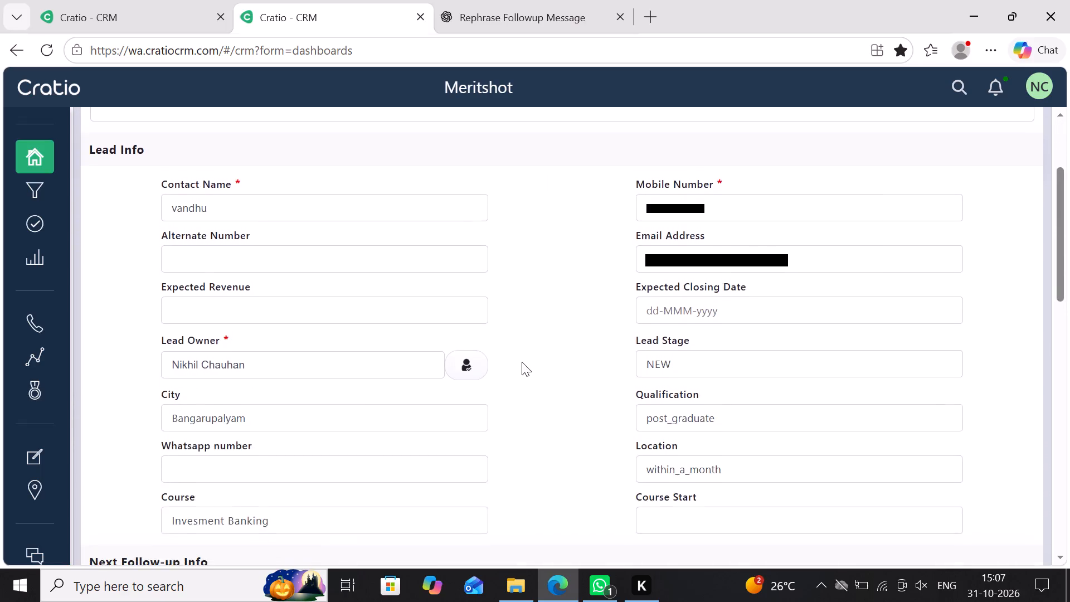
pyautogui.scroll(-5, 522, 362)
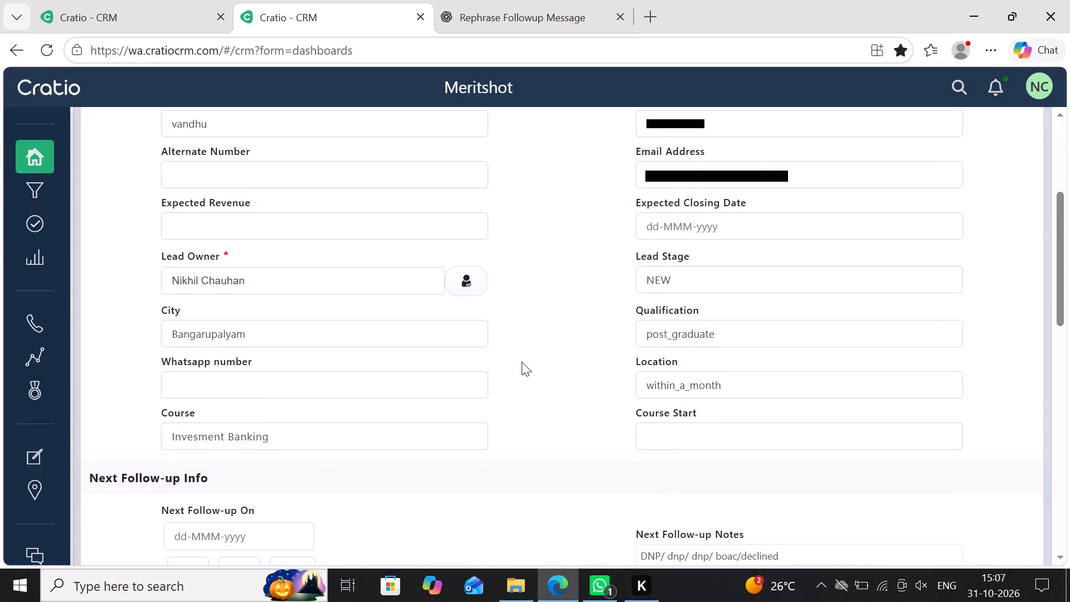
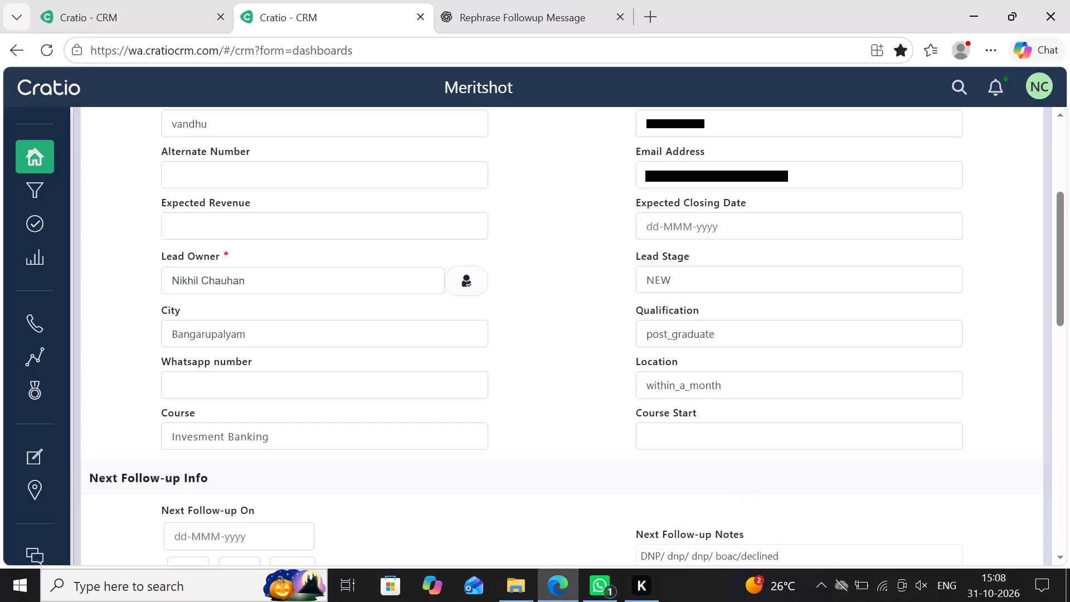
# Append "//dnp" to the end of the current lead's Next Follow-up Notes.
pyautogui.click(809, 550)
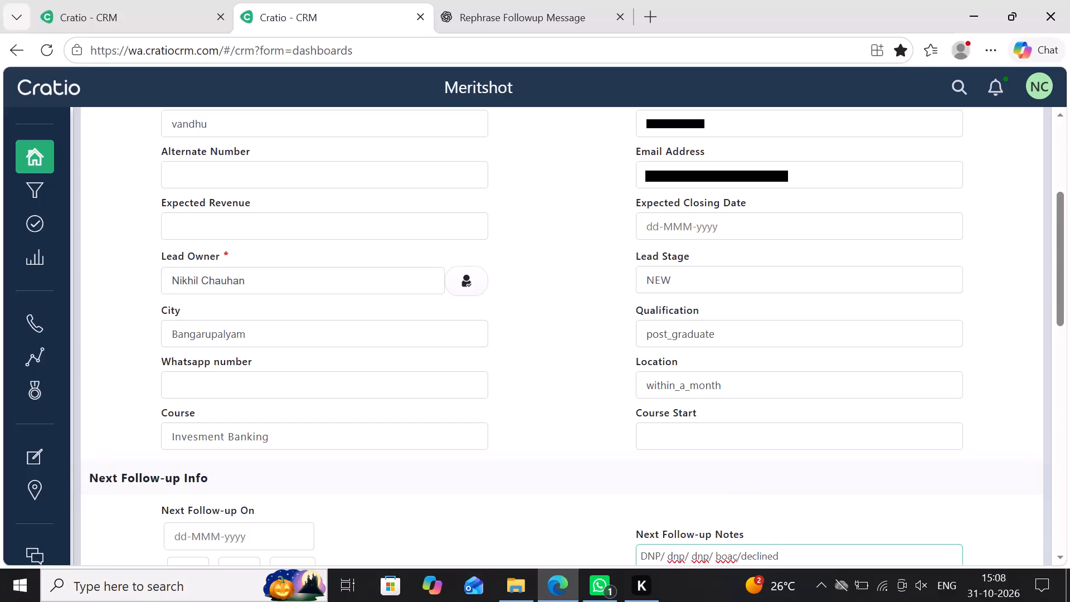
pyautogui.write('//dnp')
# Set the Lead Stage to DID NOT PICKED and save the lead.
pyautogui.click(685, 281)
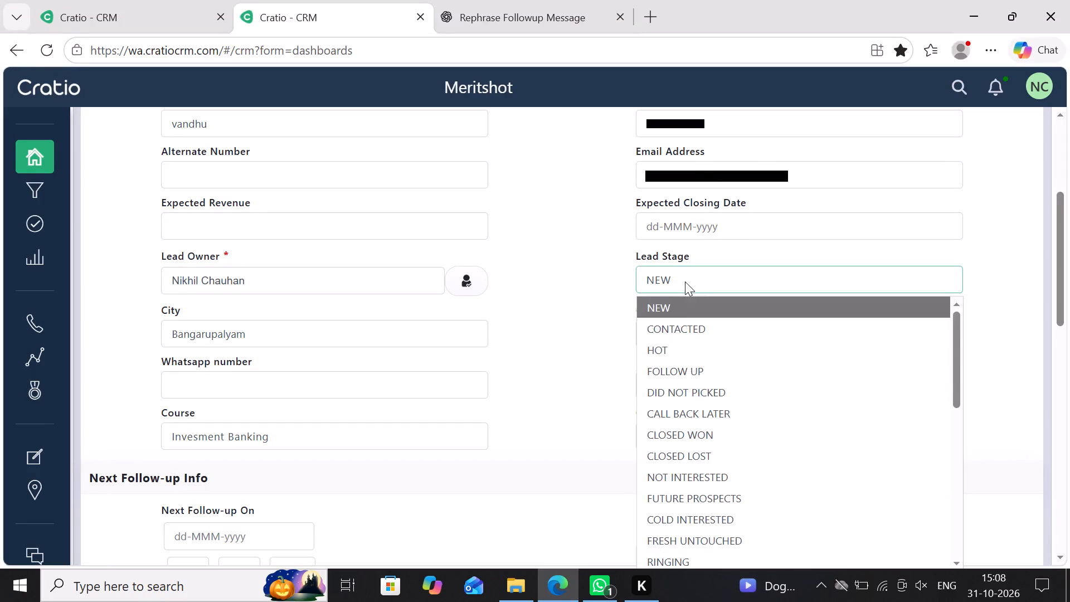
pyautogui.click(684, 389)
pyautogui.scroll(20, 573, 246)
pyautogui.scroll(20, 573, 246)
pyautogui.scroll(12, 573, 246)
pyautogui.click(561, 138)
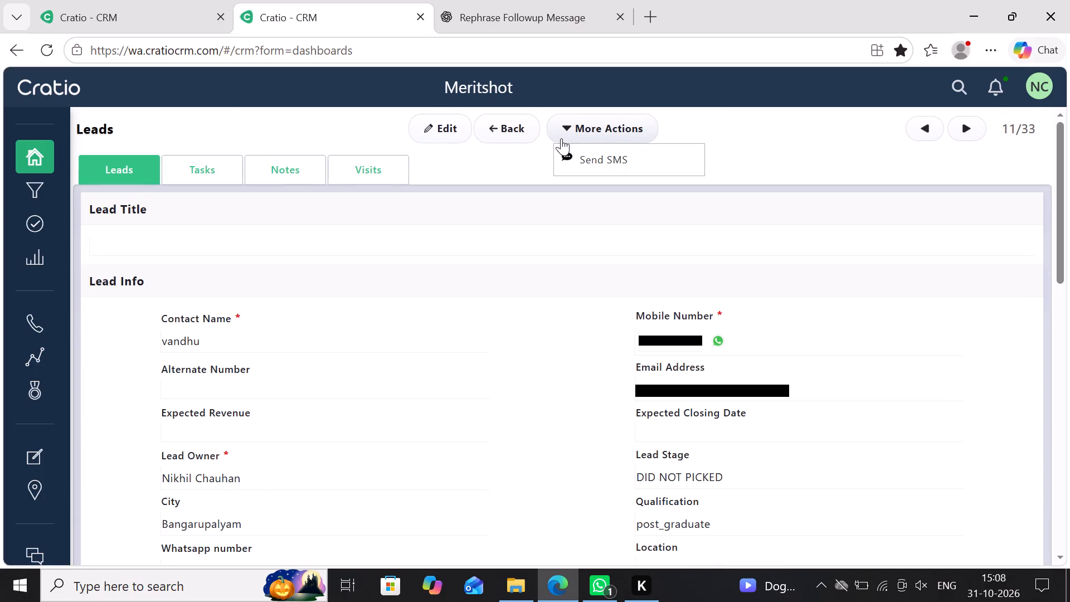
# Open the next lead record for editing and go to its Lead Stage and Next Follow-up Notes.
pyautogui.click(976, 129)
pyautogui.click(442, 133)
pyautogui.scroll(-2, 541, 338)
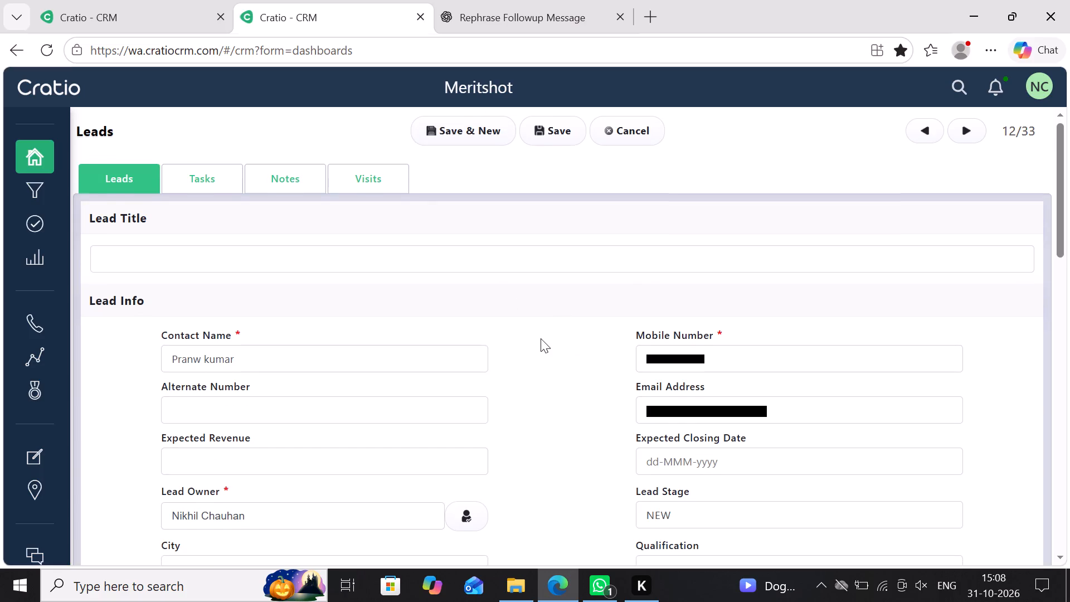
pyautogui.scroll(-8, 541, 338)
pyautogui.scroll(1, 541, 338)
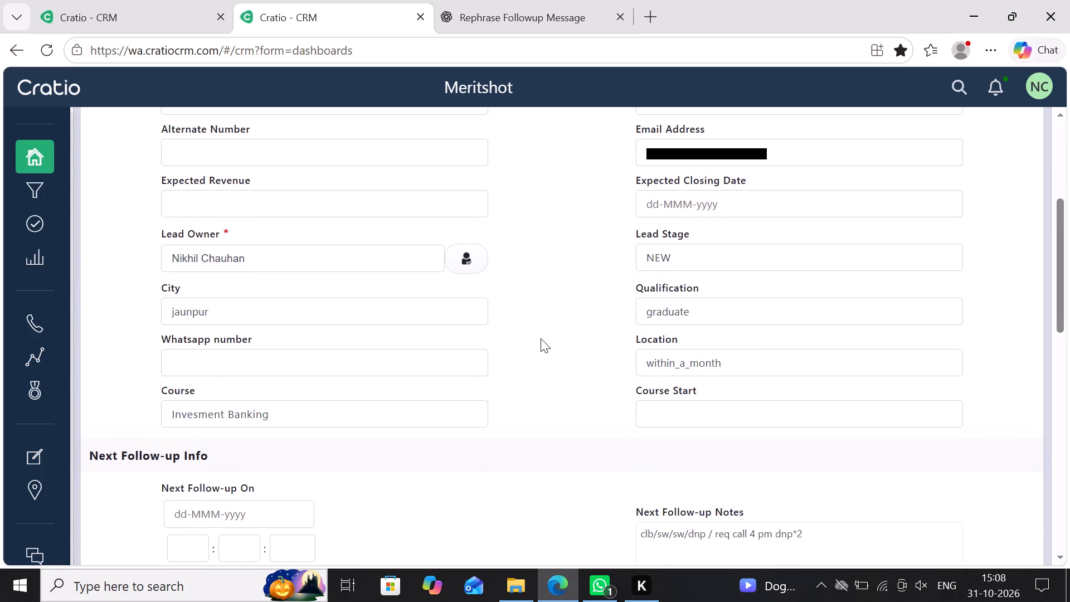
pyautogui.scroll(1, 541, 338)
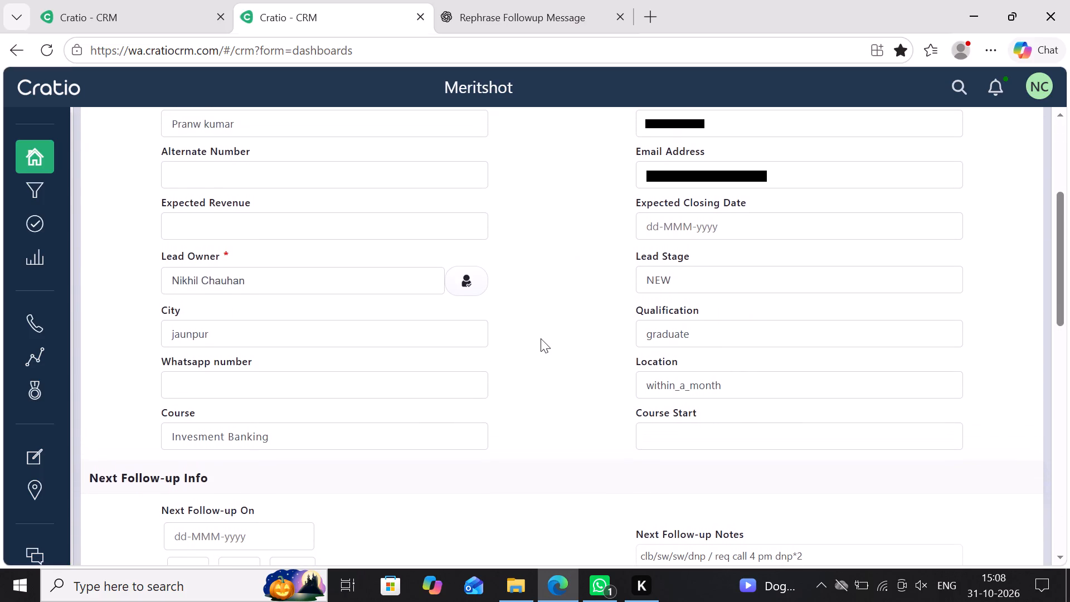
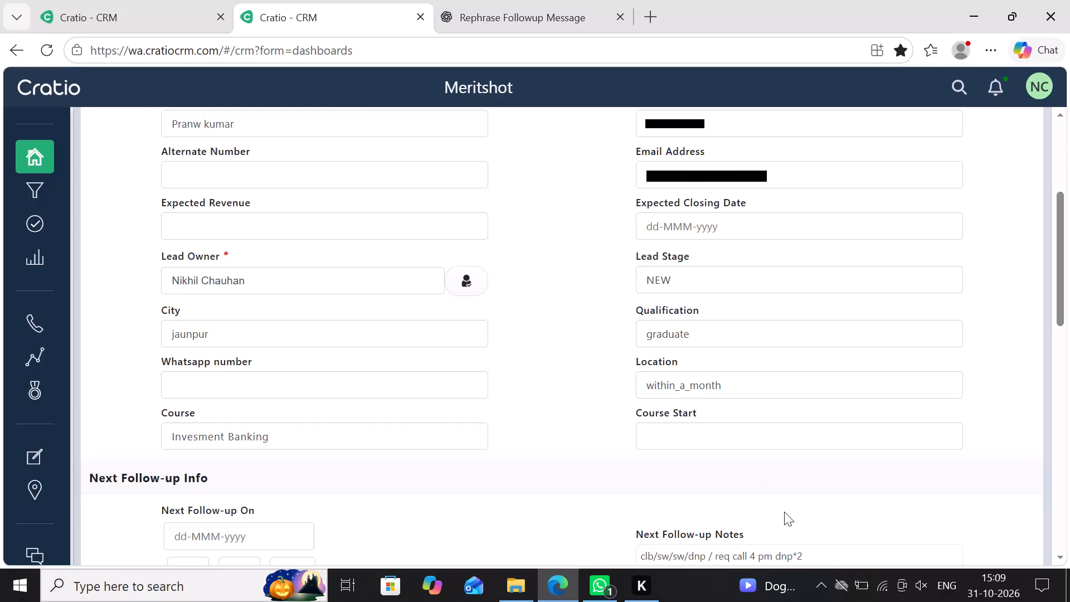
# Append "//not connecting" to the end of the current lead's Next Follow-up Notes.
pyautogui.click(817, 552)
pyautogui.write('//not connecting')
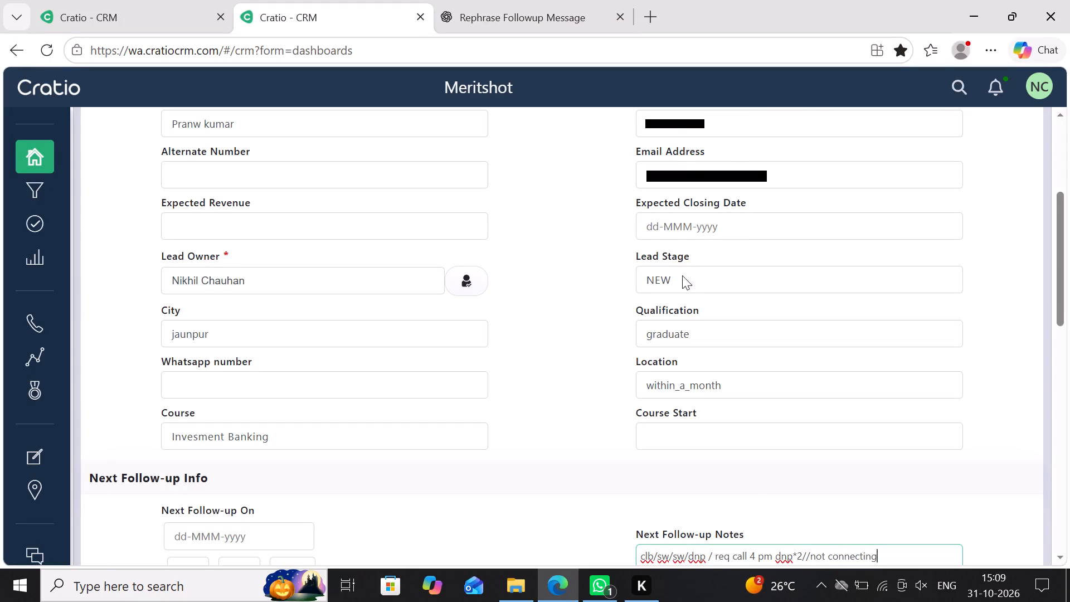
# Set the Lead Stage to CLOSED LOST and save the lead.
pyautogui.click(684, 285)
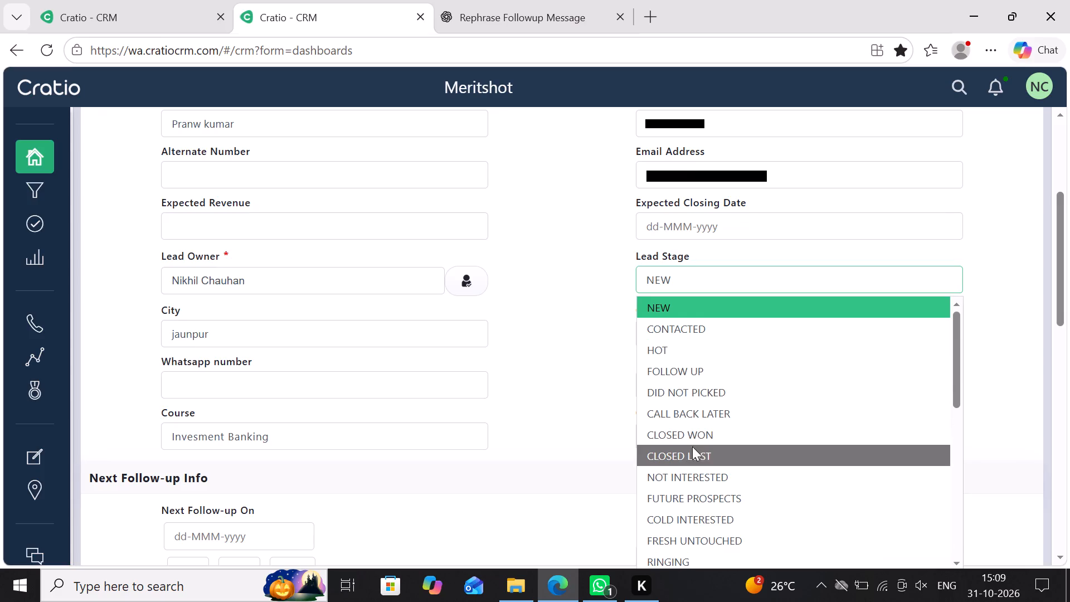
pyautogui.click(693, 461)
pyautogui.click(572, 312)
pyautogui.scroll(20, 572, 312)
pyautogui.scroll(20, 572, 312)
pyautogui.scroll(20, 572, 312)
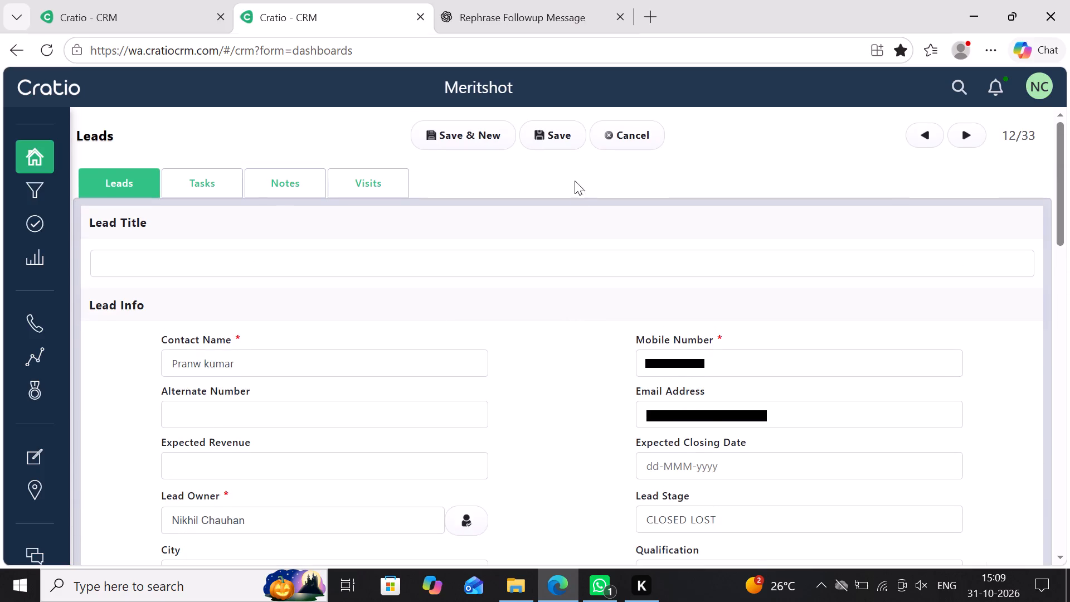
pyautogui.click(562, 137)
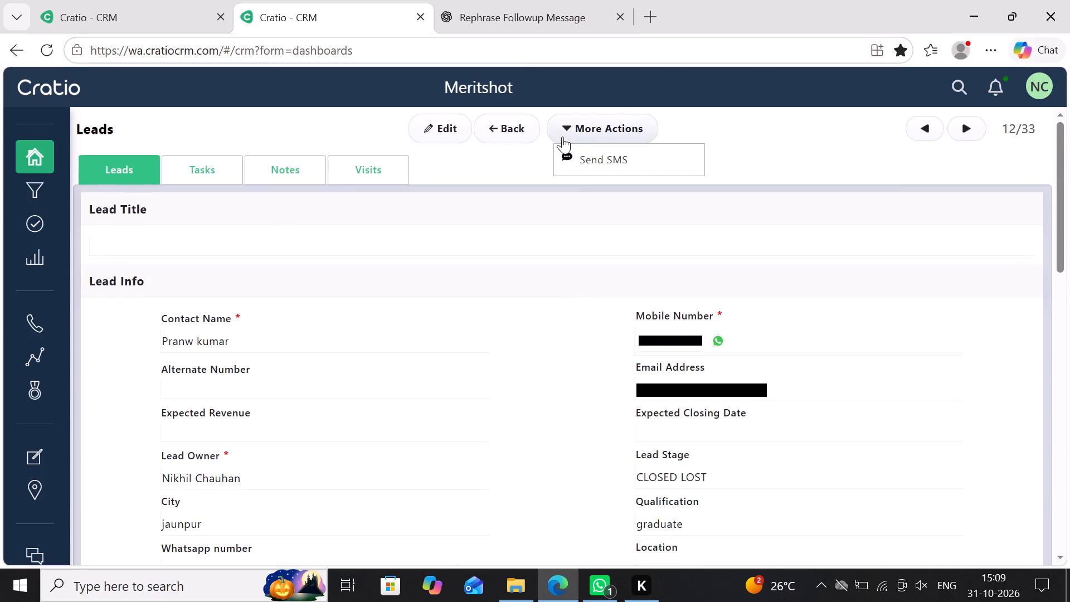
# Open the next lead record for editing and append "//" to the end of its Next Follow-up Notes.
pyautogui.click(975, 130)
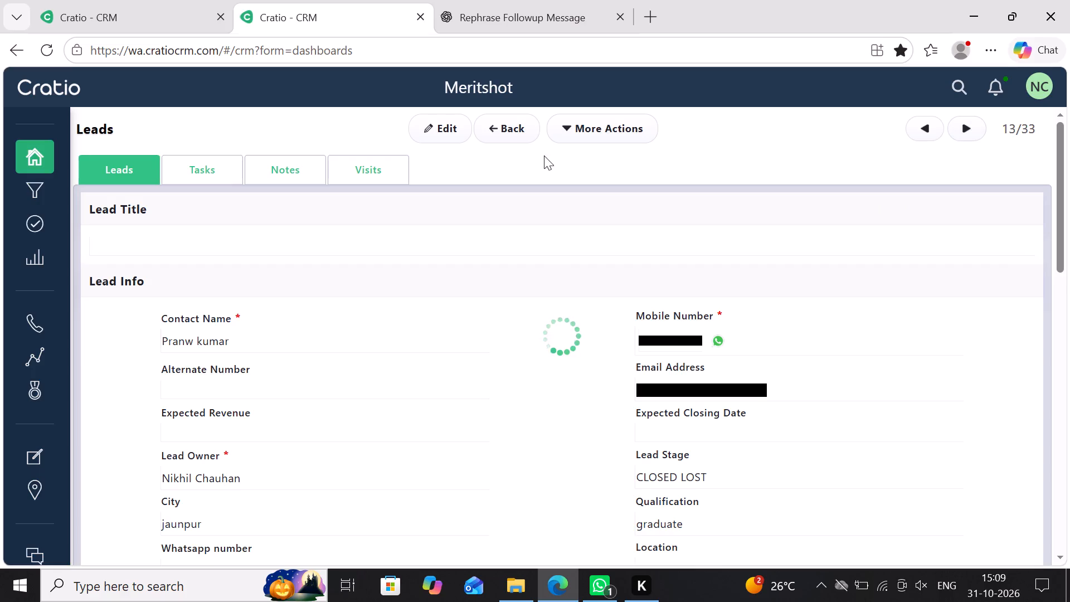
pyautogui.click(433, 131)
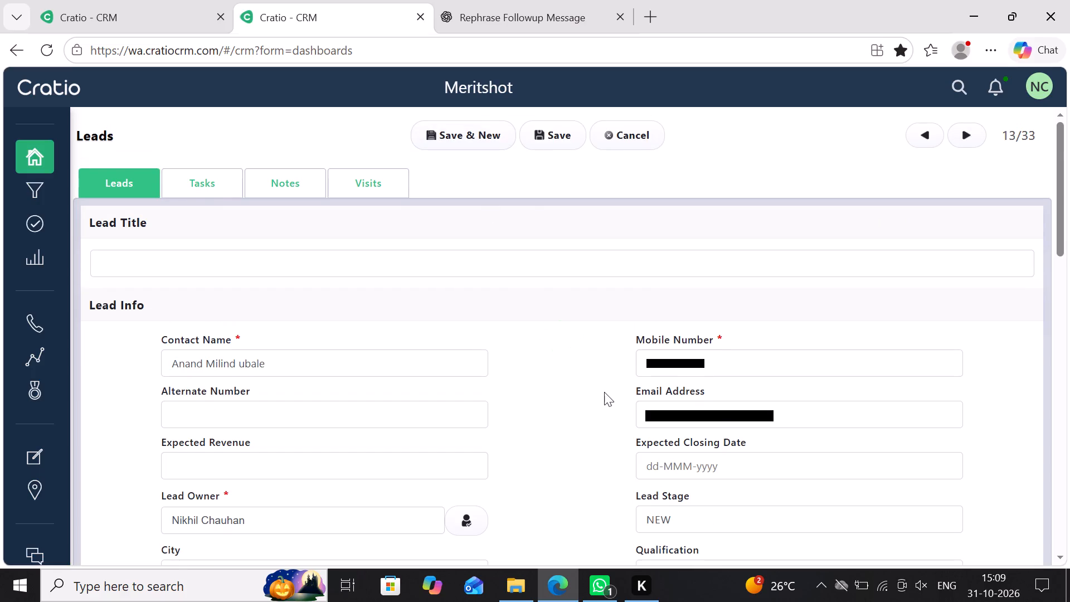
pyautogui.scroll(-9, 604, 392)
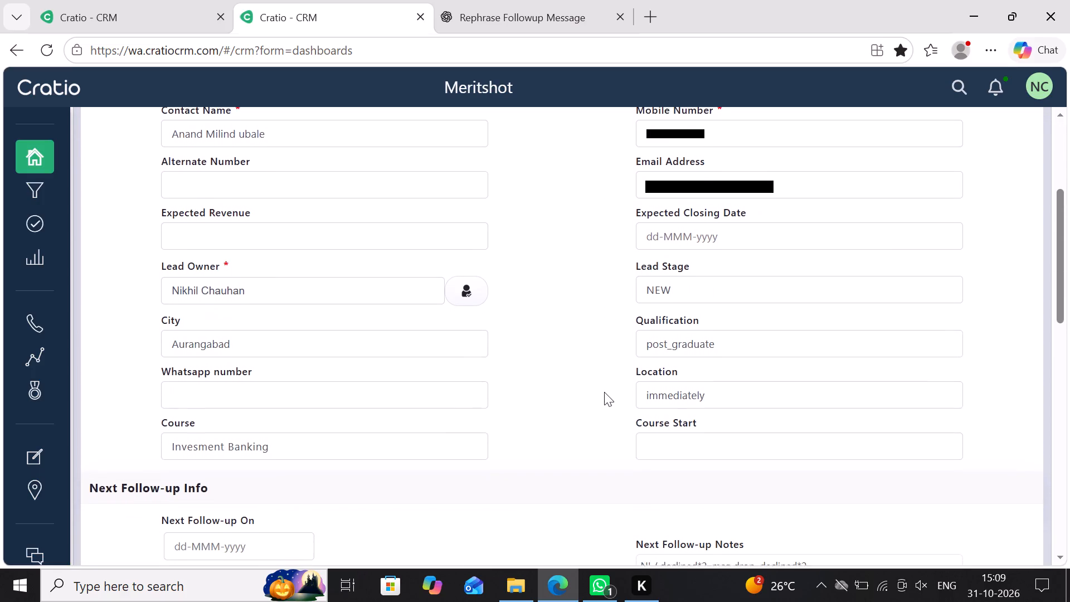
pyautogui.scroll(-1, 604, 392)
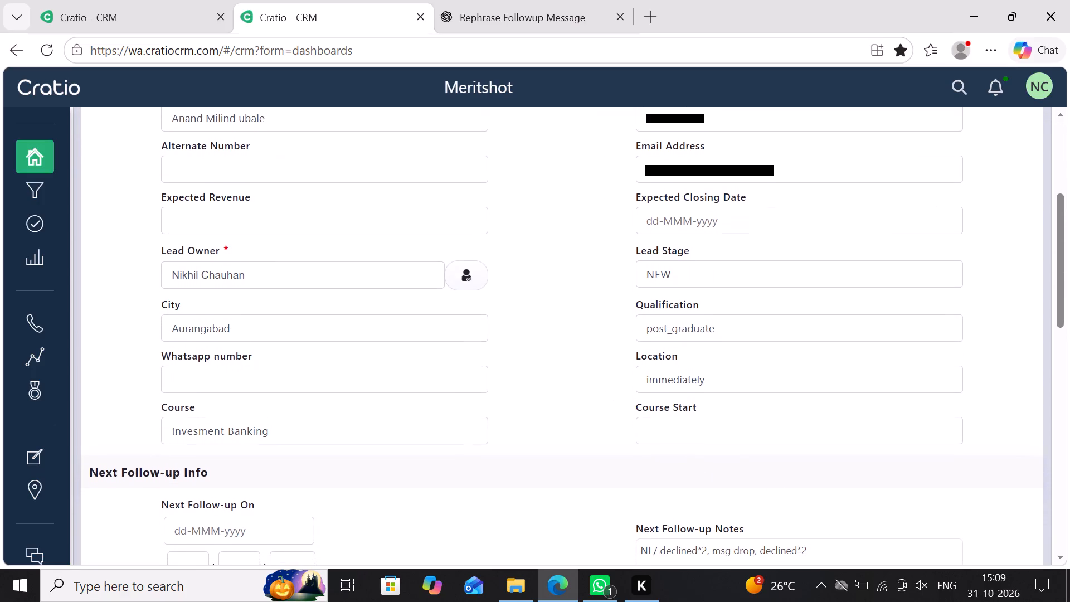
pyautogui.click(826, 552)
pyautogui.write('//')
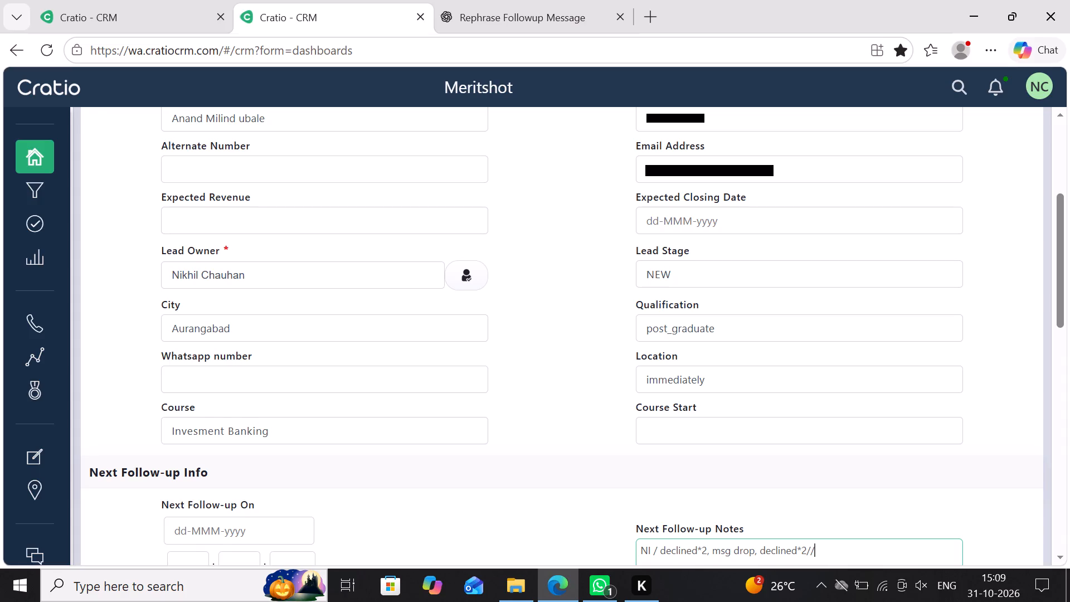
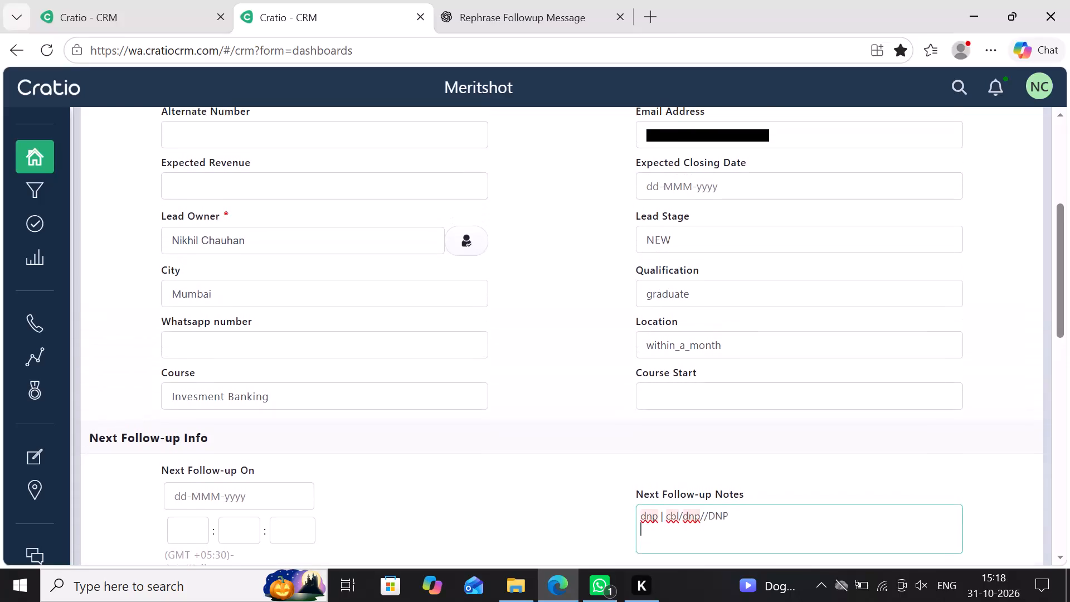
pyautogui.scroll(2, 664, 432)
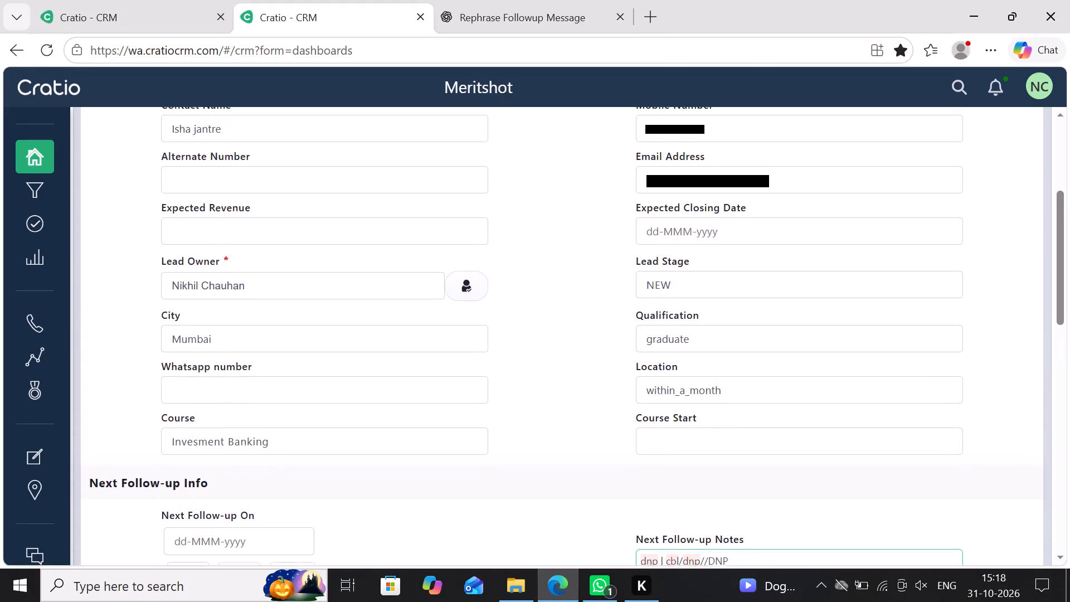
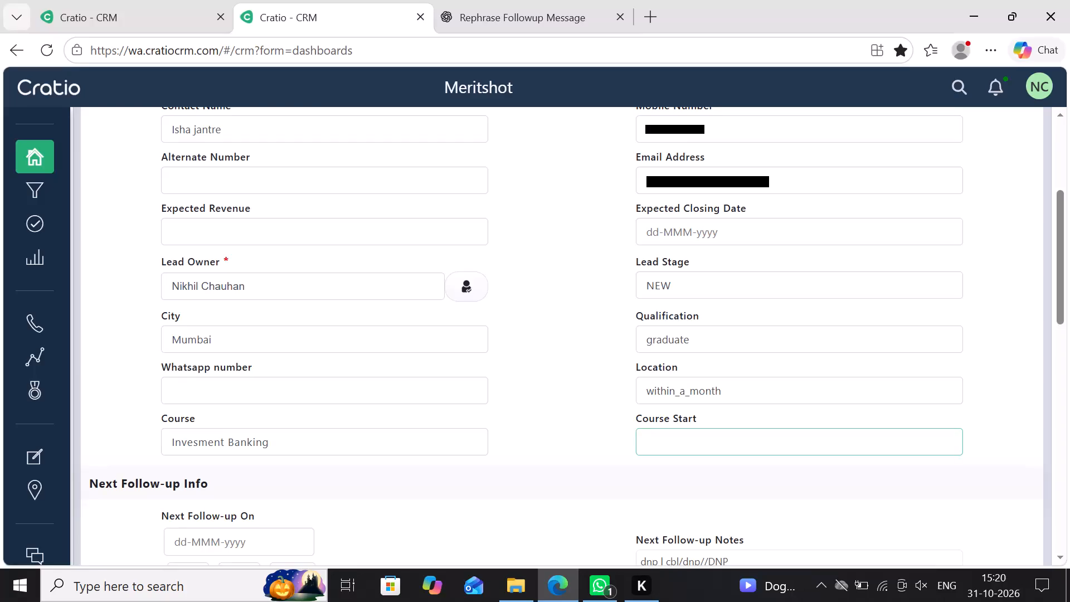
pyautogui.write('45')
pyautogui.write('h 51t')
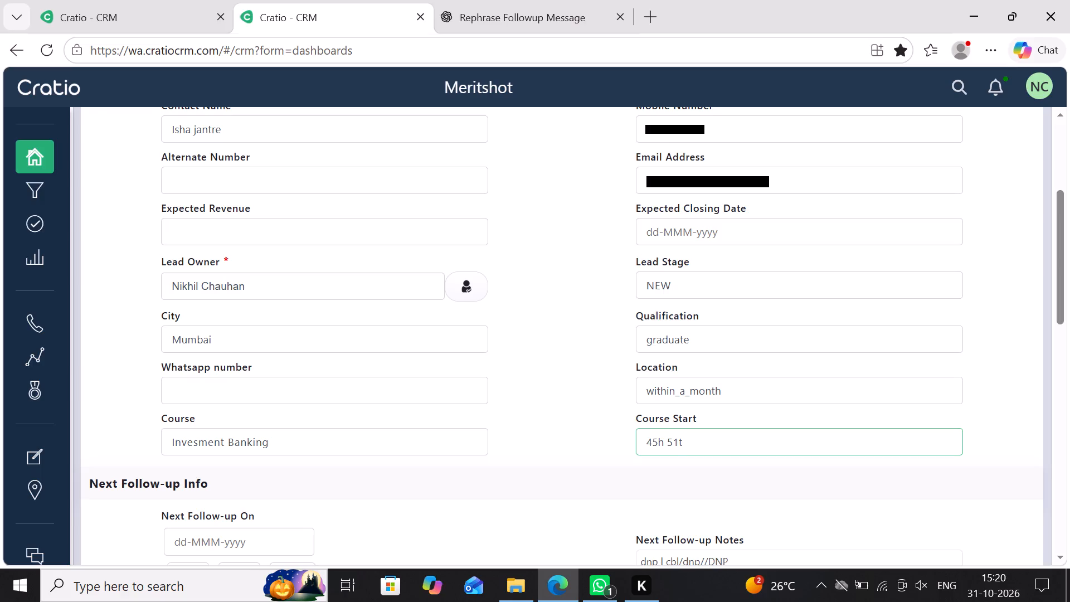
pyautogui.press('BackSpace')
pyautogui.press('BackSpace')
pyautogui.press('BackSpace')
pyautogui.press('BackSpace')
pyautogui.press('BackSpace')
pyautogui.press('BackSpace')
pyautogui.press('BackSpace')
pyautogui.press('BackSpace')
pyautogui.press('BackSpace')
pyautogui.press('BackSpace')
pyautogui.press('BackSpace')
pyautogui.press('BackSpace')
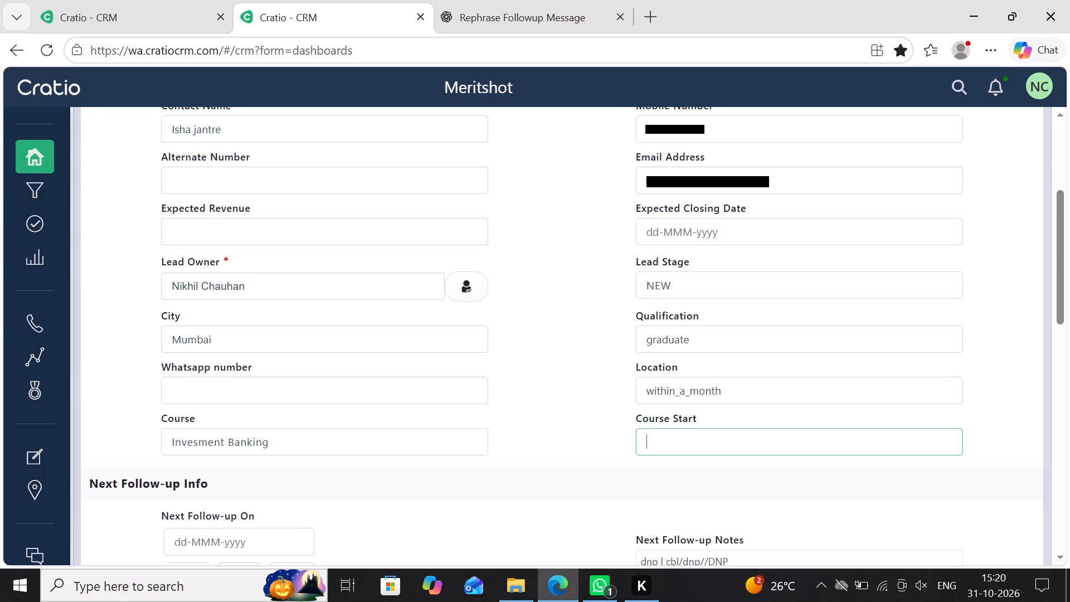
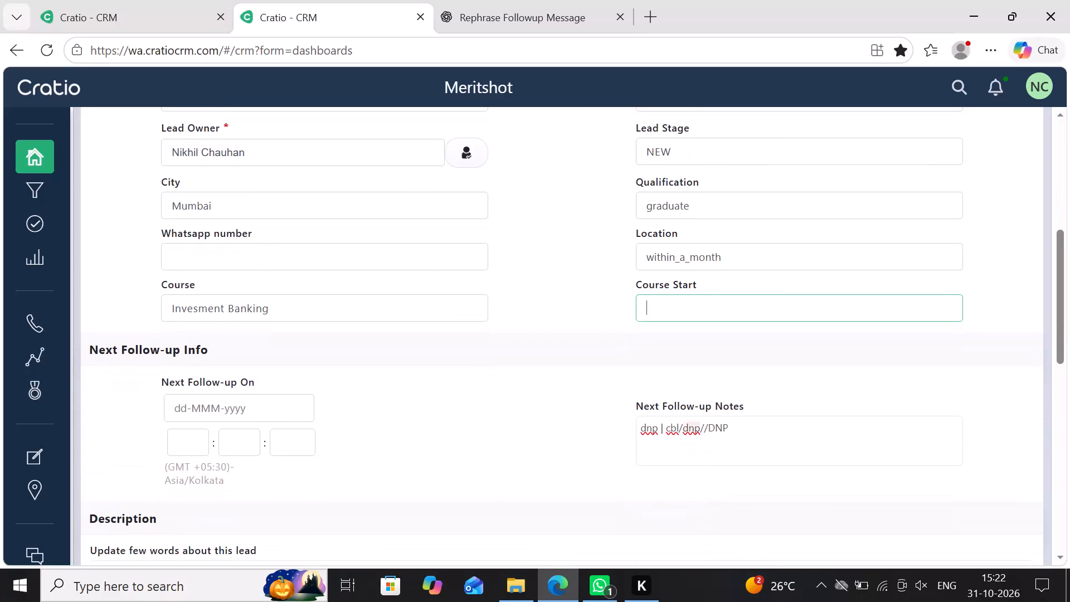
# Append "//declined*2" to the next follow-up notes of lead 15 of 33 and save the lead.
pyautogui.click(755, 422)
pyautogui.press('BackSpace')
pyautogui.write('//declined')
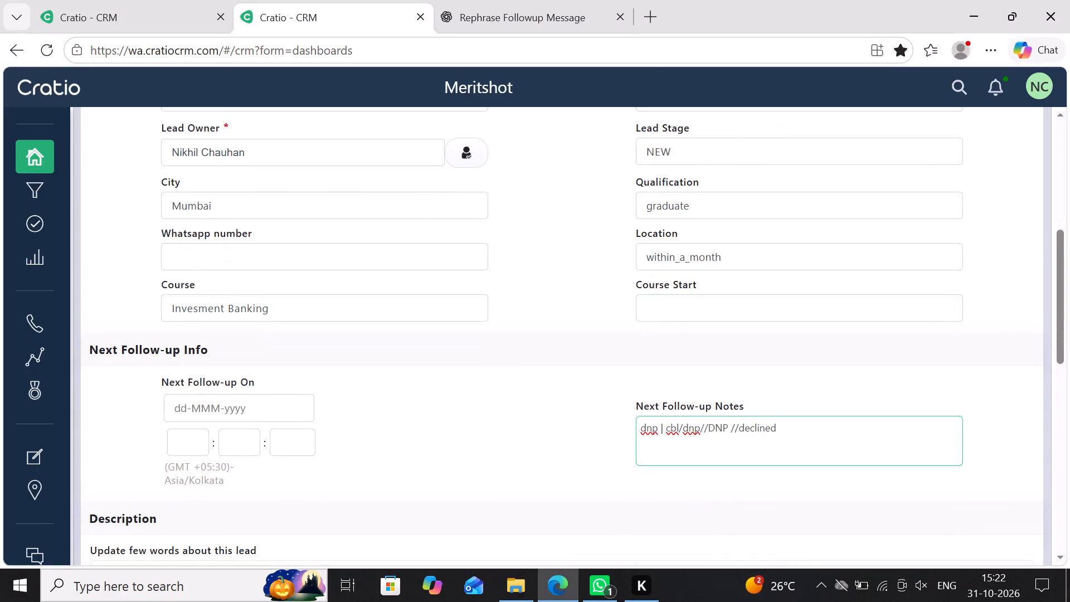
pyautogui.write('*2')
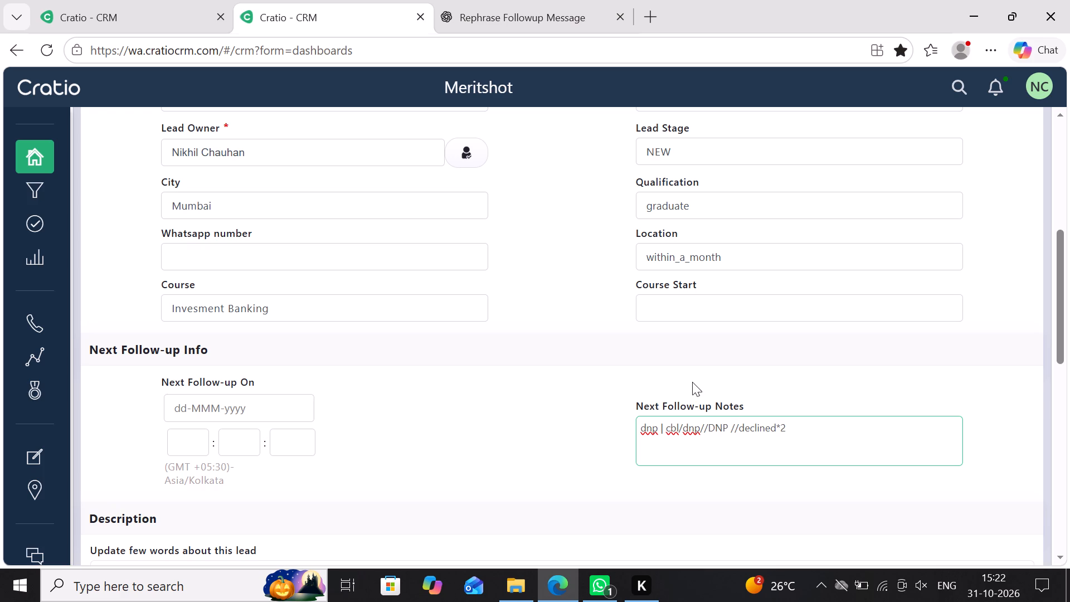
pyautogui.scroll(20, 601, 288)
pyautogui.scroll(20, 601, 288)
pyautogui.scroll(20, 601, 288)
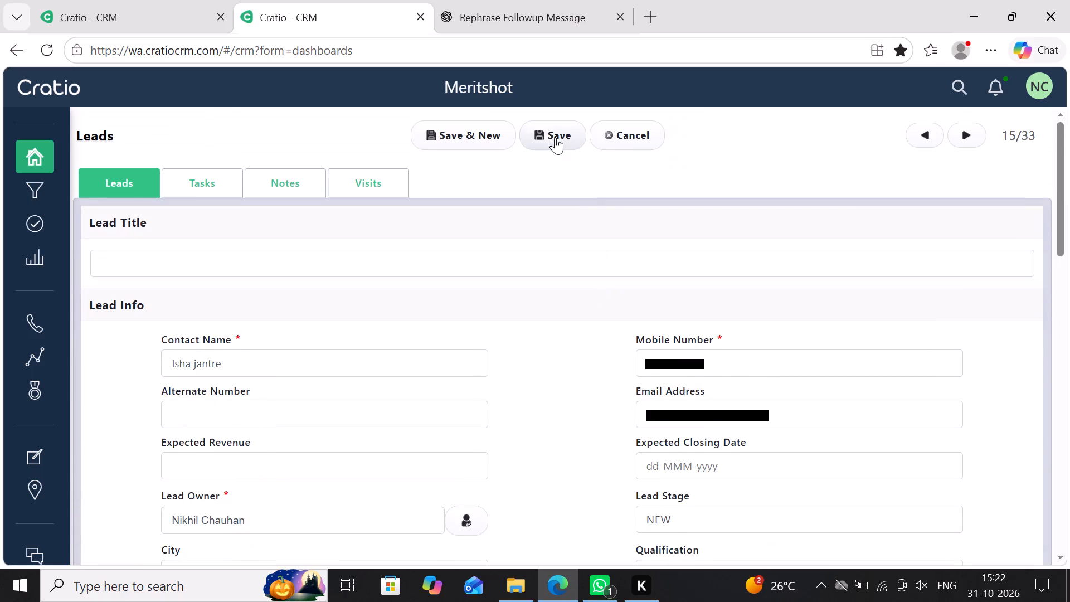
pyautogui.click(555, 137)
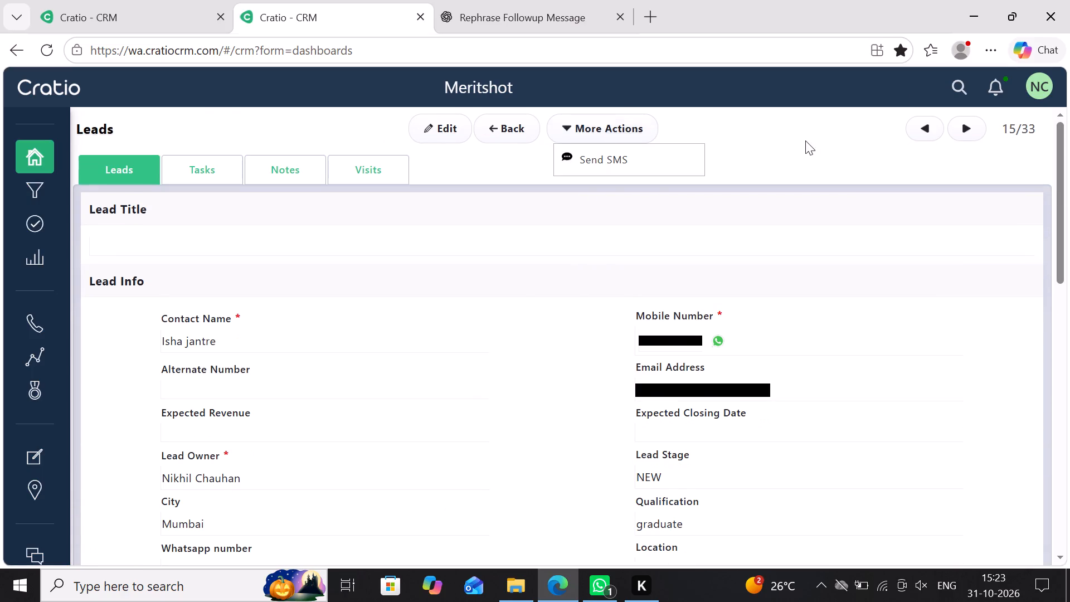
# Go to lead 16 of 33, check its follow-up notes, set its lead stage to CLOSED LOST and save it.
pyautogui.click(957, 127)
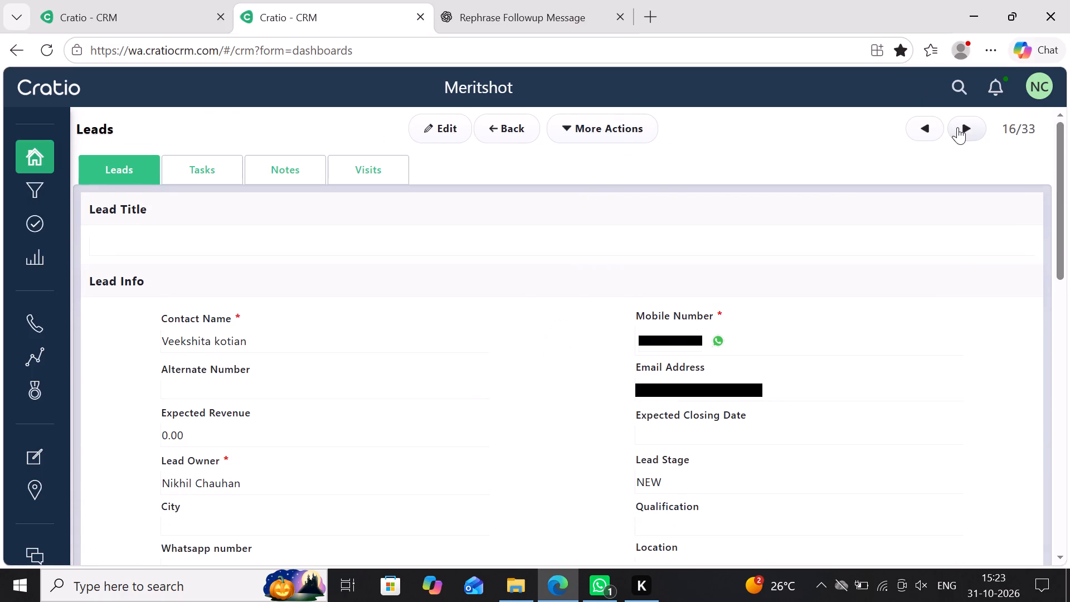
pyautogui.click(439, 122)
pyautogui.scroll(-3, 545, 363)
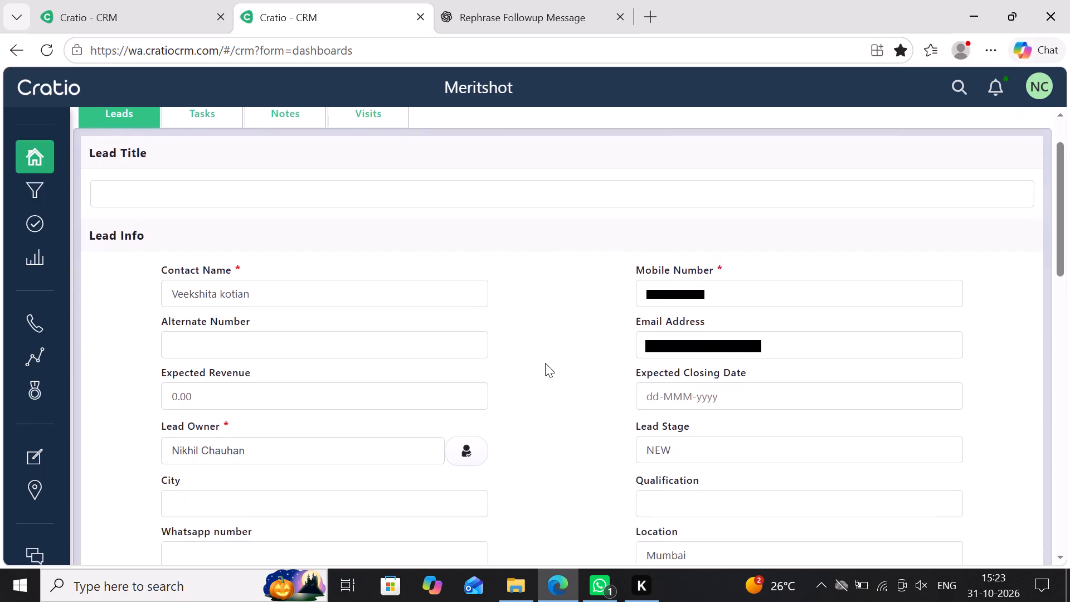
pyautogui.scroll(-6, 545, 363)
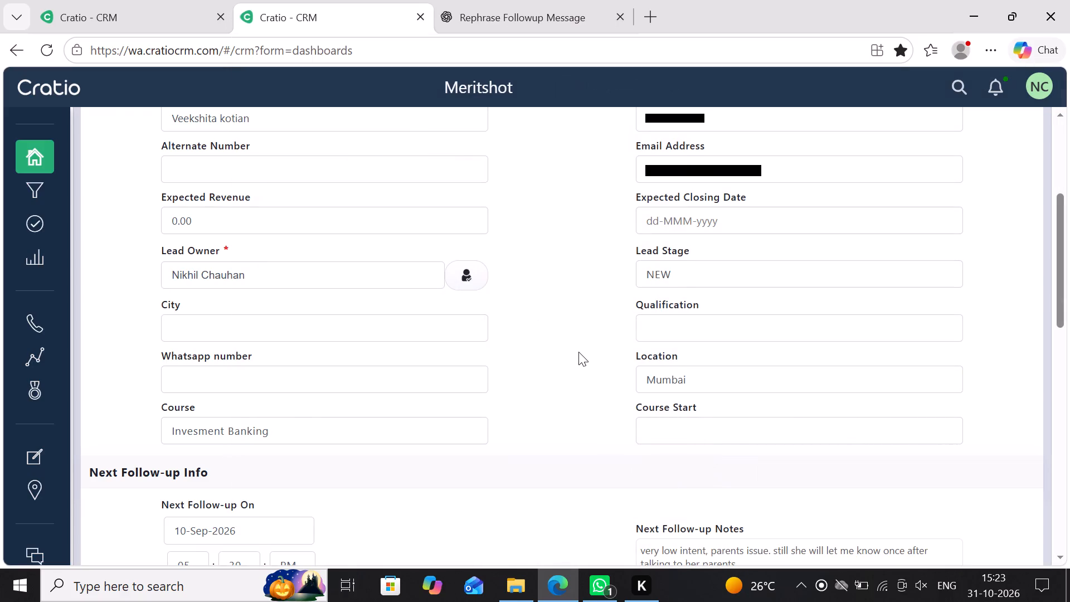
pyautogui.scroll(-5, 578, 352)
pyautogui.scroll(5, 578, 352)
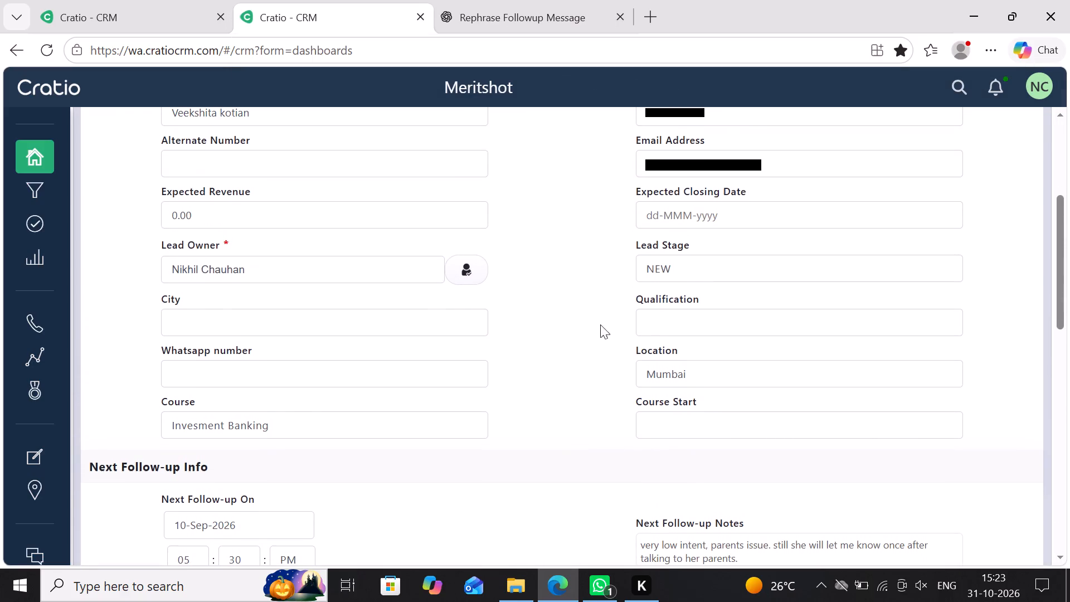
pyautogui.click(682, 273)
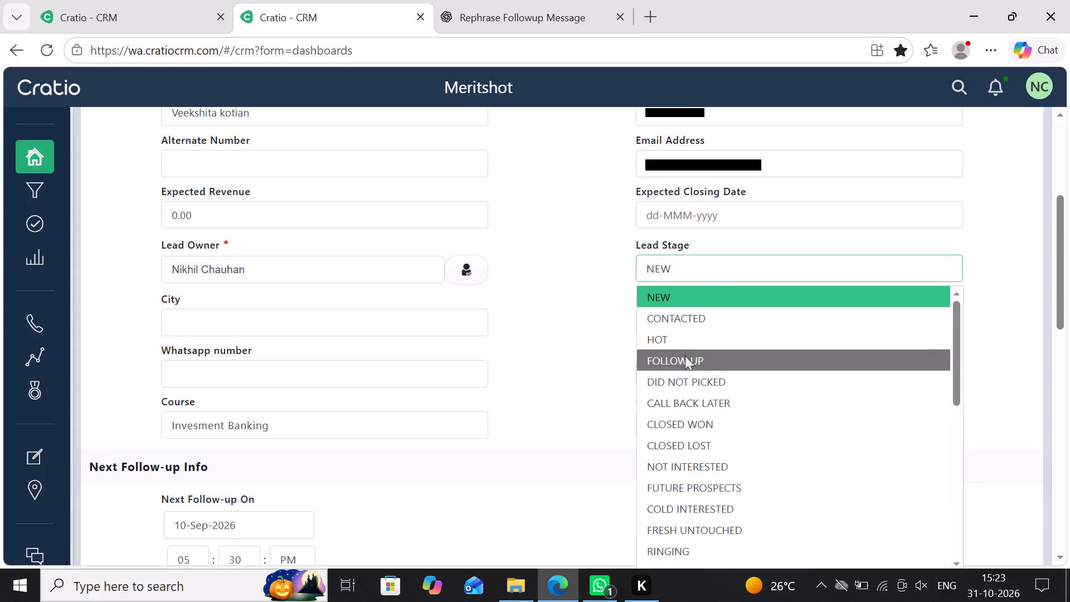
pyautogui.click(684, 436)
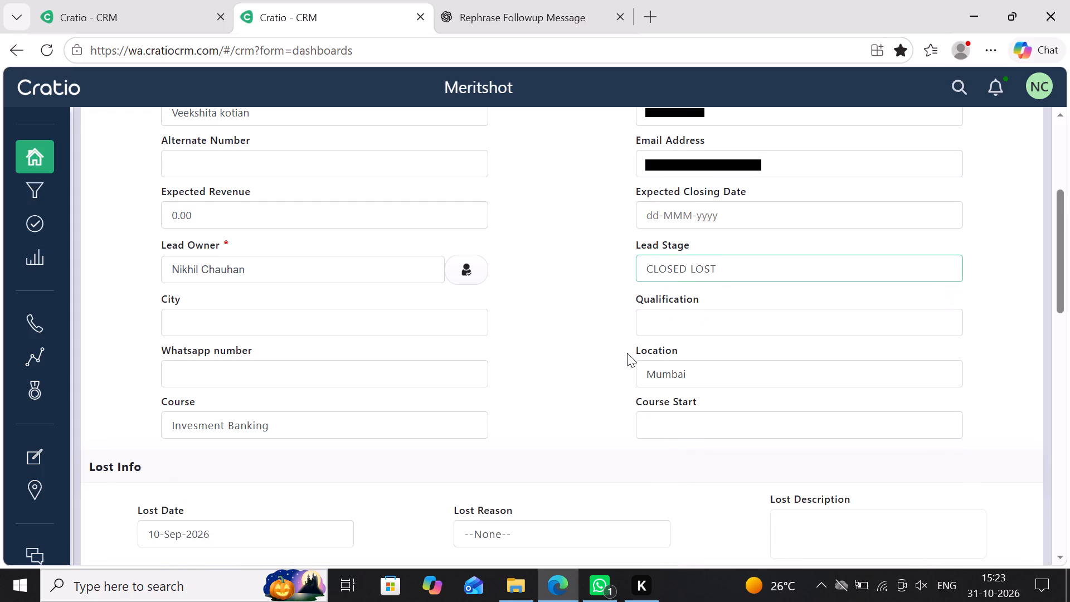
pyautogui.scroll(20, 627, 353)
pyautogui.scroll(20, 627, 353)
pyautogui.scroll(20, 627, 353)
pyautogui.click(553, 133)
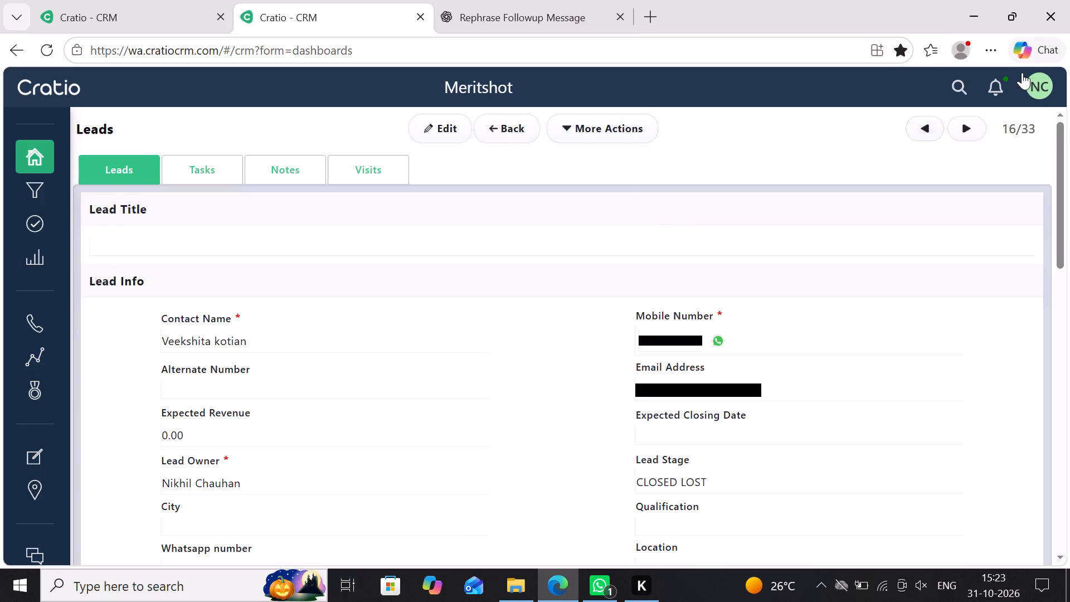
# Go to lead 17 of 33, check its follow-up notes, set its lead stage to CLOSED LOST and save it.
pyautogui.click(965, 132)
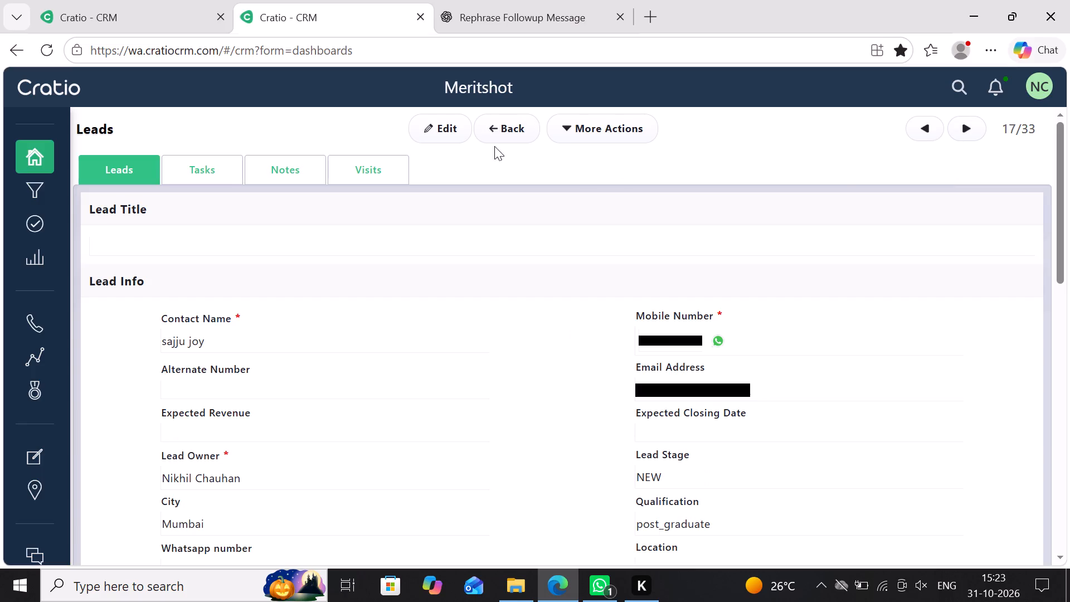
pyautogui.click(453, 135)
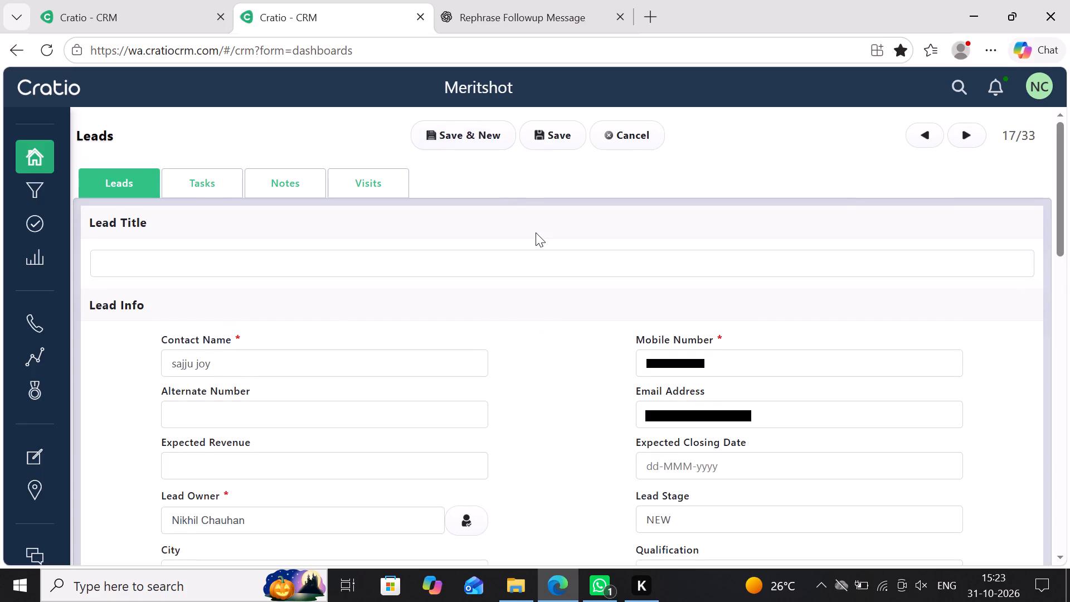
pyautogui.scroll(-8, 536, 232)
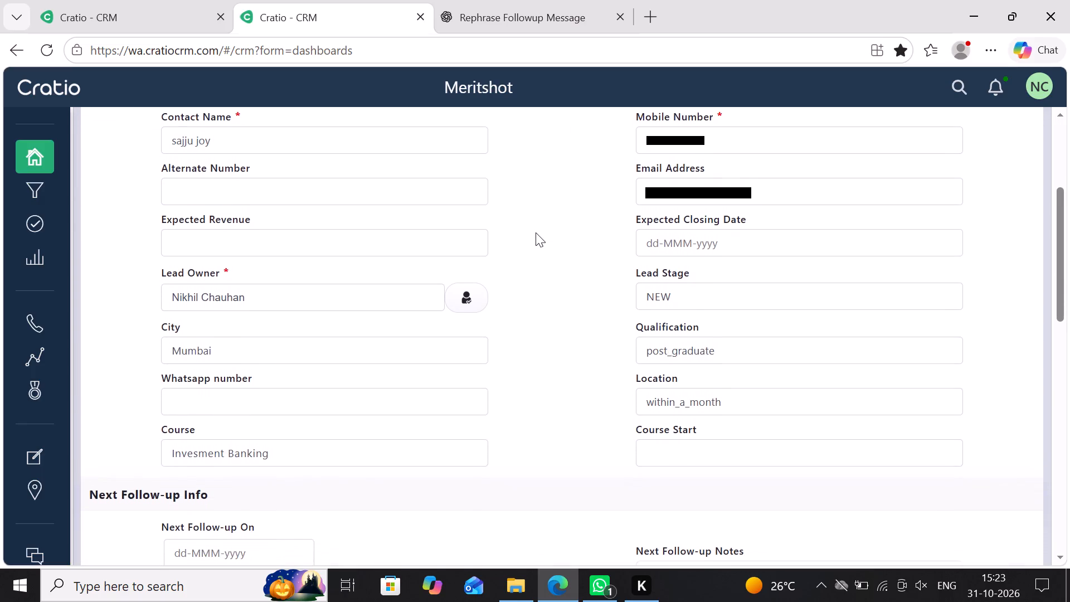
pyautogui.scroll(-1, 536, 232)
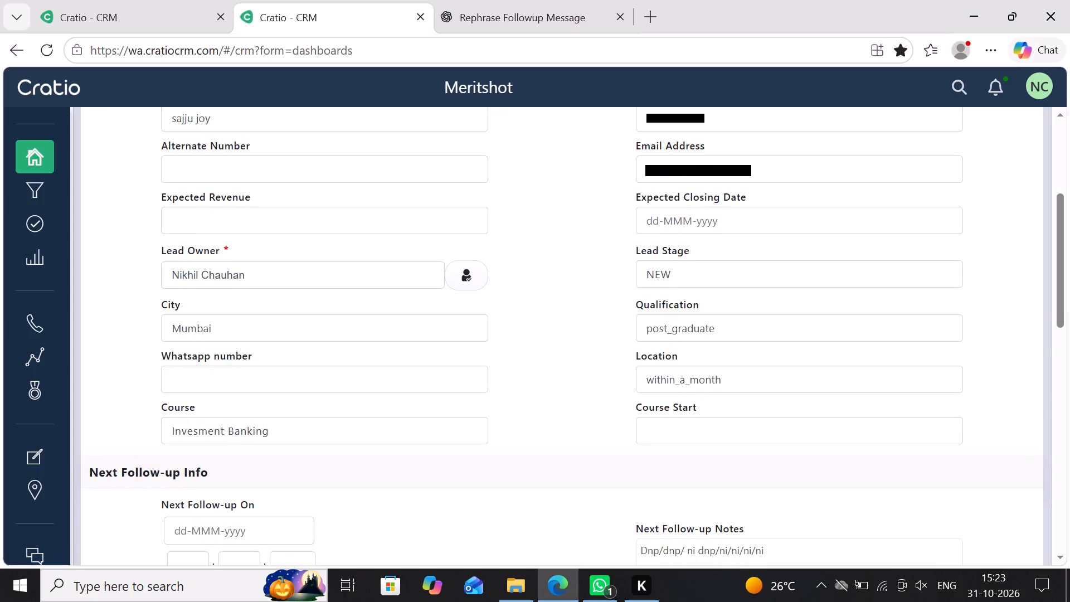
pyautogui.click(771, 556)
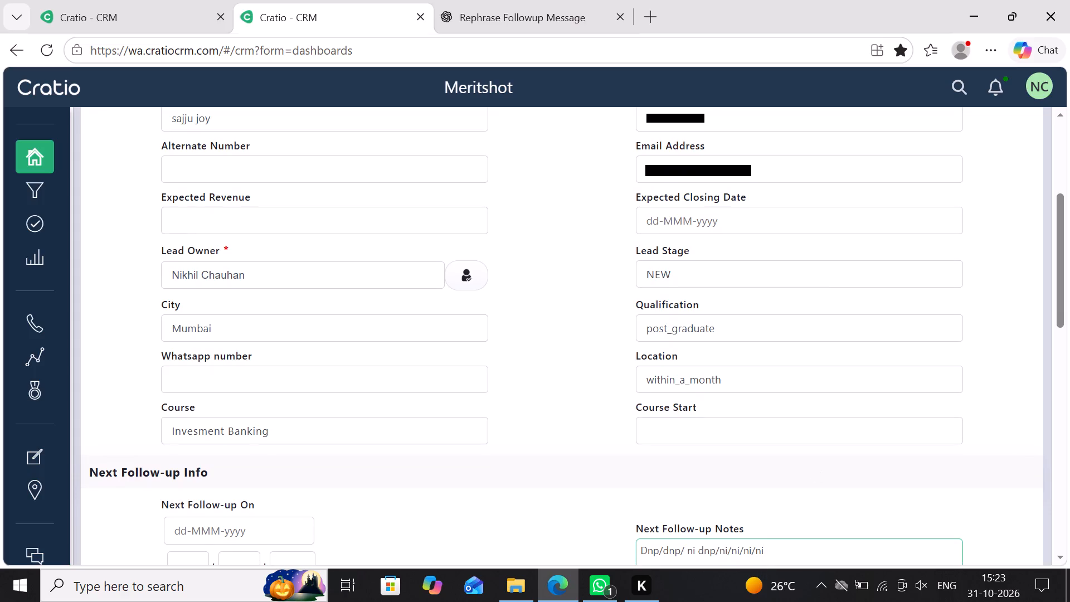
pyautogui.click(688, 270)
pyautogui.click(658, 444)
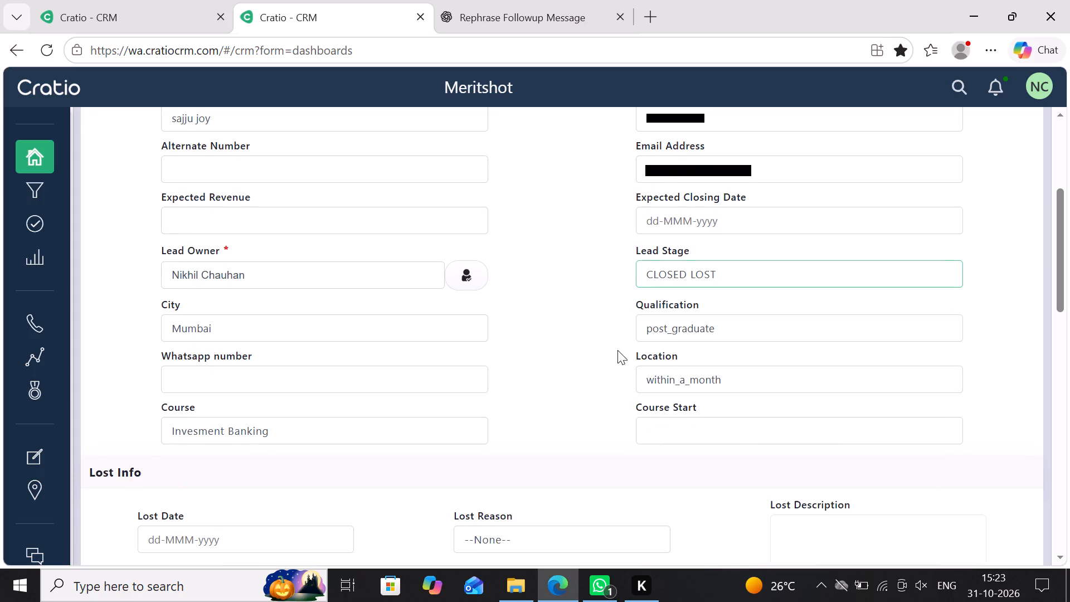
pyautogui.scroll(20, 588, 260)
pyautogui.scroll(6, 588, 260)
pyautogui.click(539, 119)
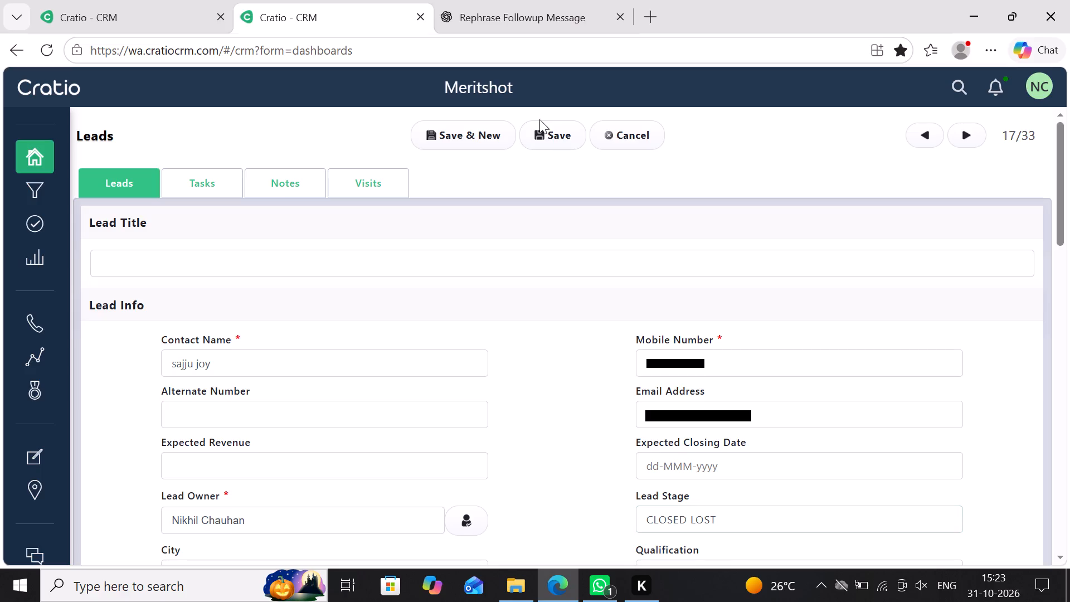
pyautogui.click(544, 127)
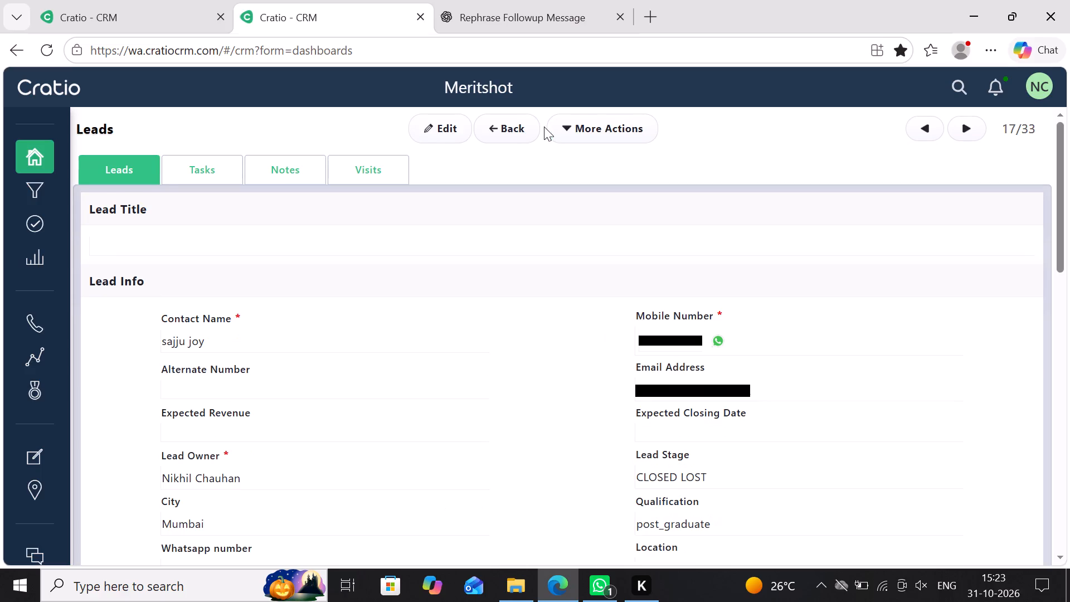
# Open lead 18 of 33 for editing and check its lead stage and follow-up notes.
pyautogui.click(966, 120)
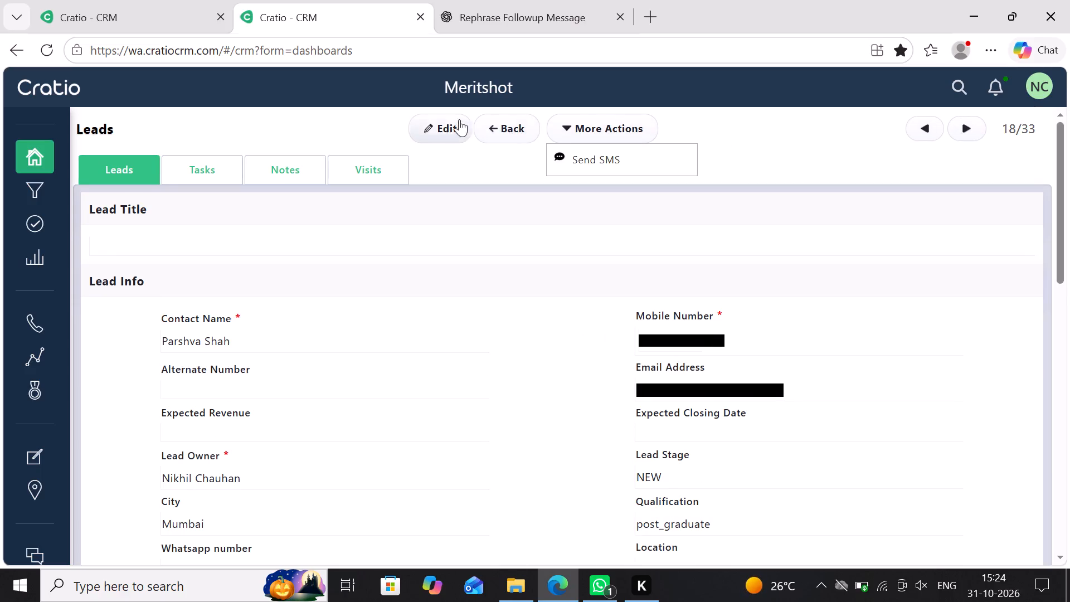
pyautogui.click(455, 122)
pyautogui.scroll(-8, 543, 302)
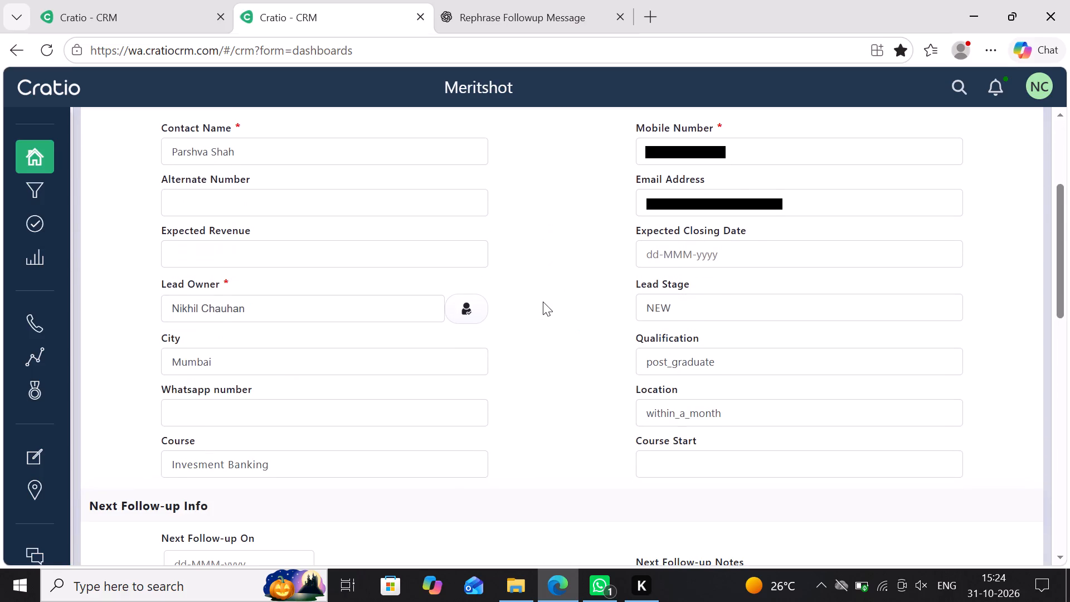
pyautogui.scroll(-2, 543, 302)
pyautogui.scroll(1, 543, 302)
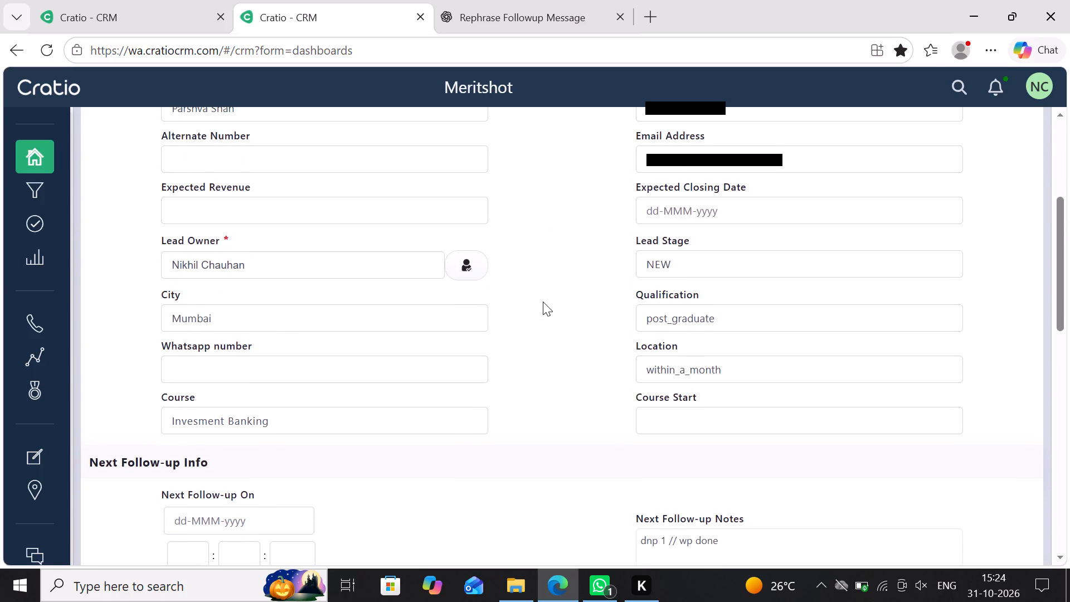
pyautogui.scroll(1, 543, 302)
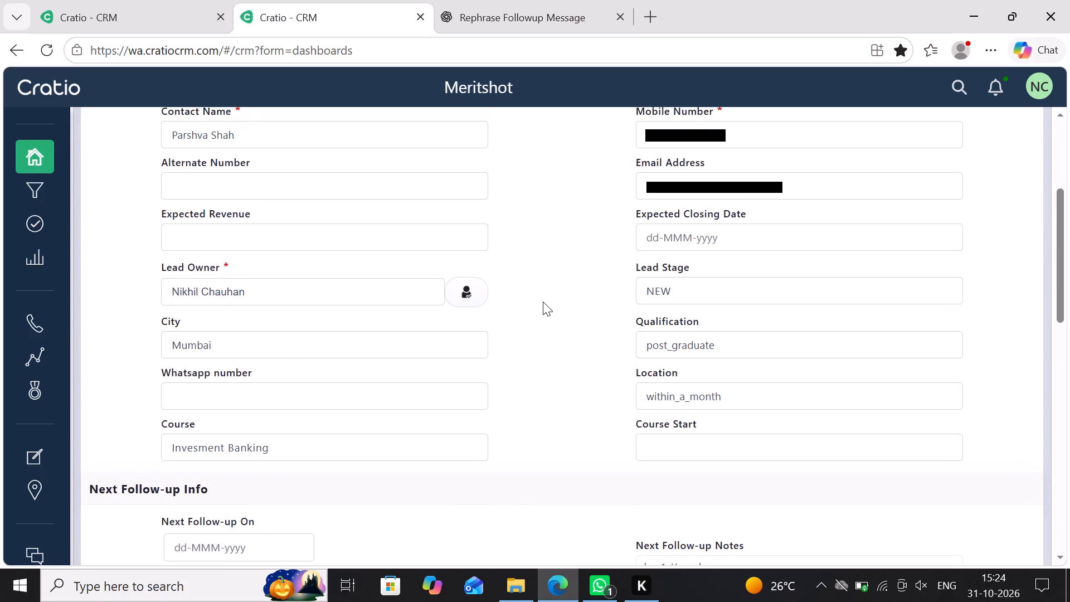
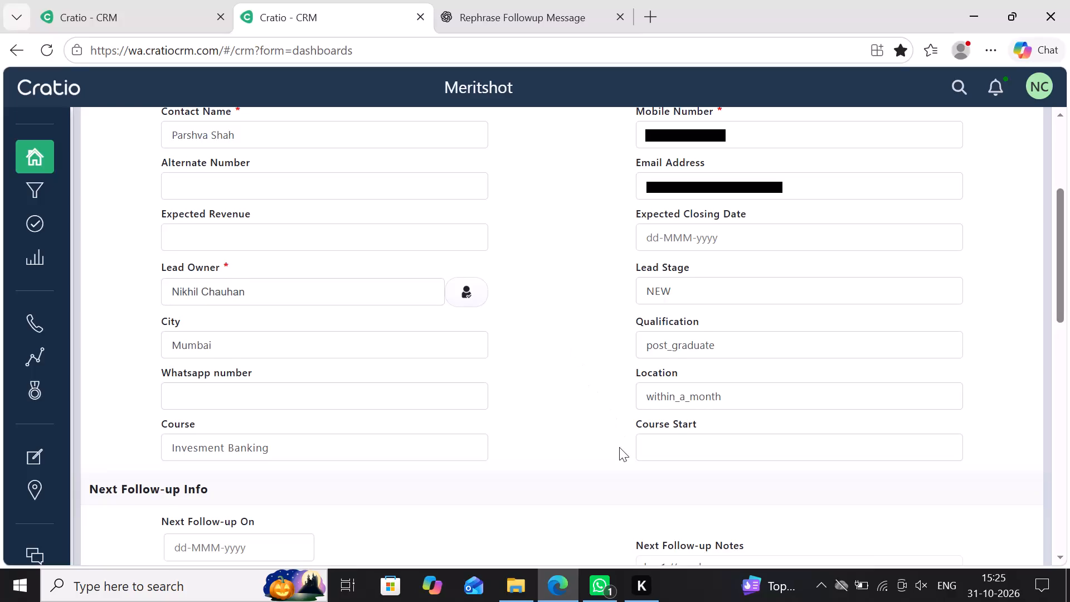
# Append "//declined" to lead 18's next follow-up notes, set its lead stage to DID NOT PICKED and save the lead.
pyautogui.scroll(-4, 619, 447)
pyautogui.click(737, 462)
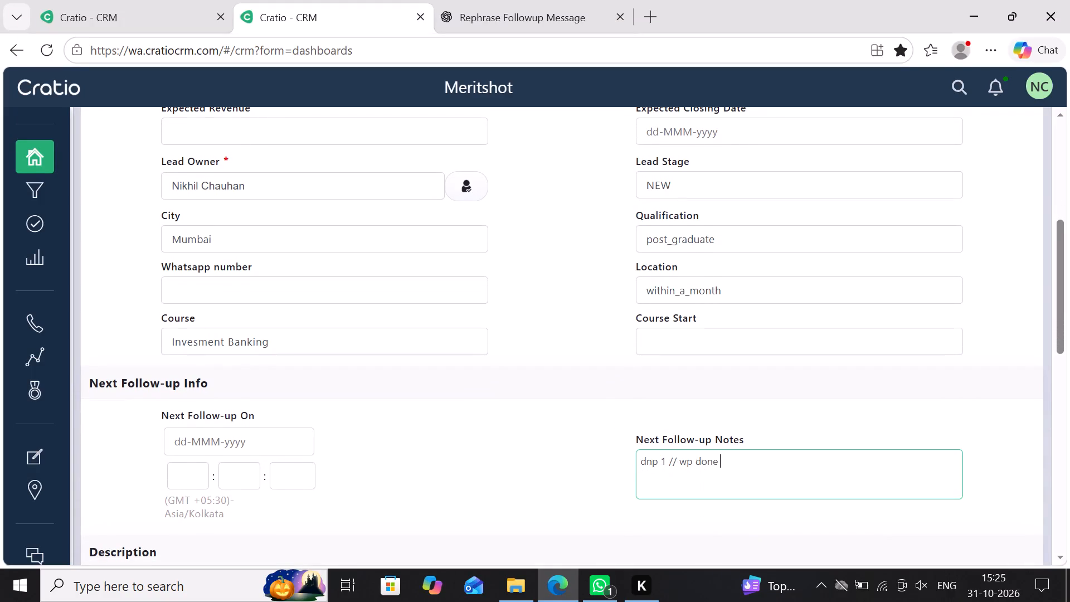
pyautogui.press('BackSpace')
pyautogui.write('//')
pyautogui.write('declined')
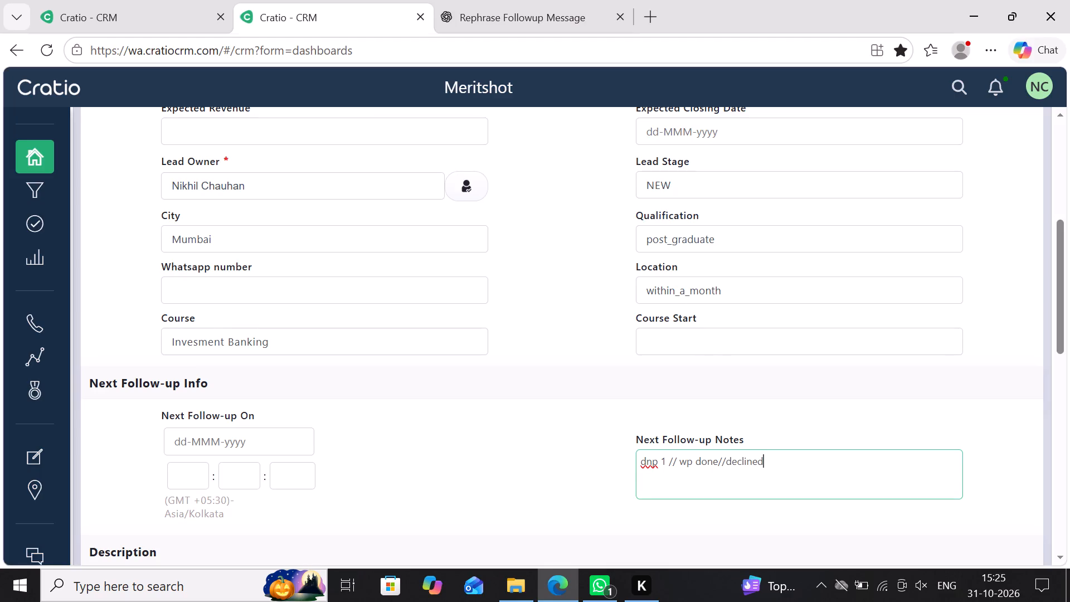
pyautogui.click(703, 187)
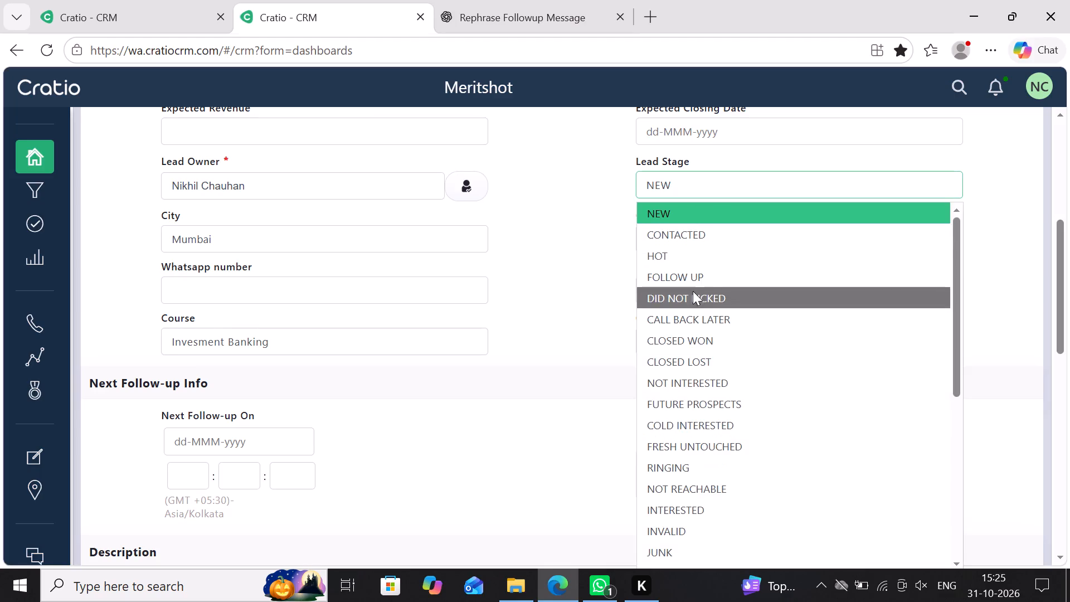
pyautogui.click(693, 292)
pyautogui.scroll(20, 597, 237)
pyautogui.scroll(20, 597, 237)
pyautogui.scroll(15, 597, 237)
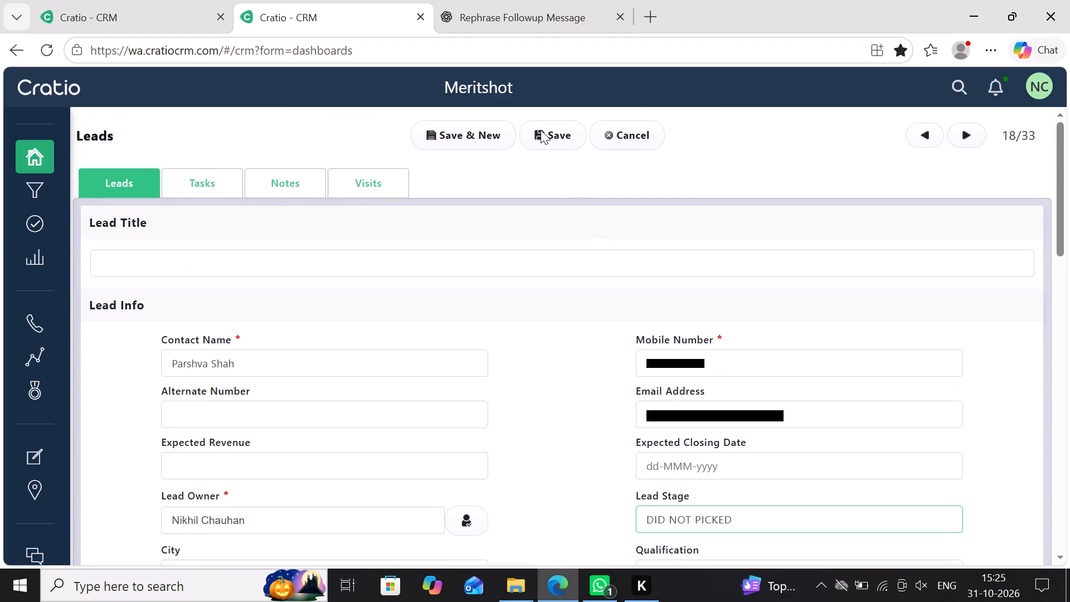
pyautogui.click(556, 142)
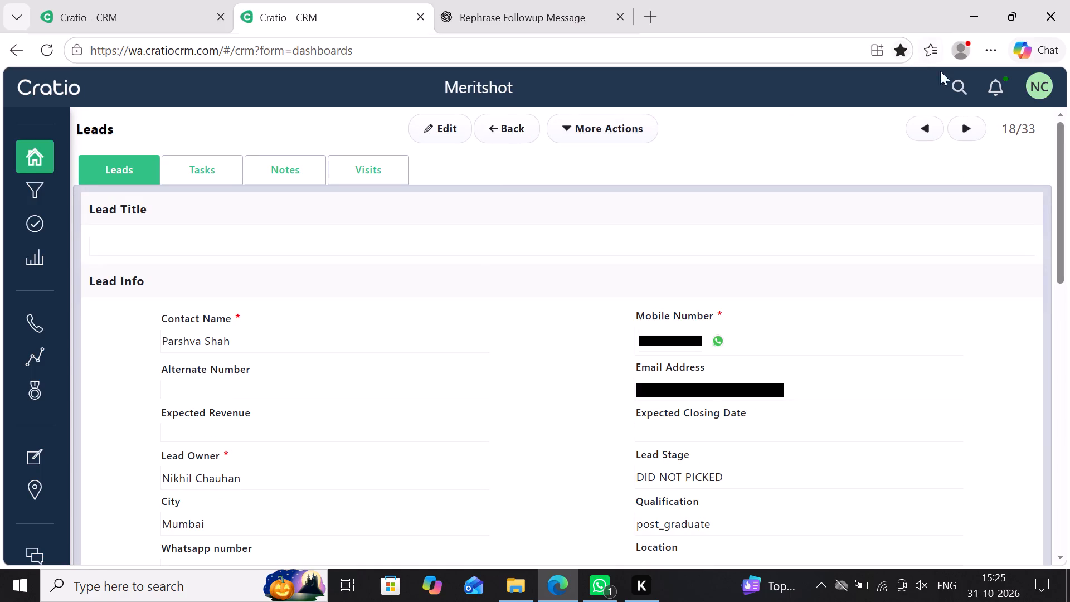
# Go to lead 19 of 33, open it for editing and check its lead stage and follow-up notes.
pyautogui.click(965, 118)
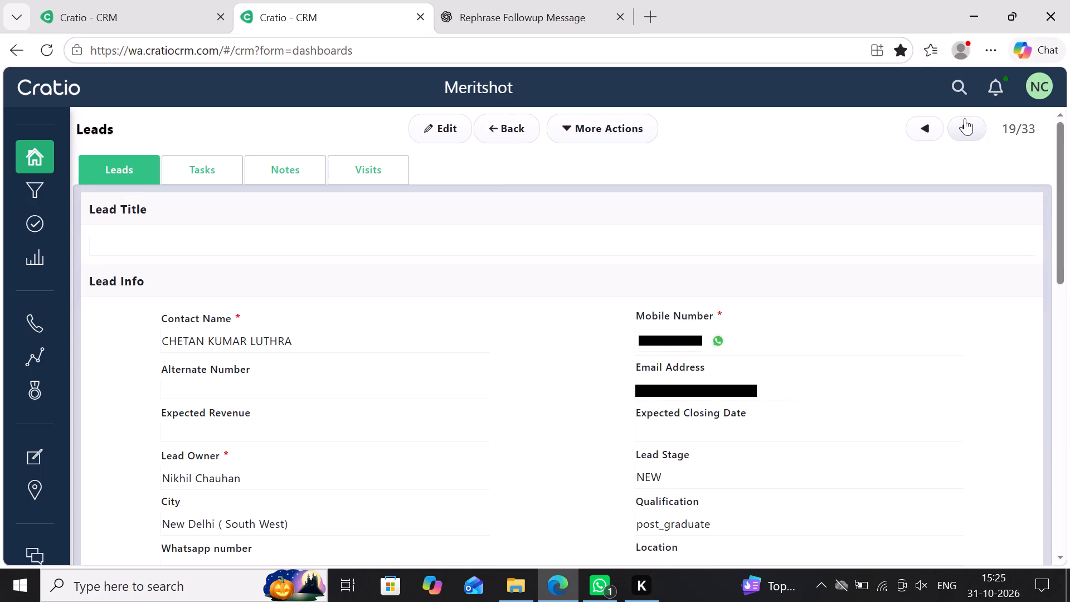
pyautogui.click(448, 122)
pyautogui.scroll(-1, 559, 366)
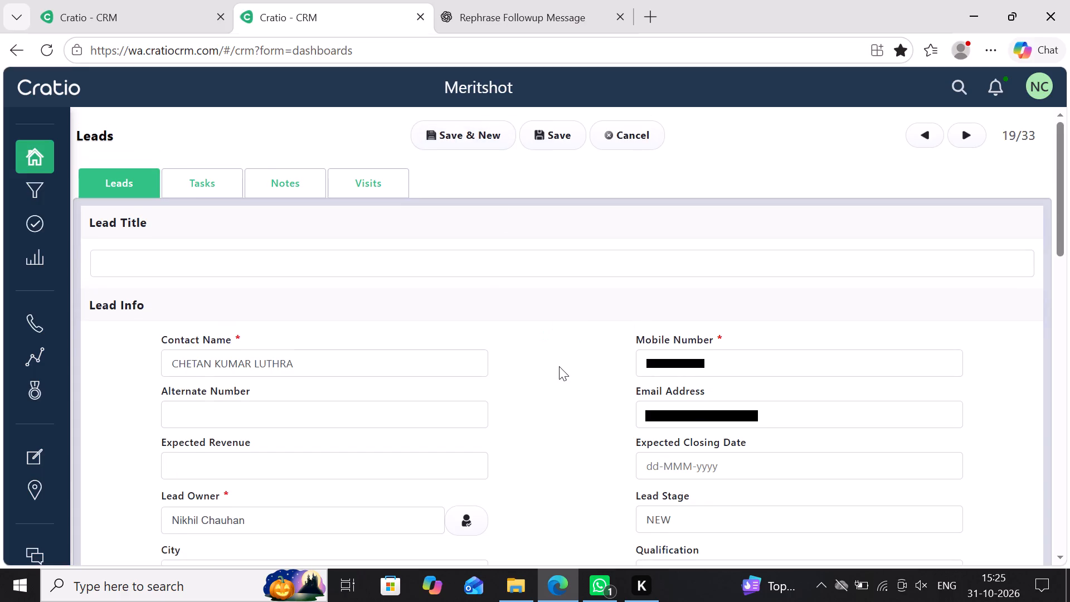
pyautogui.scroll(-8, 559, 366)
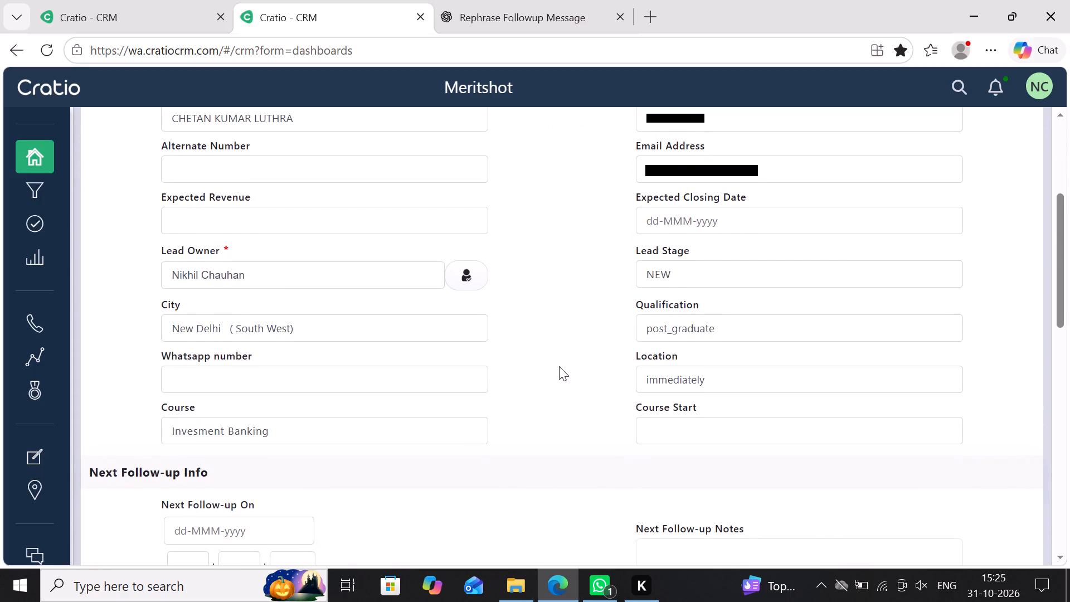
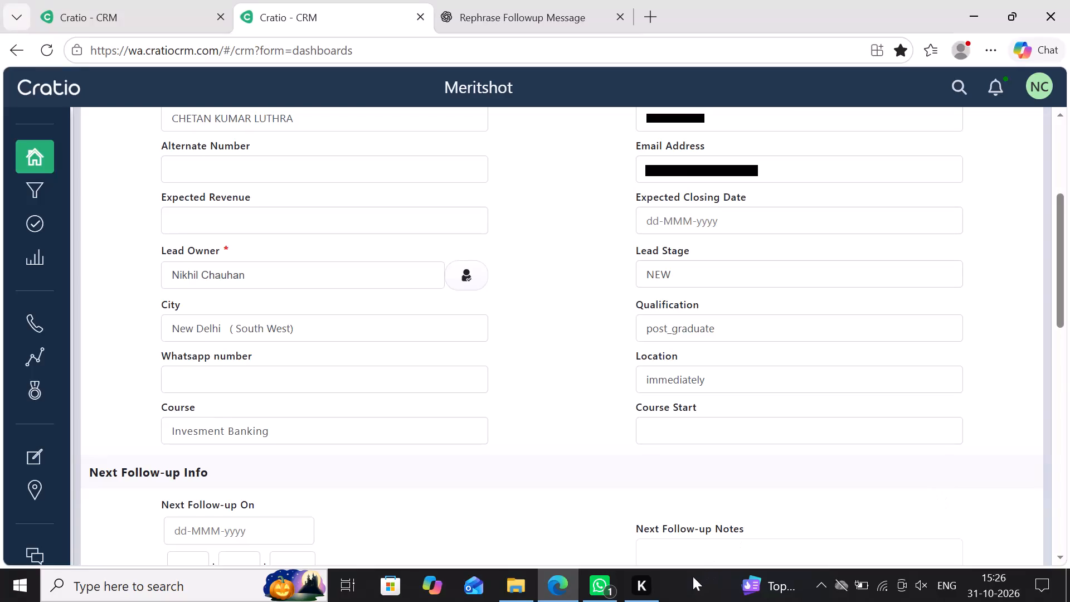
# Enter "declined" in lead 19's next follow-up notes, set its lead stage to DID NOT PICKED and save the lead.
pyautogui.click(702, 559)
pyautogui.write('declined')
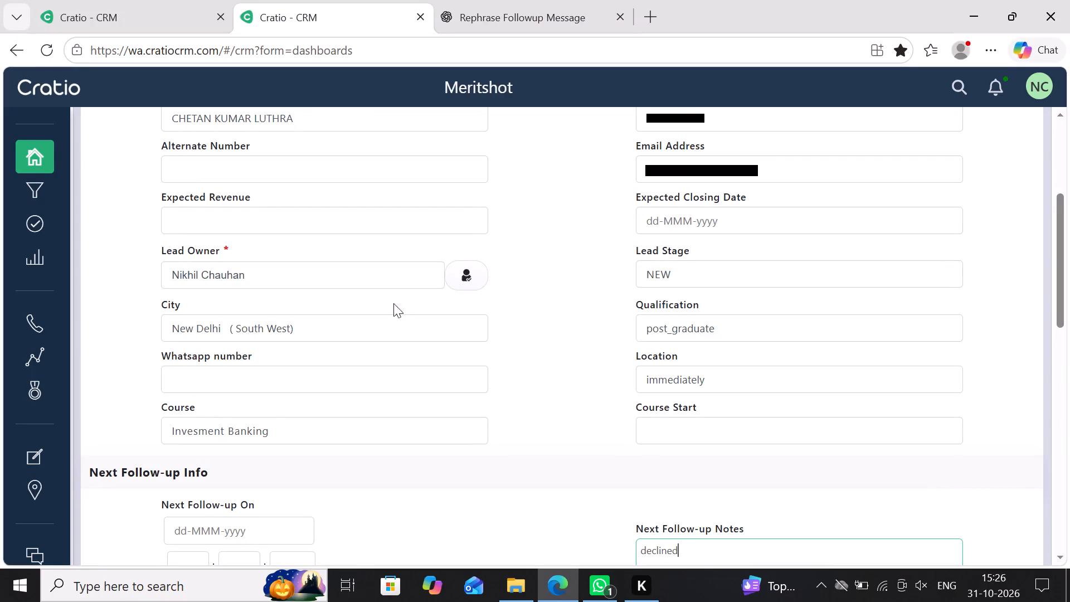
pyautogui.click(656, 273)
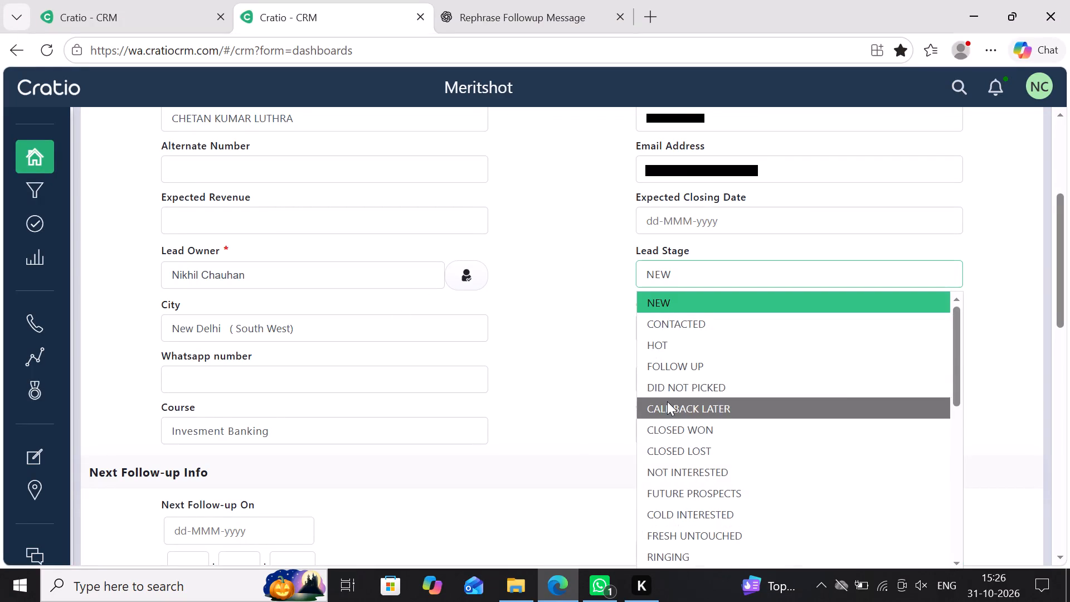
pyautogui.click(677, 386)
pyautogui.scroll(20, 572, 230)
pyautogui.scroll(20, 572, 230)
pyautogui.scroll(11, 572, 230)
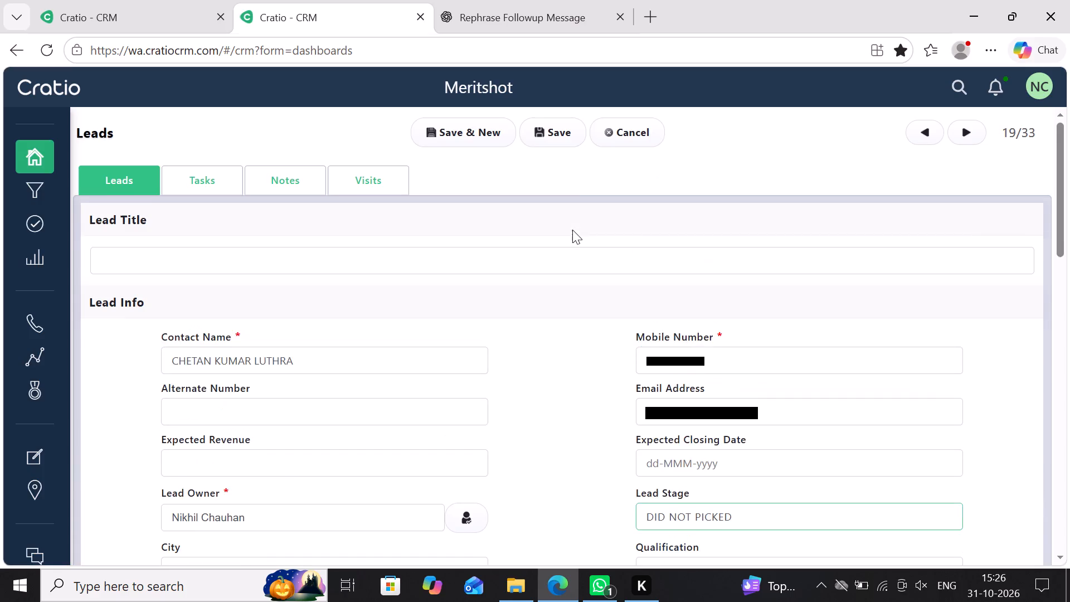
pyautogui.scroll(16, 572, 230)
pyautogui.click(561, 142)
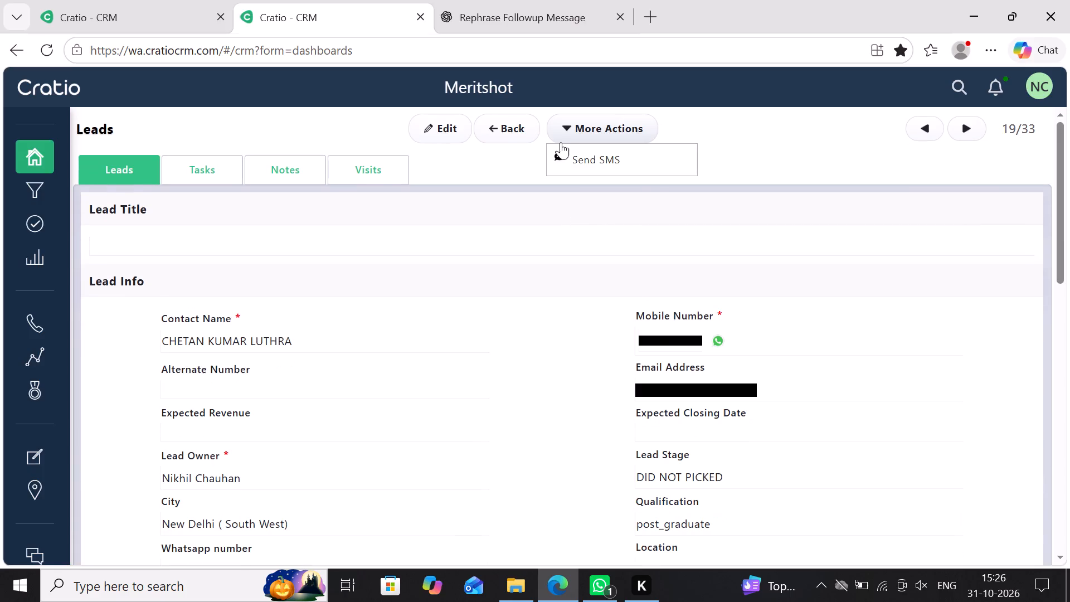
# Go to lead 20 of 33, open it for editing and begin an entry in its next follow-up notes.
pyautogui.click(976, 124)
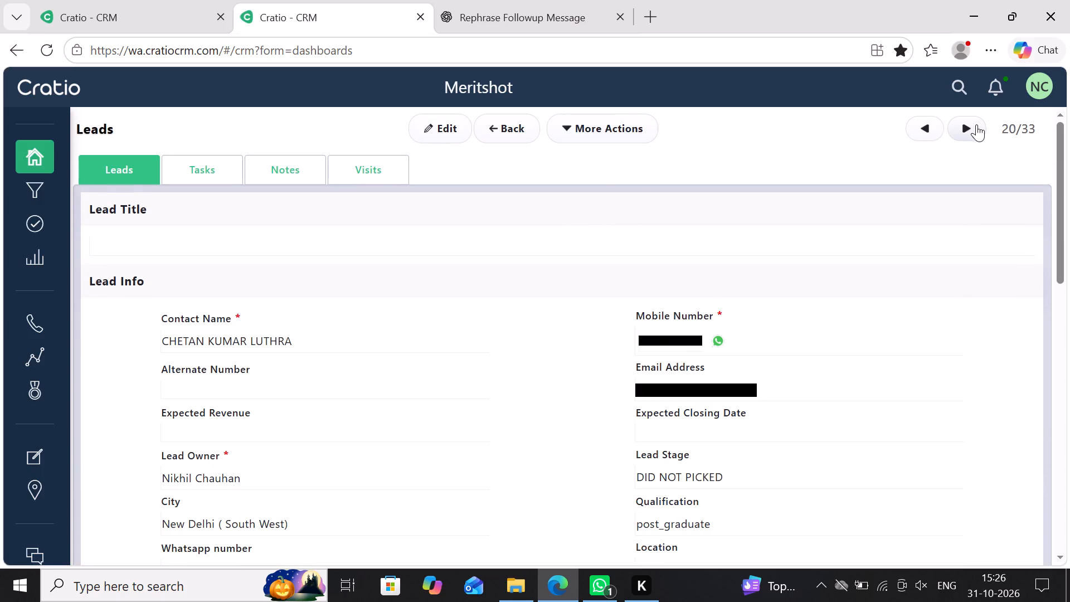
pyautogui.click(448, 123)
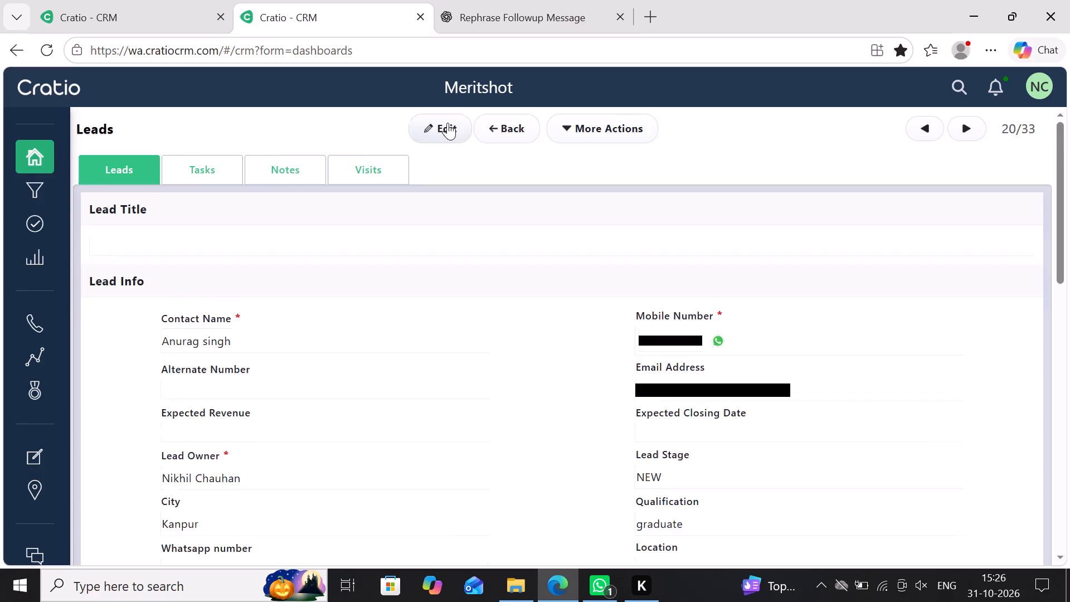
pyautogui.scroll(-9, 528, 339)
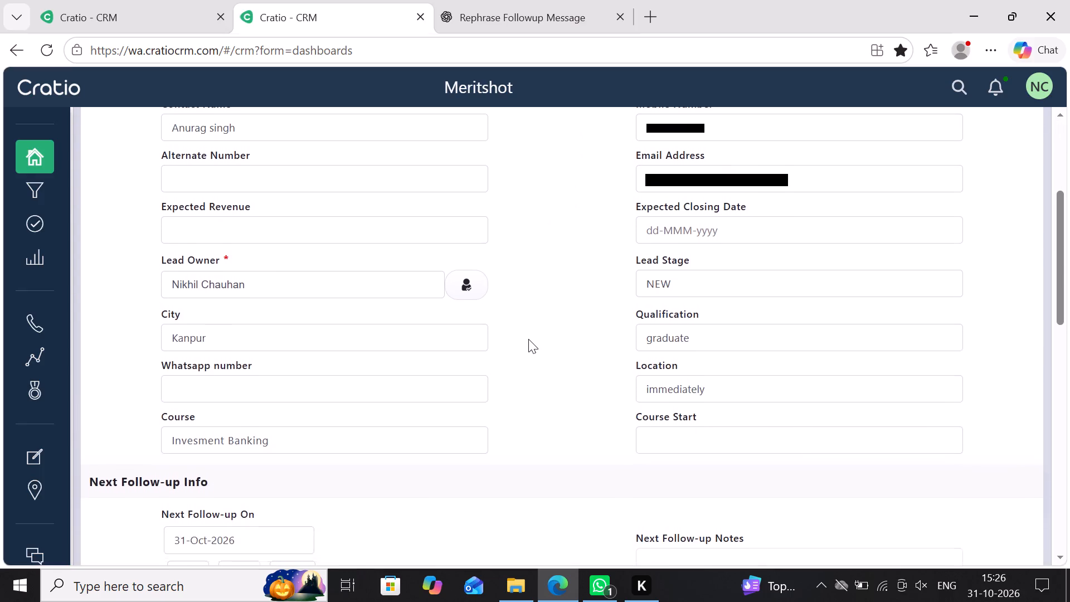
pyautogui.moveTo(648, 538); pyautogui.dragTo(650, 544)
pyautogui.click(650, 544)
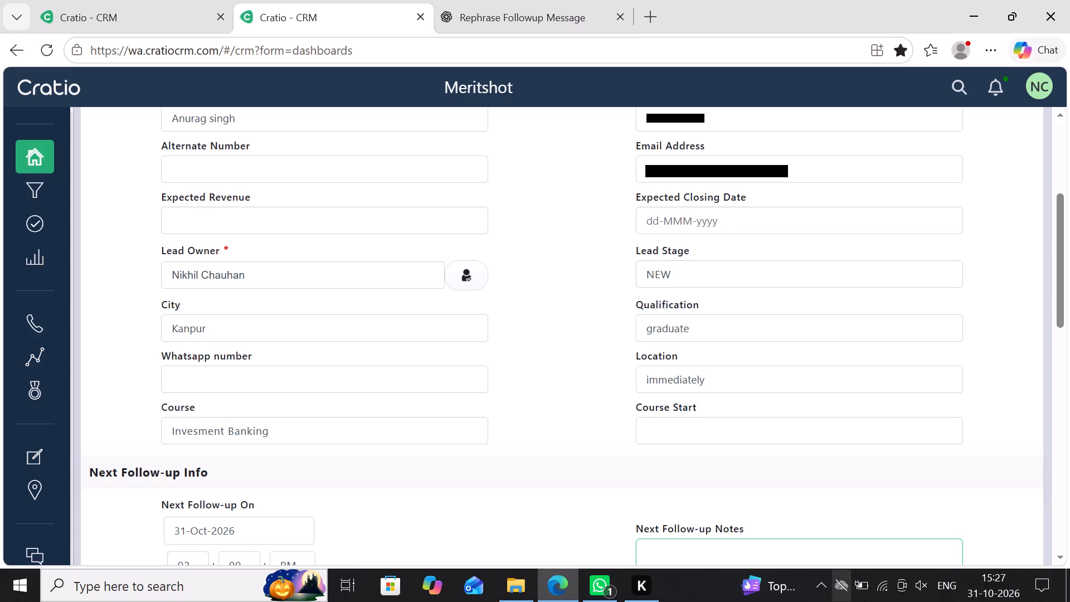
pyautogui.click(998, 583)
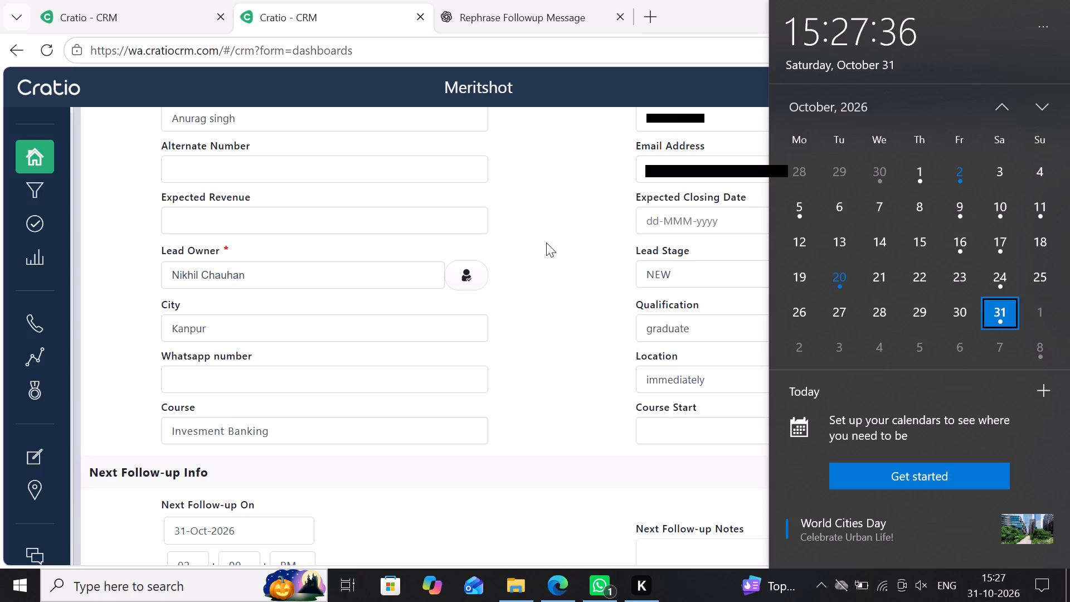
pyautogui.click(546, 242)
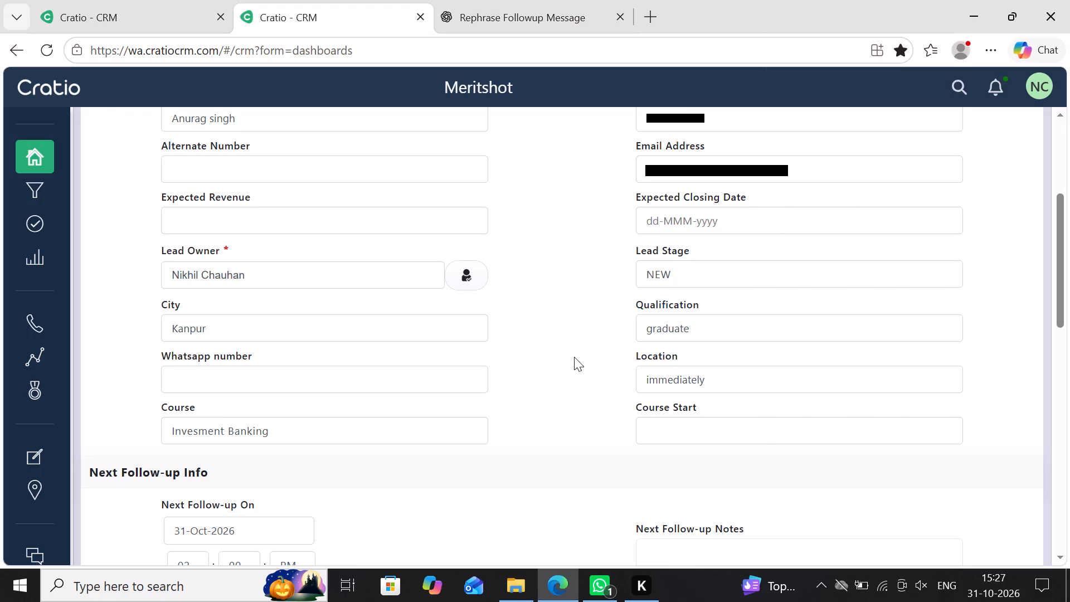
pyautogui.click(679, 556)
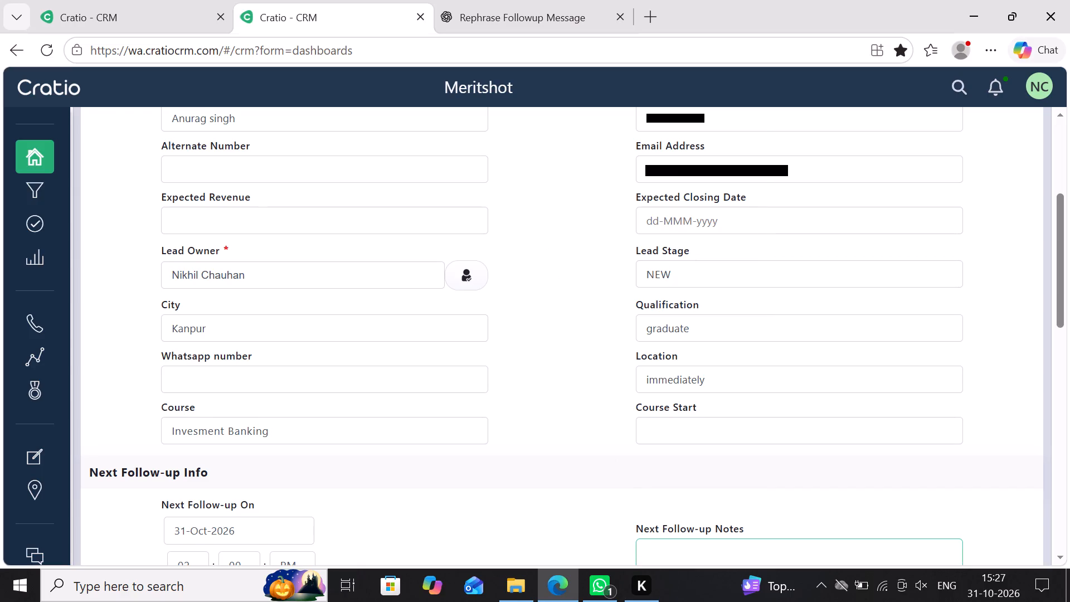
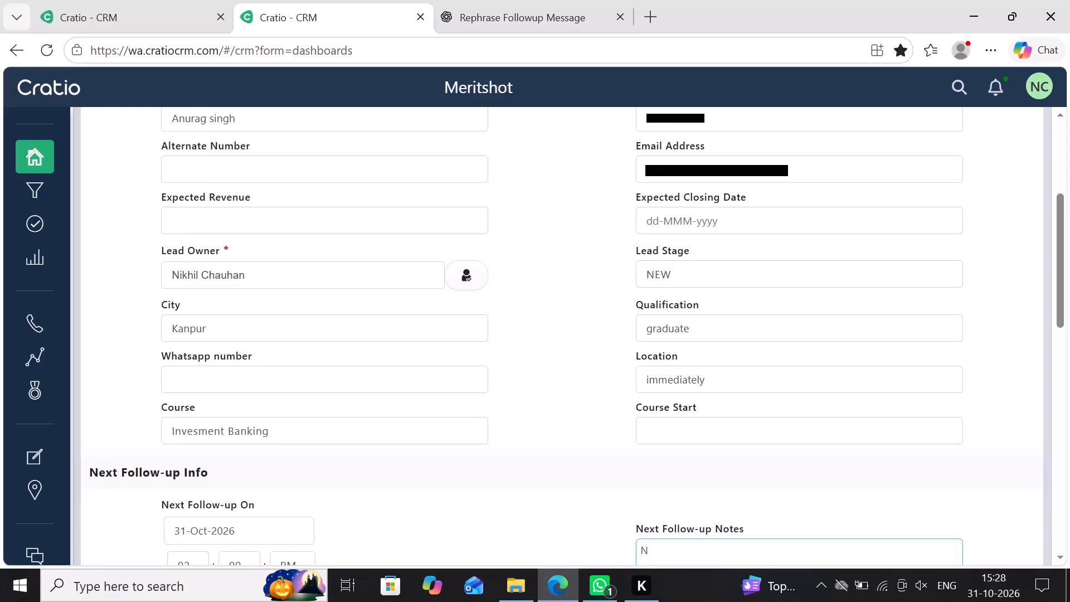
# Complete lead 20's next follow-up notes so they read "Call cut after meritshot//Ni".
pyautogui.press('Left')
pyautogui.write('Call cut after meritshoyt')
pyautogui.press('BackSpace')
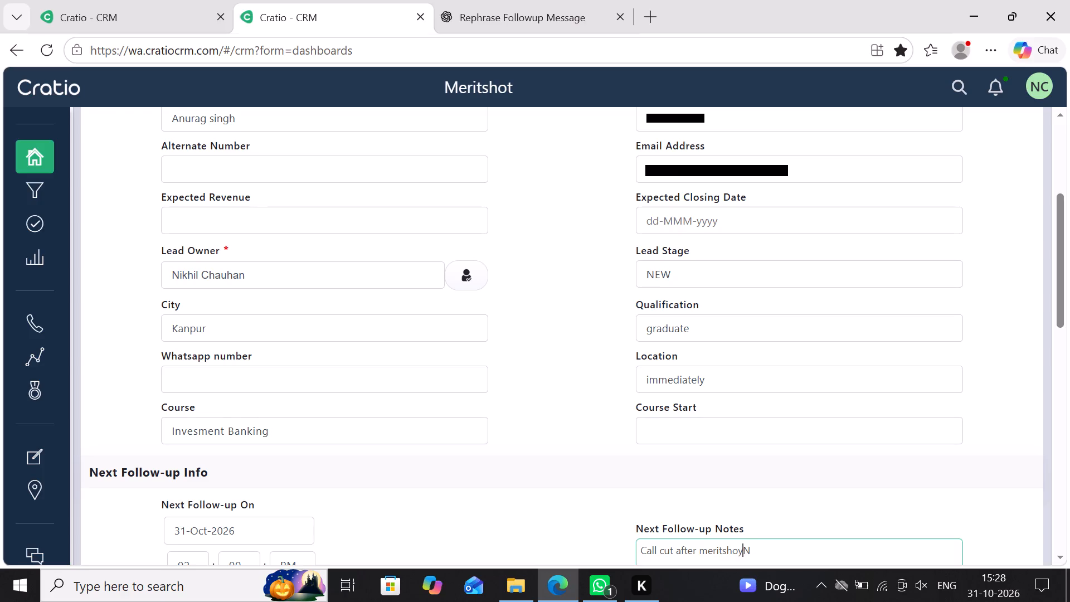
pyautogui.press('BackSpace')
pyautogui.press('t')
pyautogui.write('//')
pyautogui.press('Right')
pyautogui.press('i')
# Set lead 20's lead stage to CLOSED LOST and save the lead.
pyautogui.click(660, 270)
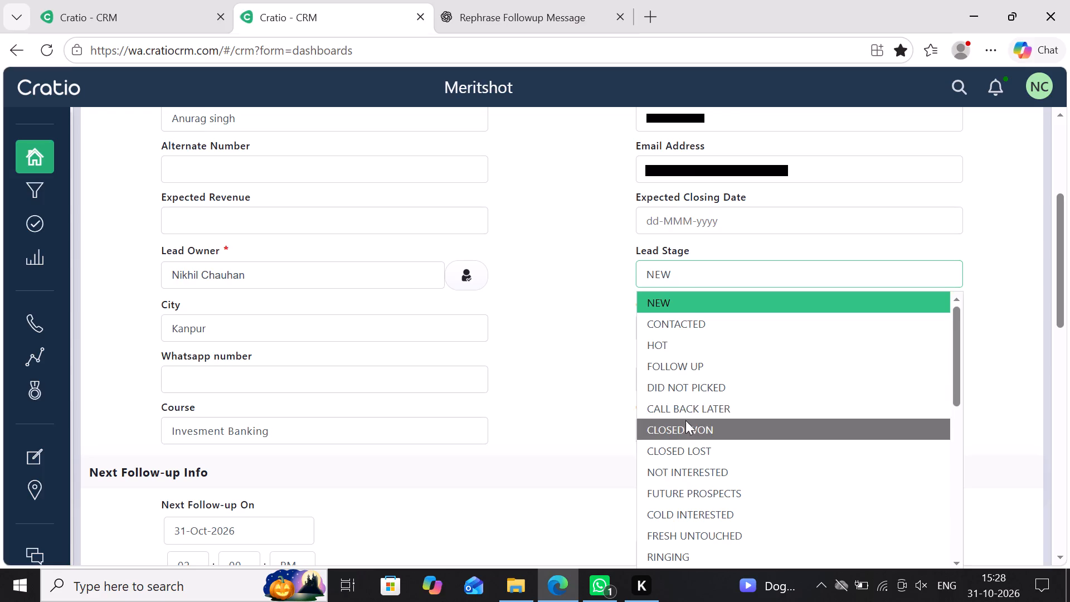
pyautogui.click(689, 444)
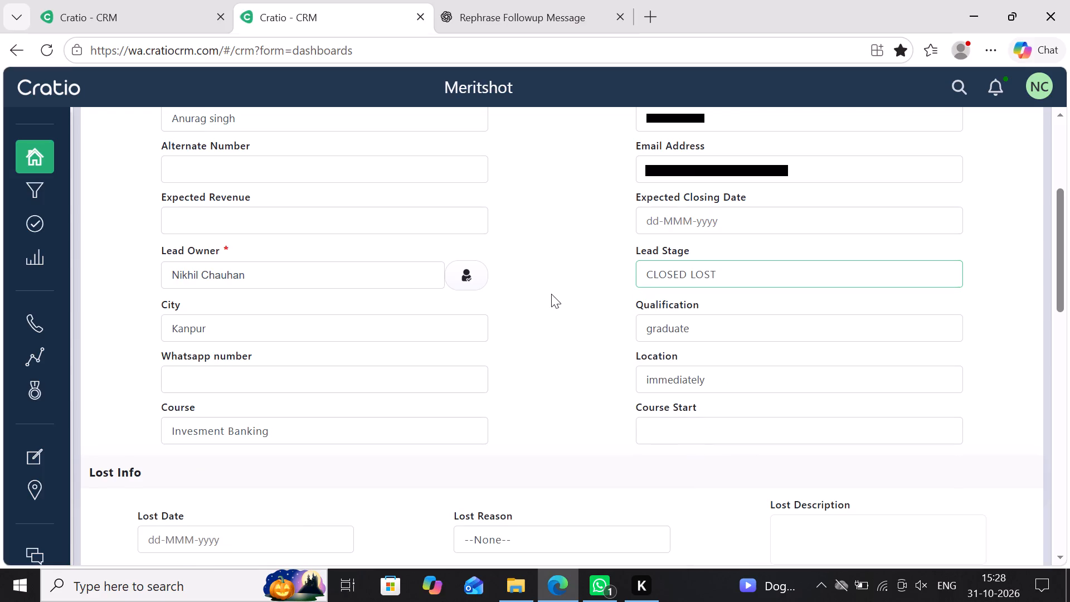
pyautogui.click(551, 294)
pyautogui.scroll(18, 551, 294)
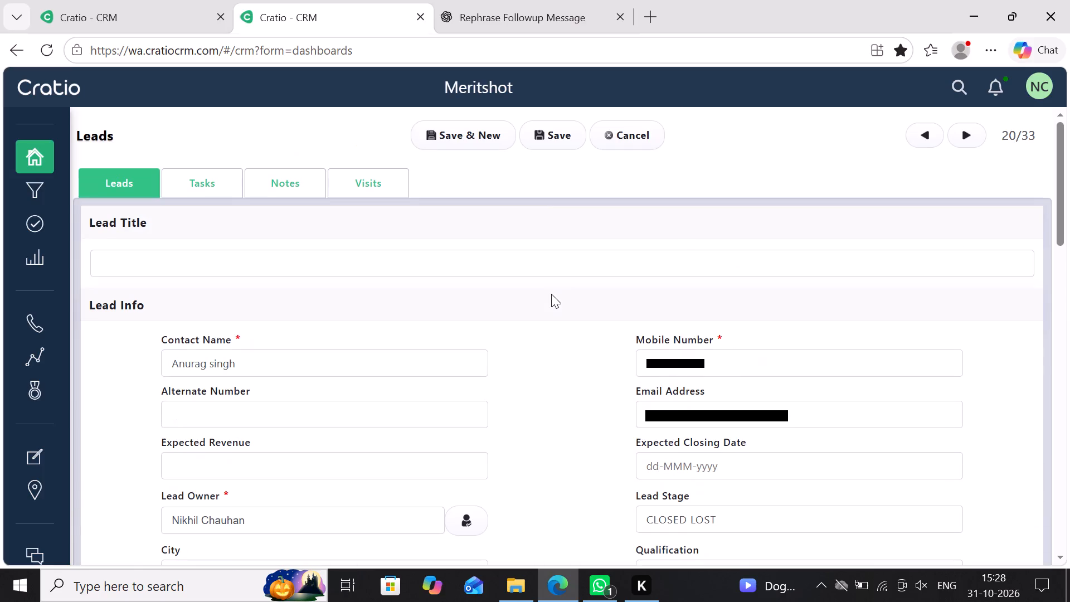
pyautogui.scroll(6, 551, 294)
pyautogui.click(560, 140)
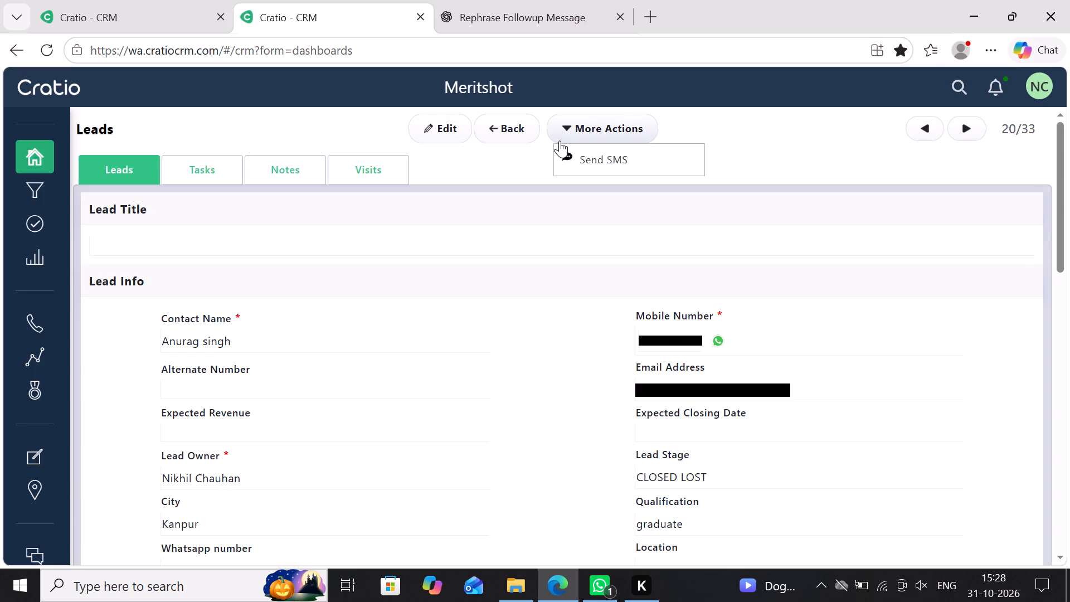
# Go to lead 21 of 33, open it for editing and append "//" to its existing next follow-up notes.
pyautogui.scroll(-20, 543, 284)
pyautogui.scroll(20, 543, 284)
pyautogui.scroll(20, 543, 284)
pyautogui.scroll(6, 543, 284)
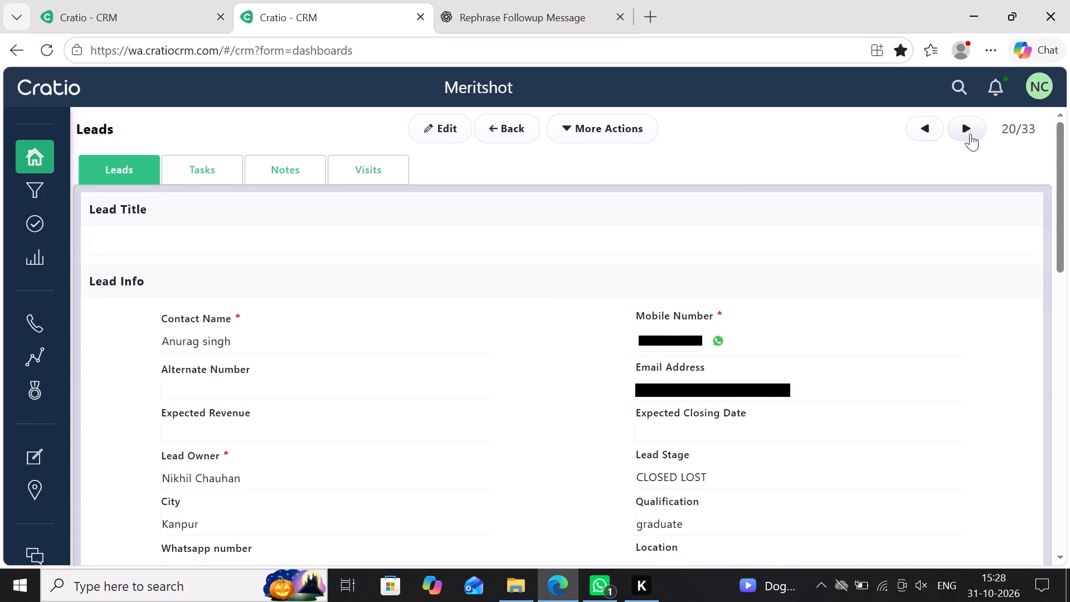
pyautogui.click(970, 134)
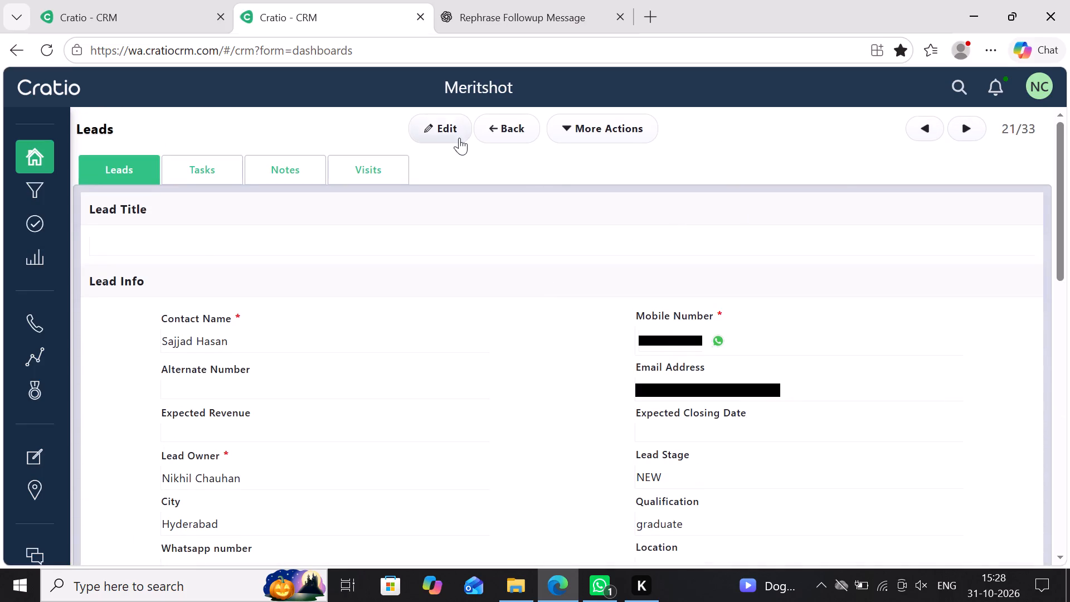
pyautogui.click(452, 135)
pyautogui.scroll(-2, 561, 295)
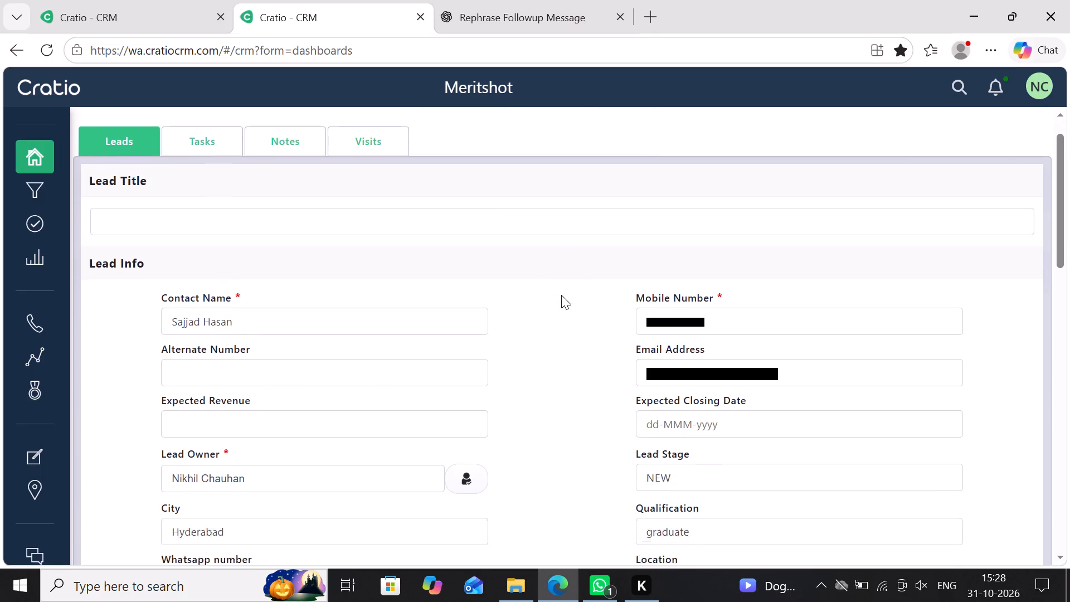
pyautogui.scroll(-7, 561, 295)
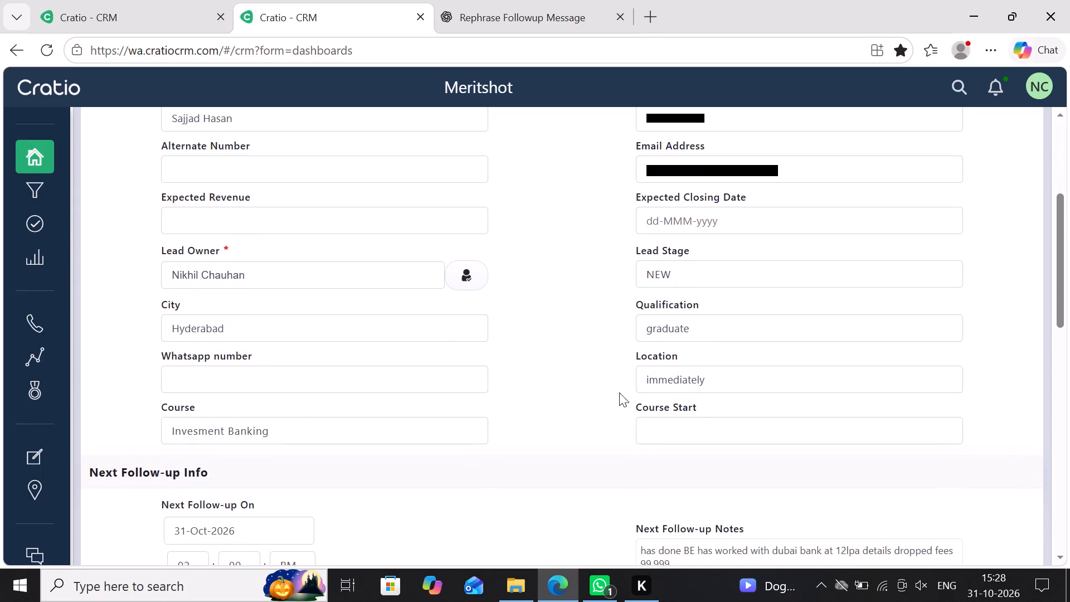
pyautogui.click(684, 559)
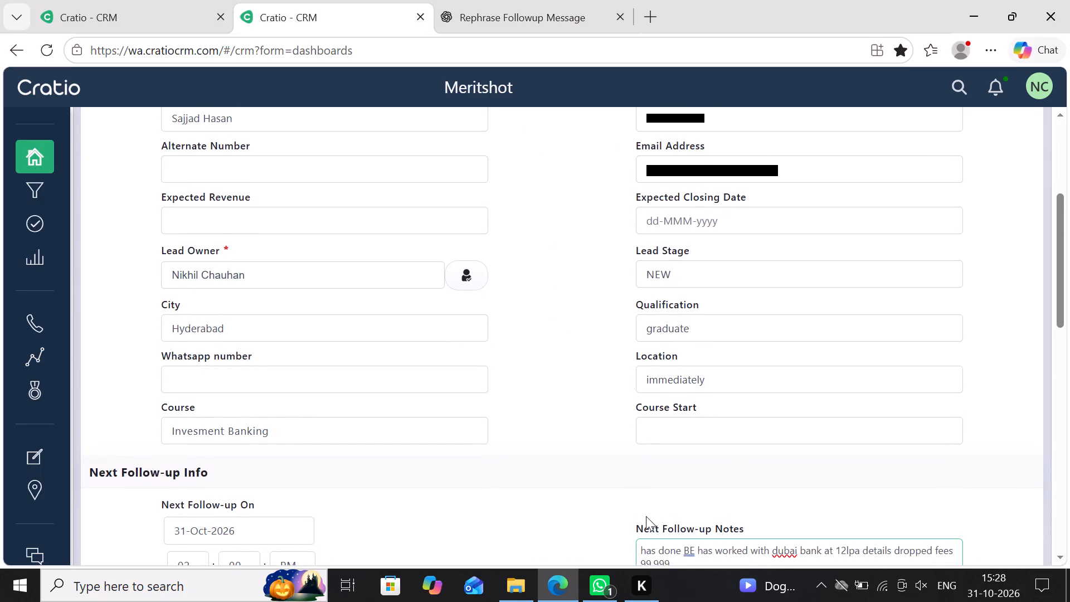
pyautogui.write('//')
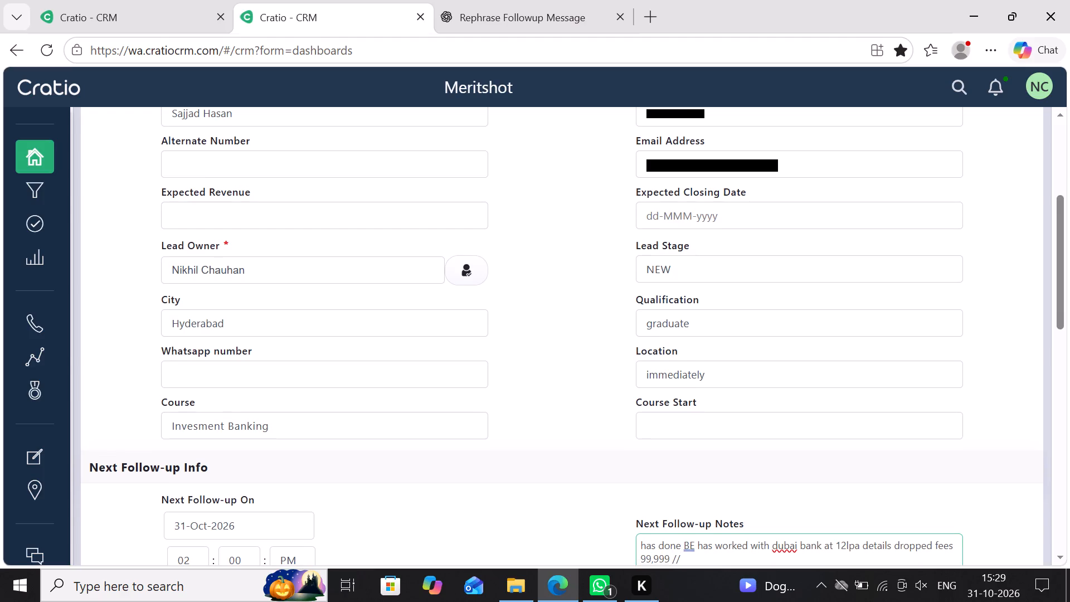
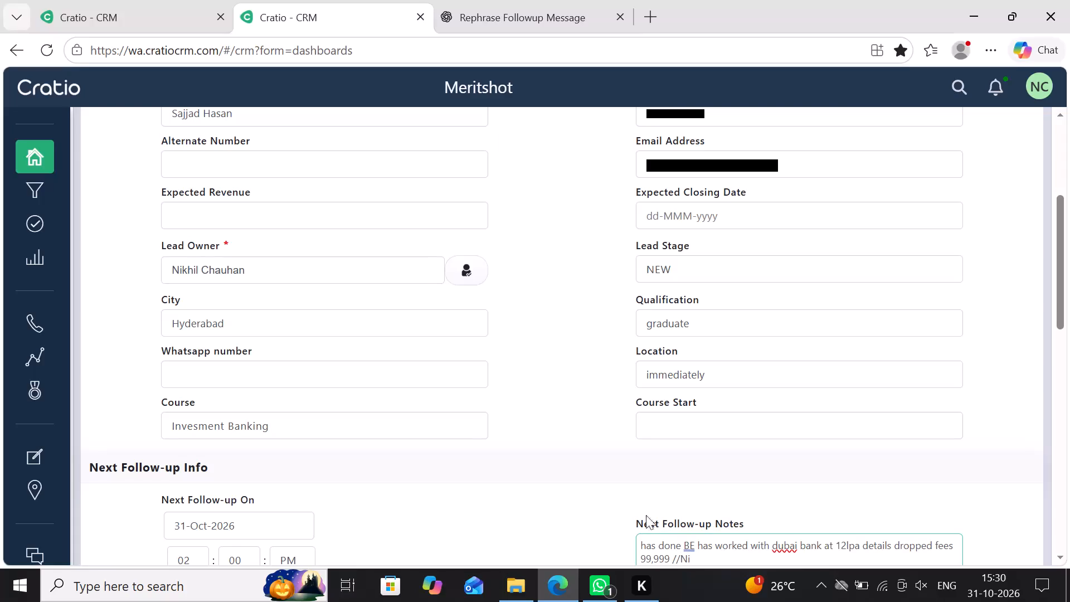
# Complete lead 21's next follow-up notes so the appended entry reads "//Ni-later do".
pyautogui.write('-roght')
pyautogui.press('BackSpace')
pyautogui.press('BackSpace')
pyautogui.press('BackSpace')
pyautogui.press('BackSpace')
pyautogui.press('BackSpace')
pyautogui.write('later do')
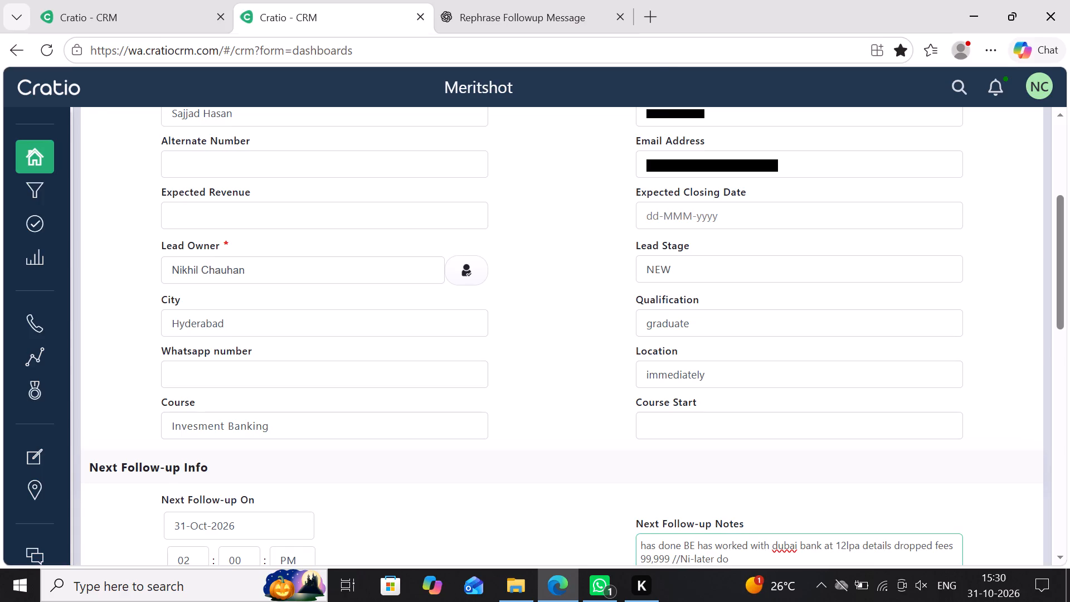
# Set lead 21's lead stage to CLOSED LOST and save the lead.
pyautogui.click(665, 272)
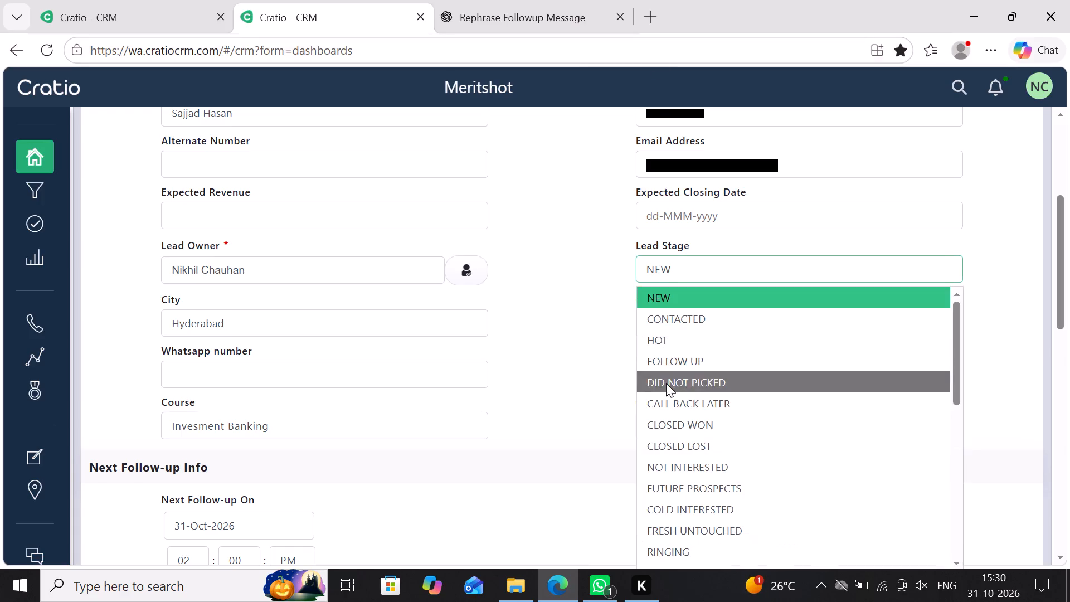
pyautogui.click(674, 439)
pyautogui.click(597, 337)
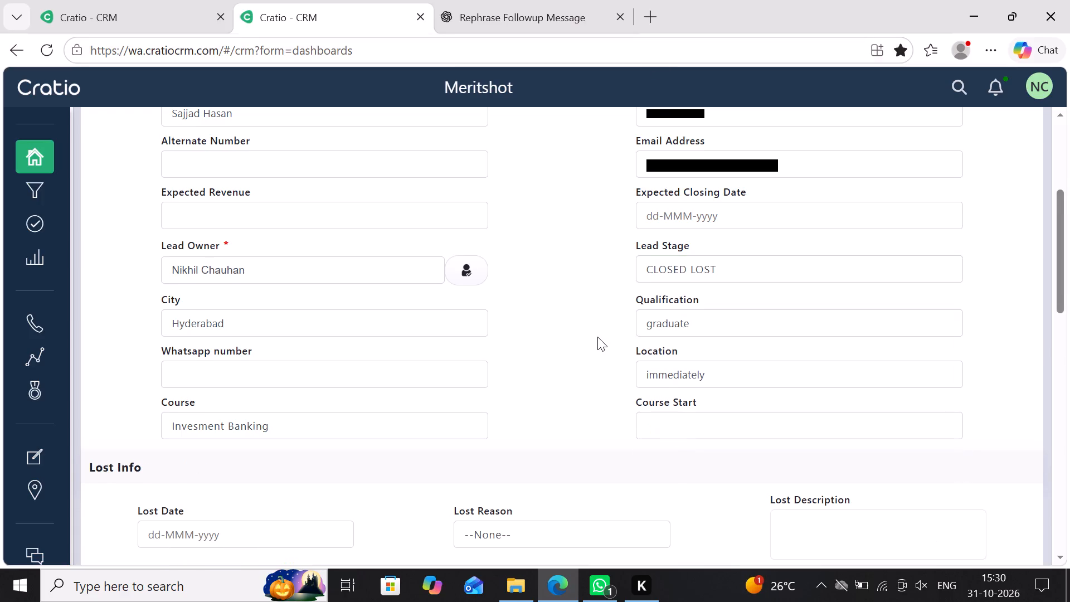
pyautogui.scroll(16, 597, 337)
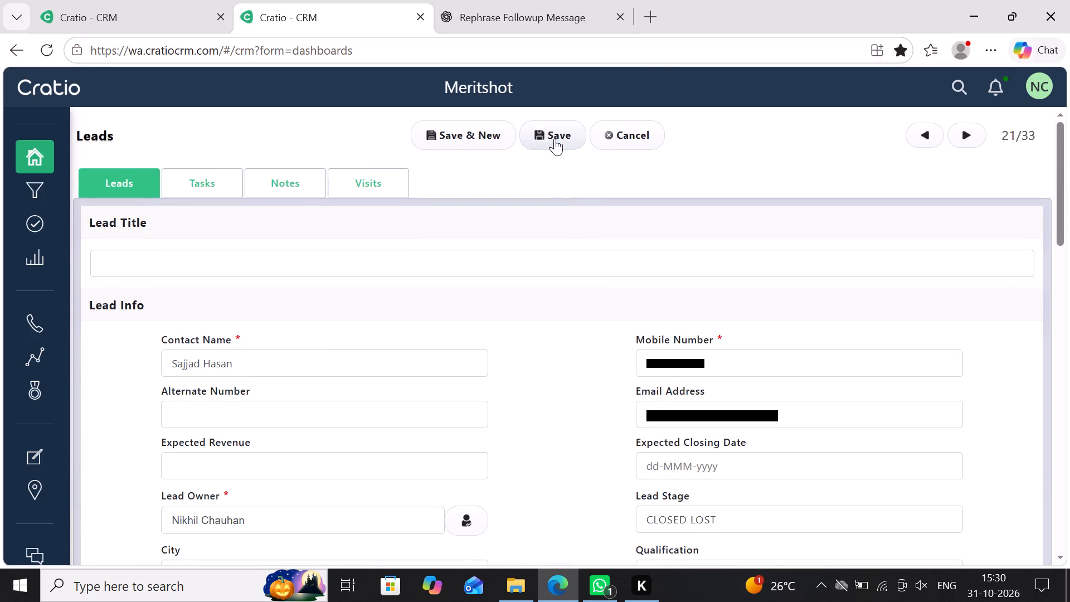
pyautogui.click(555, 138)
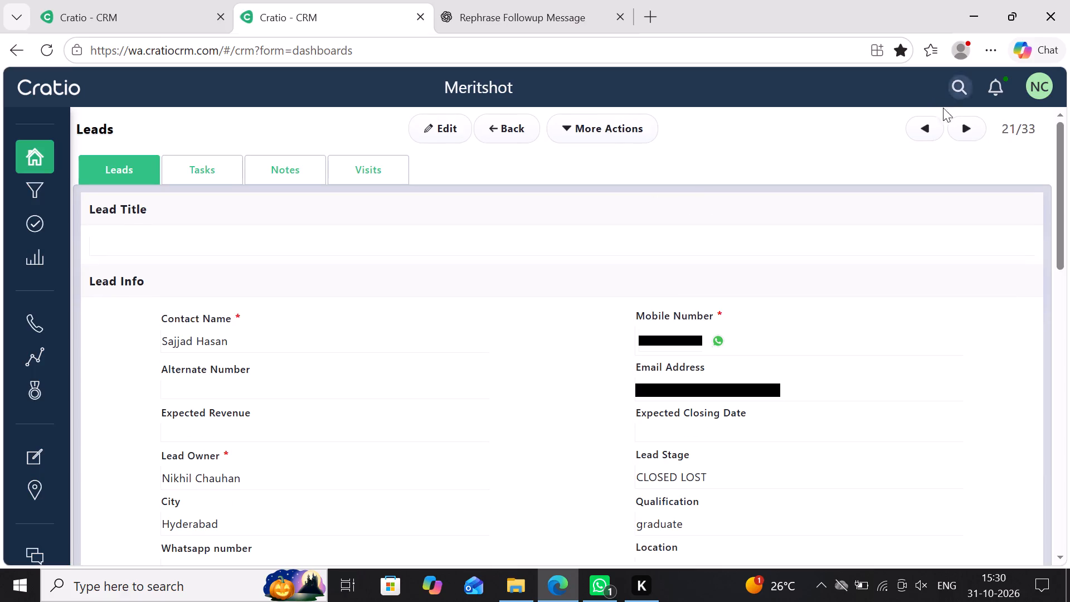
# Go to lead 22 of 33, open it for editing and review its lead stage and next follow-up notes.
pyautogui.click(964, 126)
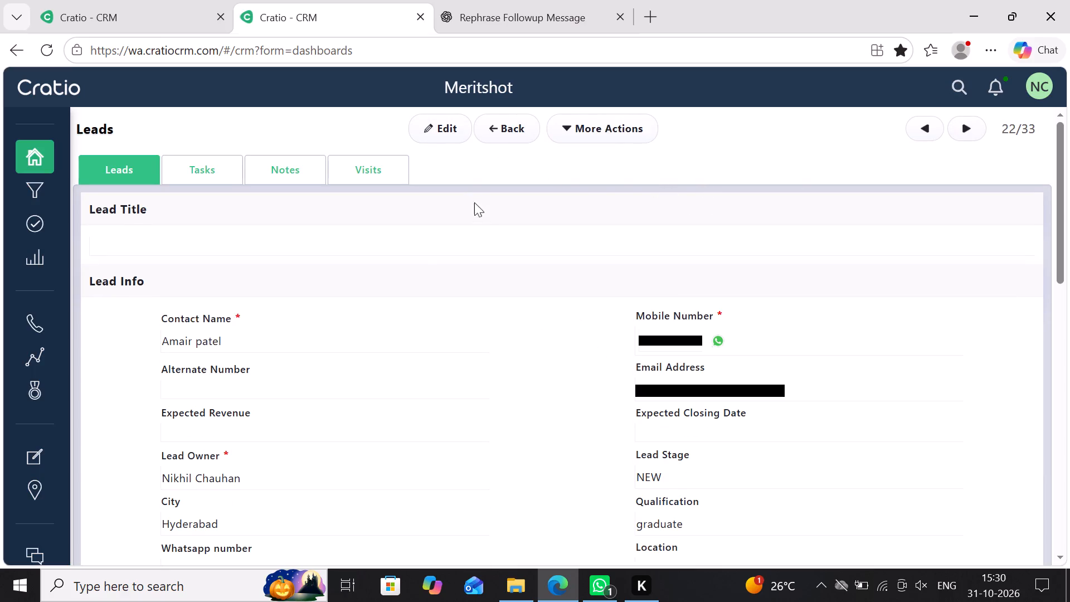
pyautogui.click(455, 139)
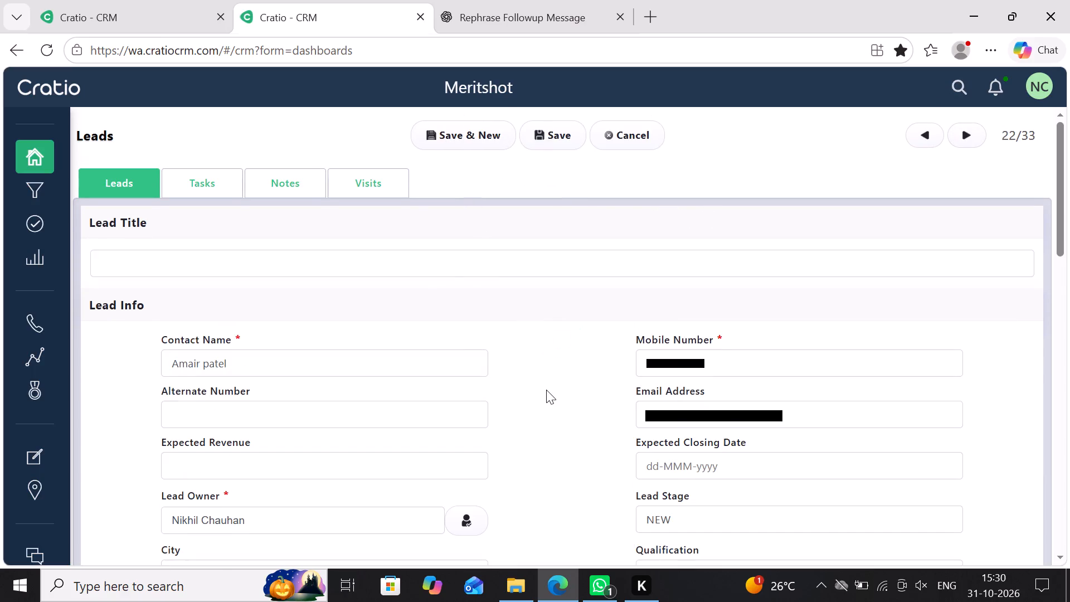
pyautogui.scroll(-20, 546, 390)
pyautogui.scroll(-20, 546, 390)
pyautogui.scroll(-20, 546, 390)
pyautogui.scroll(3, 546, 390)
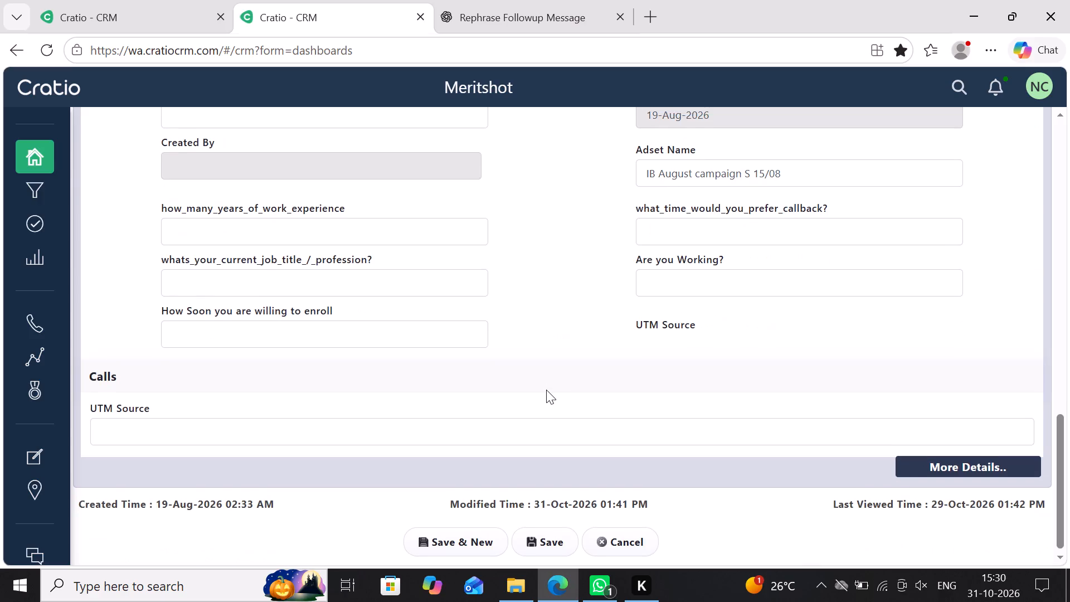
pyautogui.scroll(17, 546, 390)
pyautogui.scroll(7, 546, 390)
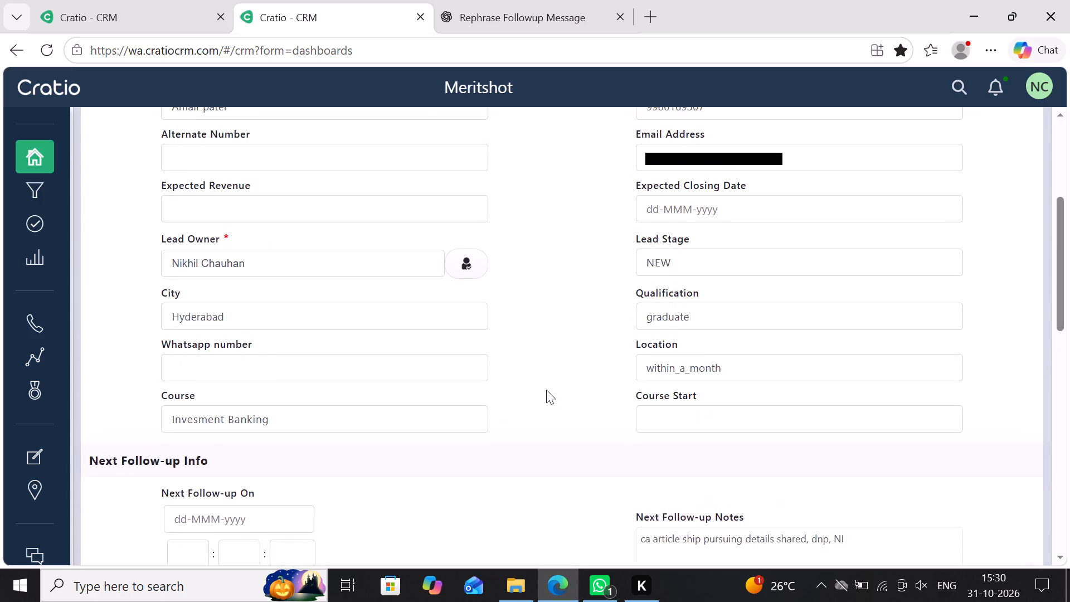
pyautogui.scroll(5, 546, 390)
pyautogui.scroll(-4, 546, 390)
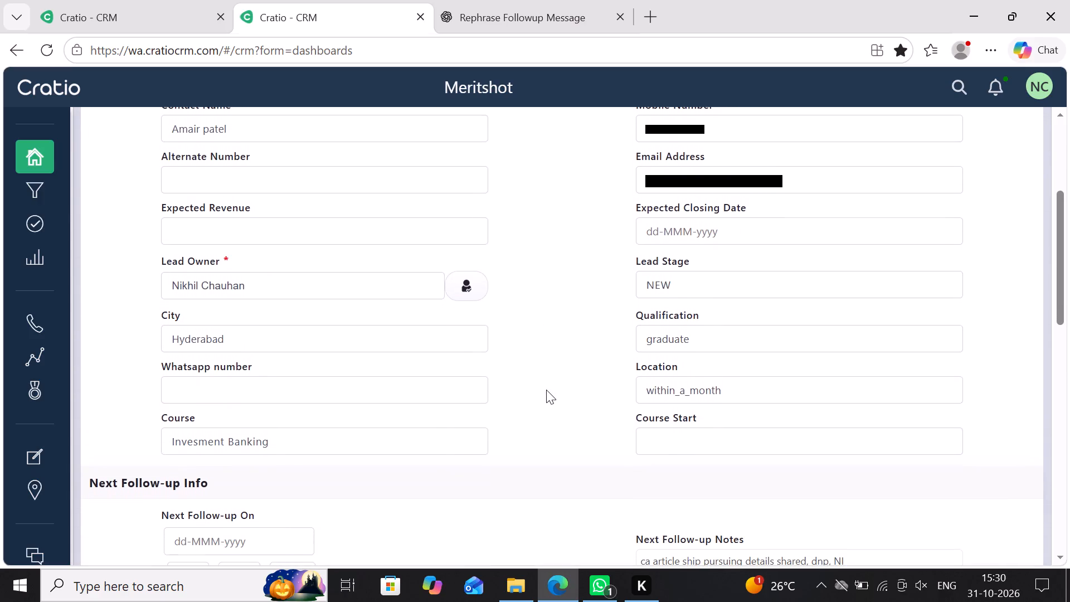
pyautogui.scroll(-1, 546, 390)
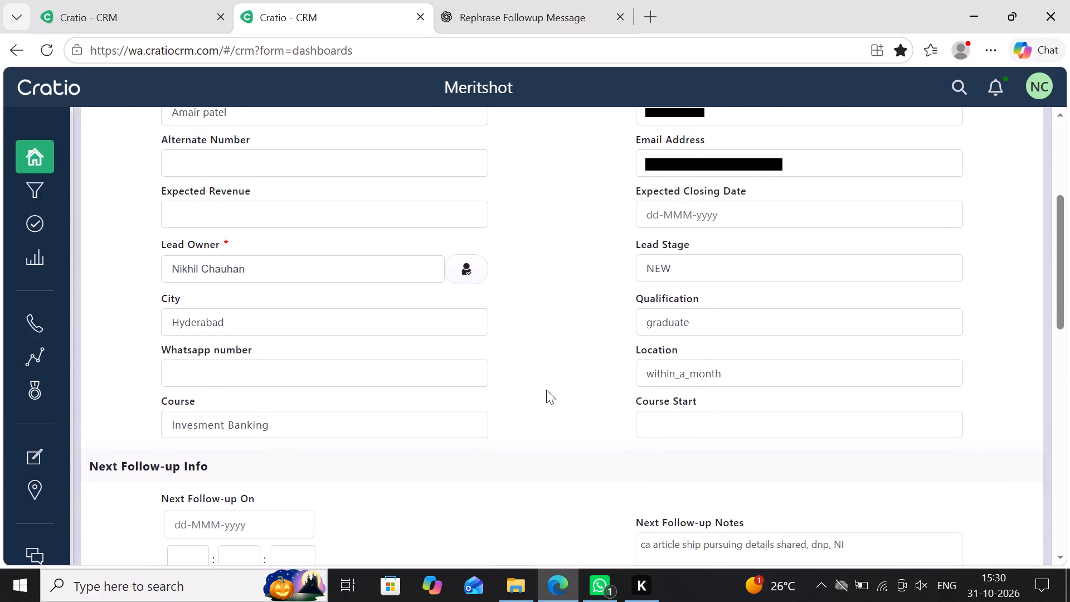
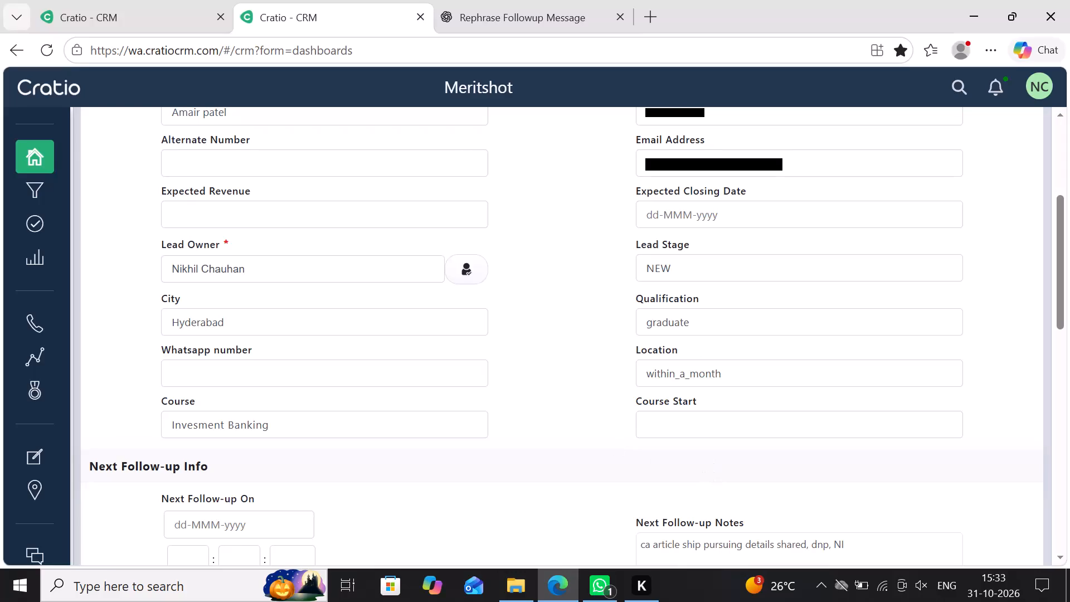
# Set lead 22's lead stage to CLOSED LOST and save the lead.
pyautogui.click(691, 268)
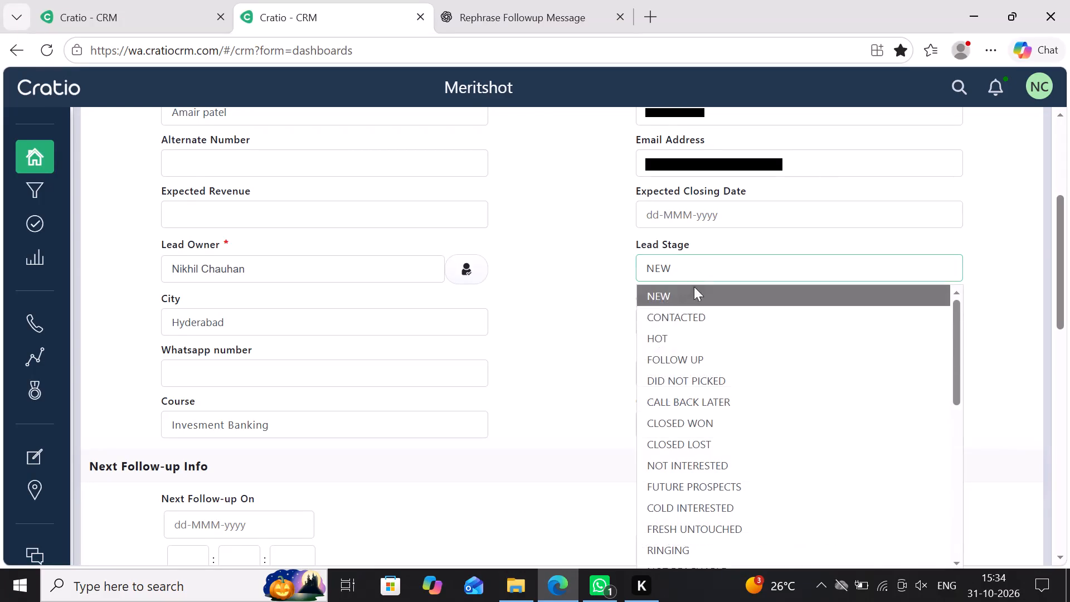
pyautogui.click(701, 445)
pyautogui.scroll(13, 562, 266)
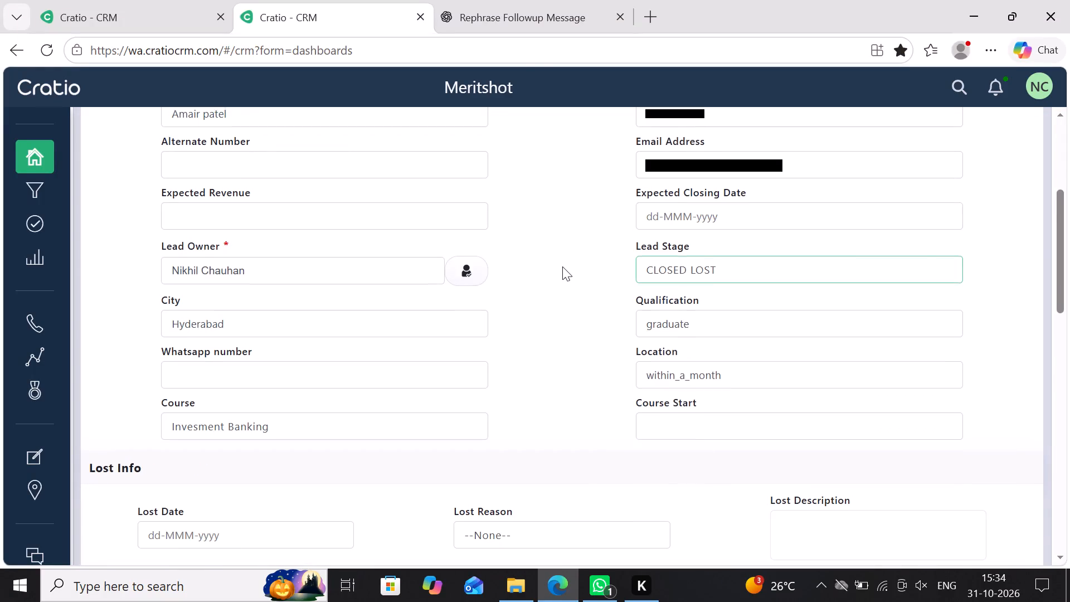
pyautogui.scroll(20, 562, 266)
pyautogui.scroll(20, 562, 266)
pyautogui.scroll(6, 562, 266)
pyautogui.click(563, 130)
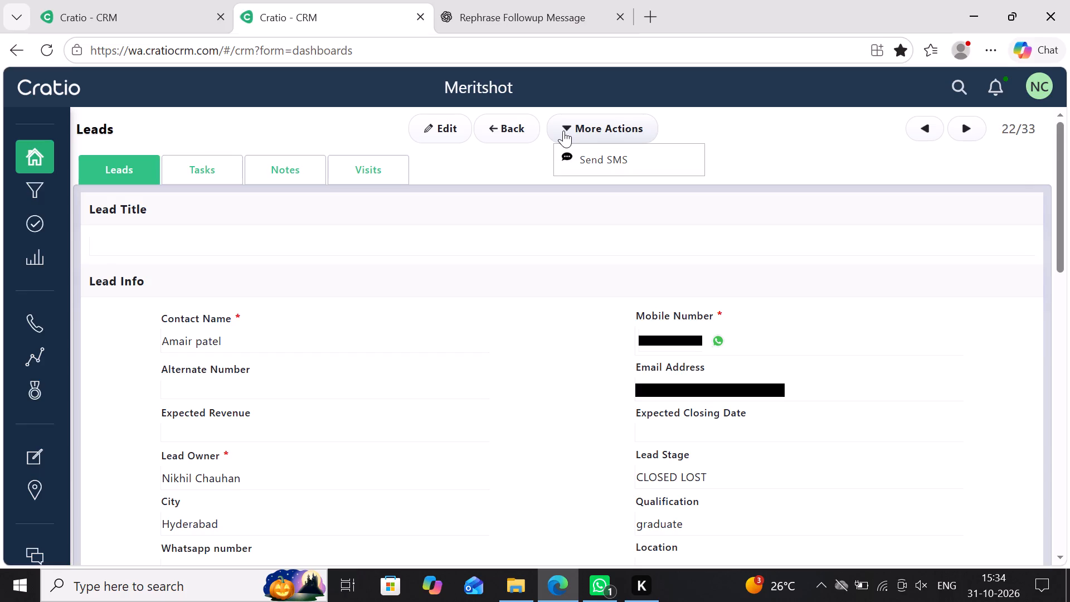
# Go to lead 23 of 33, open it for editing and review its lead stage and next follow-up notes.
pyautogui.click(962, 130)
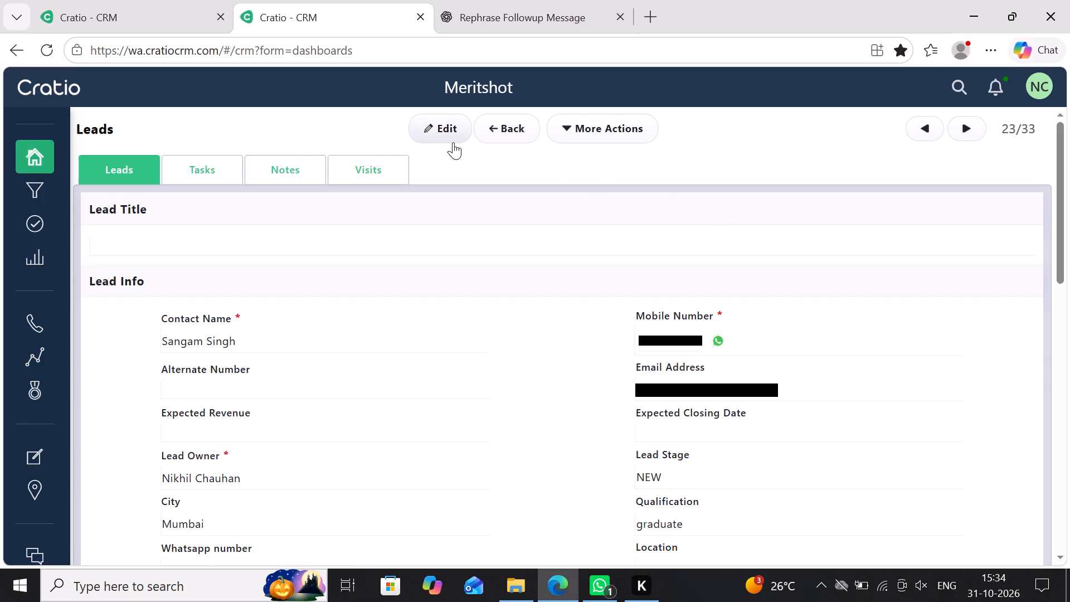
pyautogui.click(442, 137)
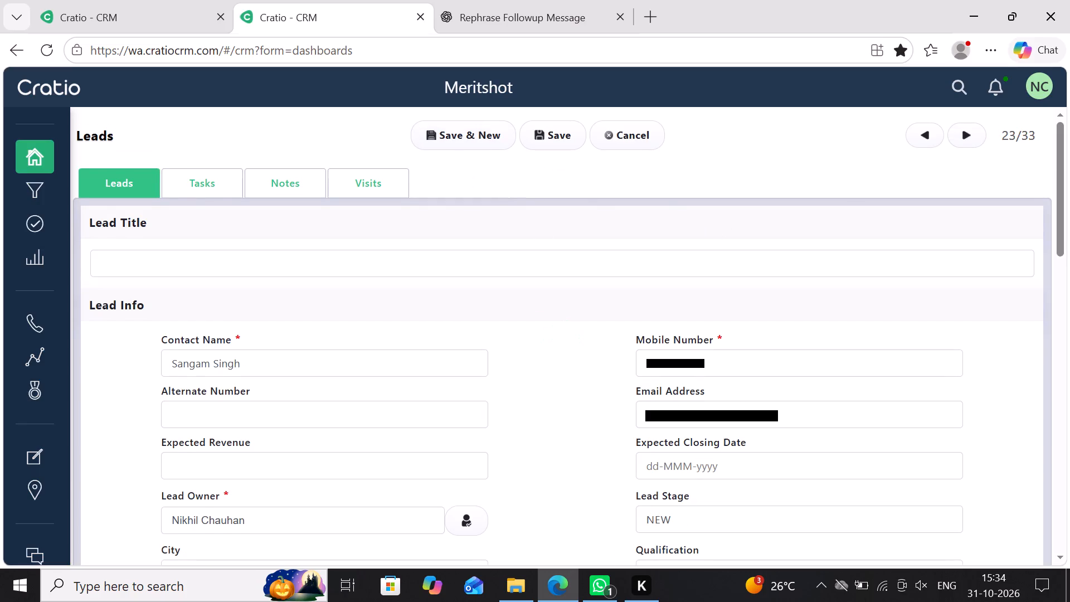
pyautogui.scroll(-8, 584, 254)
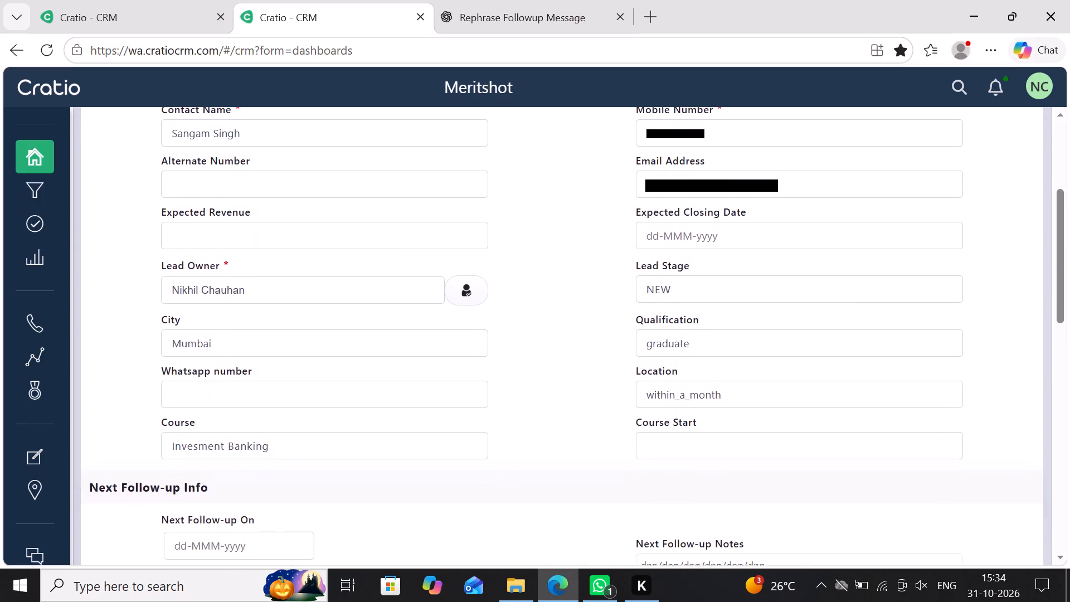
pyautogui.scroll(-2, 584, 254)
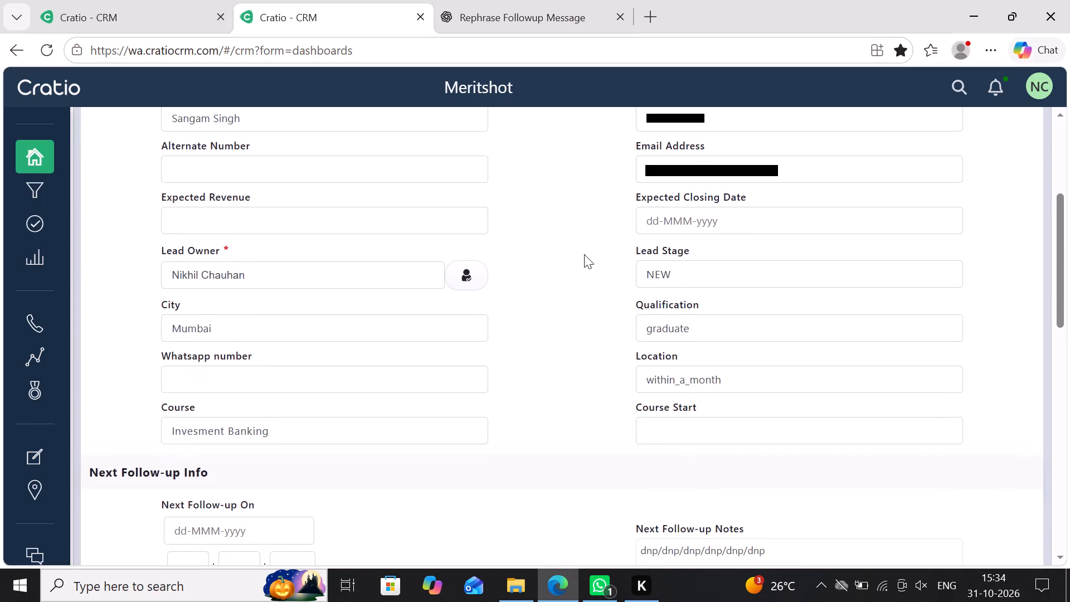
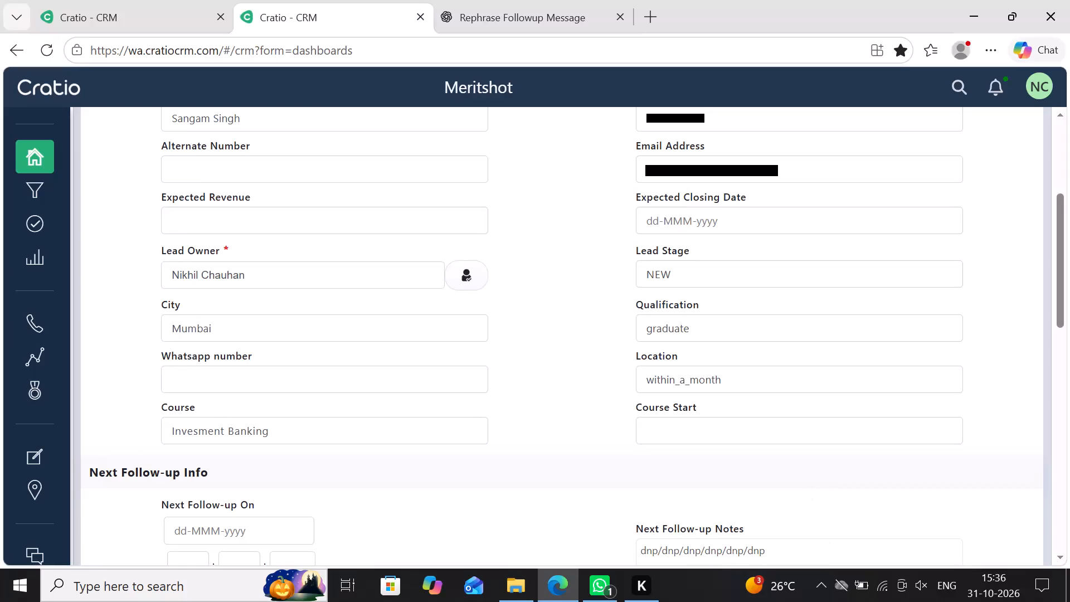
# Append "//declined" to lead 23's next follow-up notes.
pyautogui.click(790, 551)
pyautogui.write('//declined')
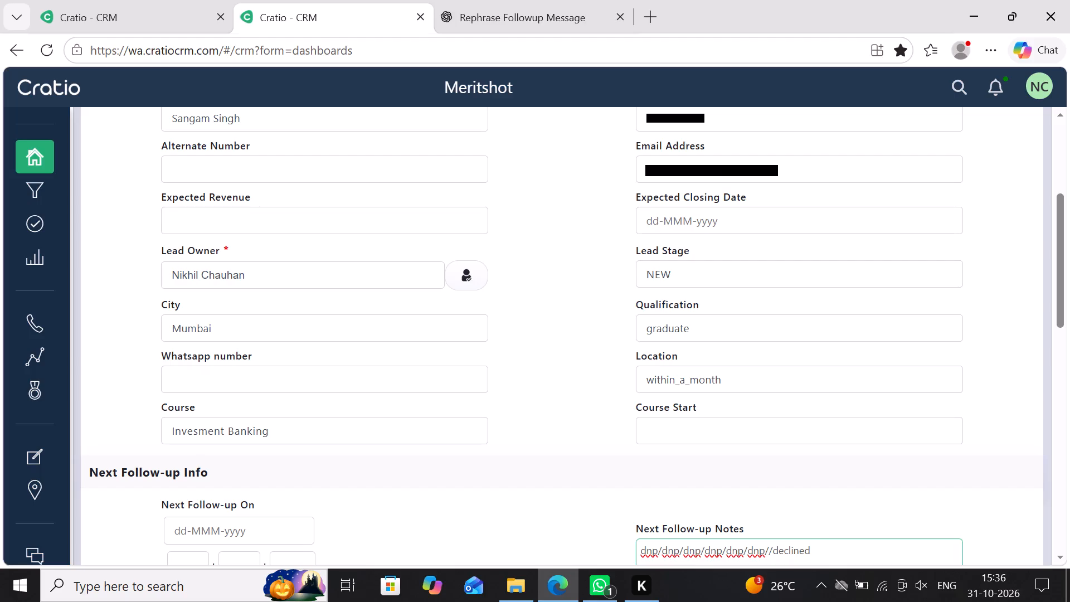
# Set lead 23's lead stage to DID NOT PICKED and save the lead.
pyautogui.click(675, 270)
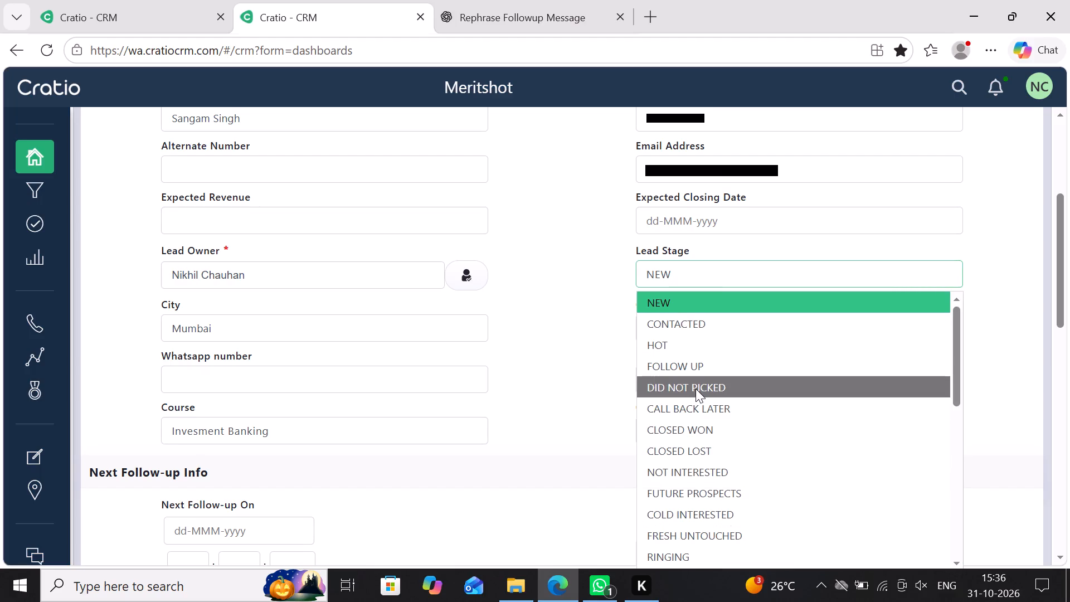
pyautogui.click(704, 394)
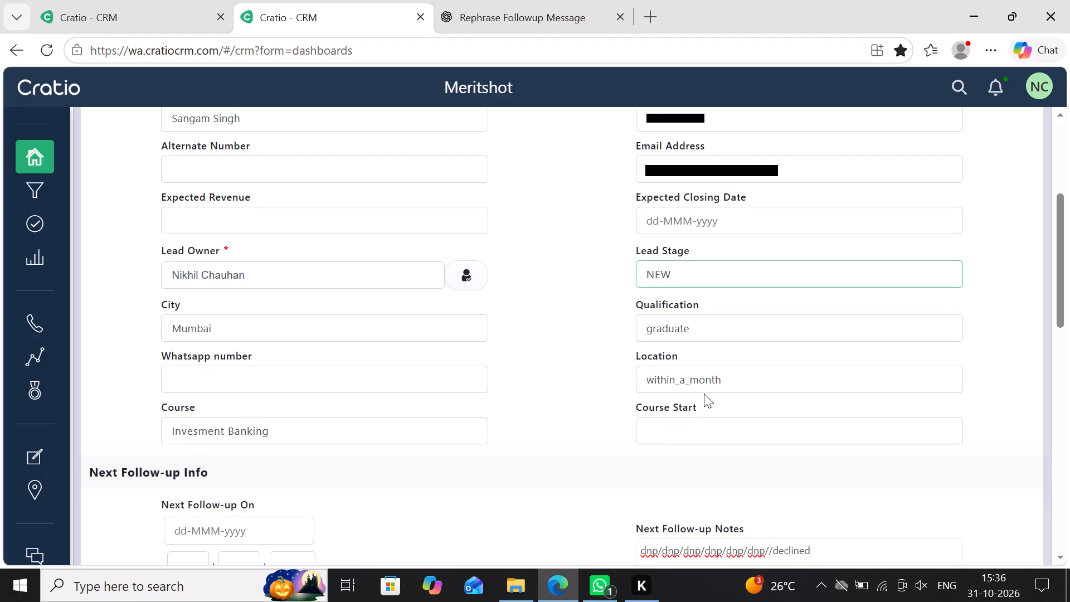
pyautogui.click(528, 290)
pyautogui.scroll(20, 528, 290)
pyautogui.scroll(3, 528, 290)
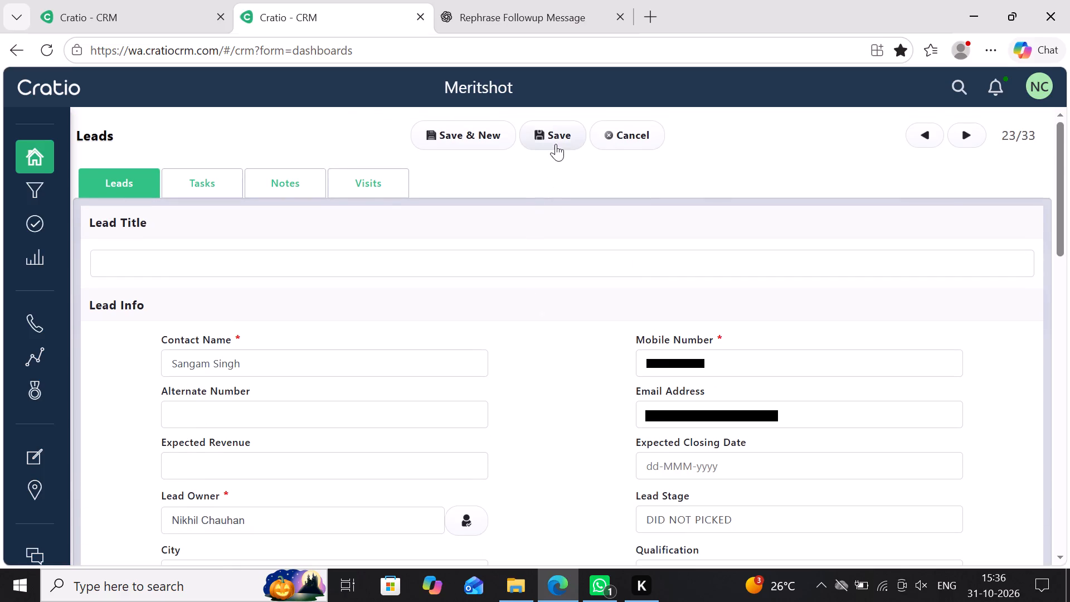
pyautogui.click(556, 144)
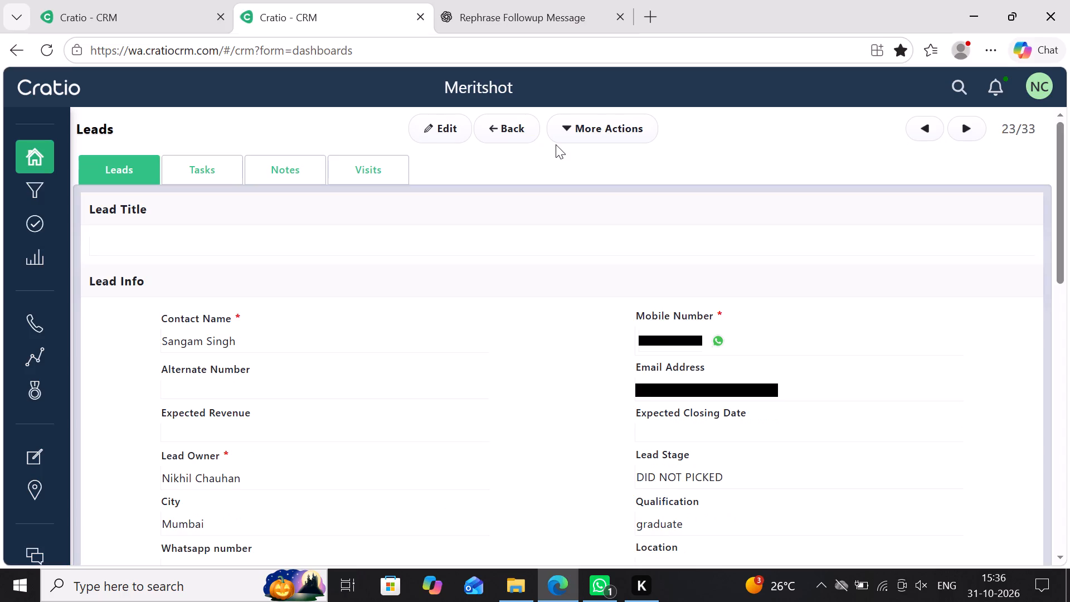
# Go to lead 24 of 33, open it for editing and add a "/" separator at the end of its next follow-up notes.
pyautogui.click(974, 125)
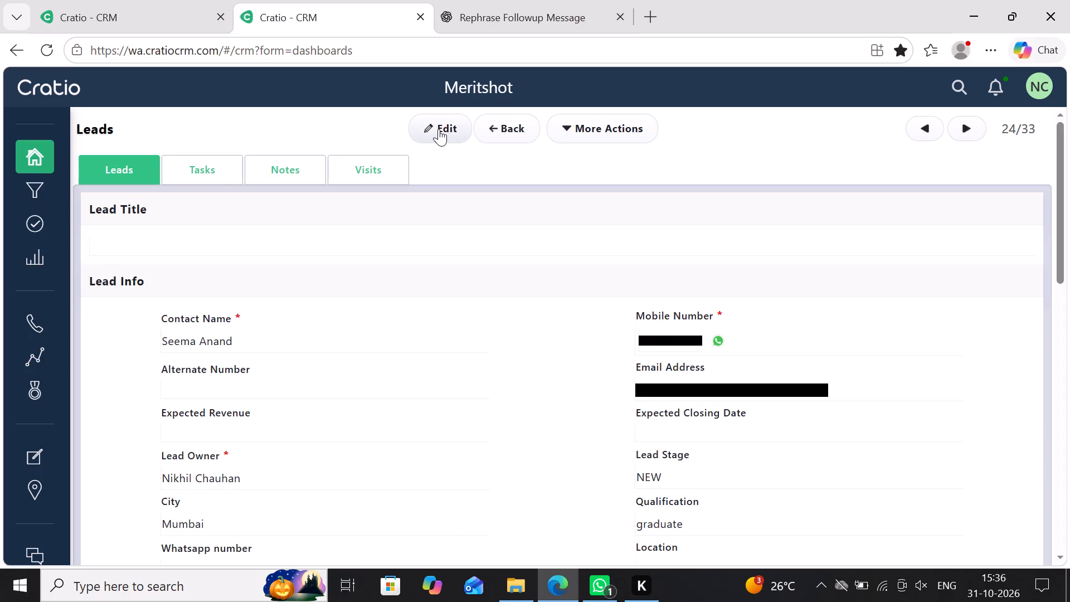
pyautogui.click(439, 129)
pyautogui.scroll(-5, 576, 362)
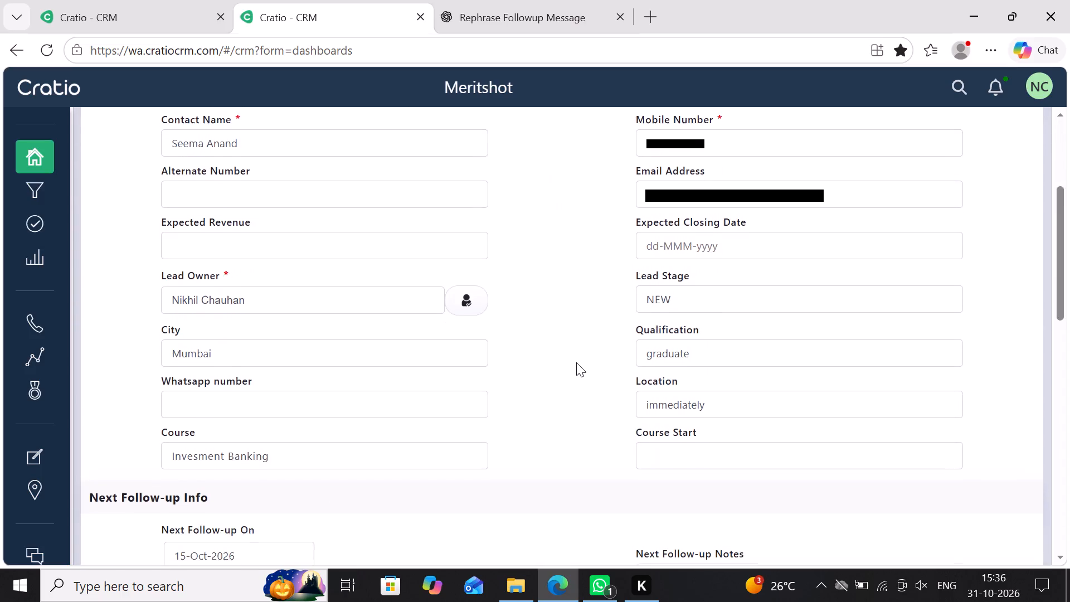
pyautogui.scroll(-4, 576, 362)
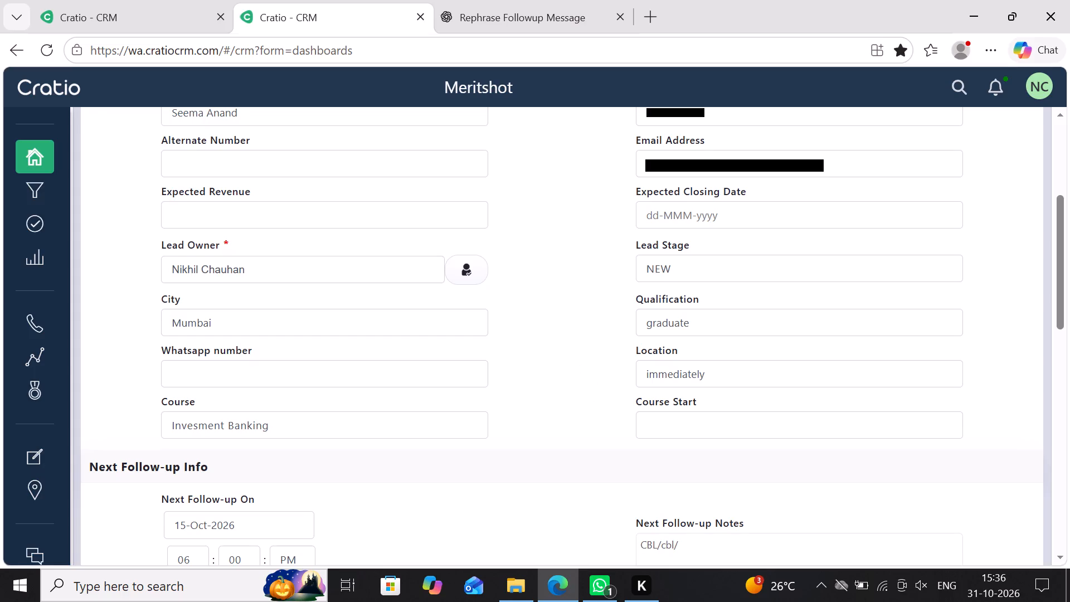
pyautogui.click(692, 544)
pyautogui.press('BackSpace')
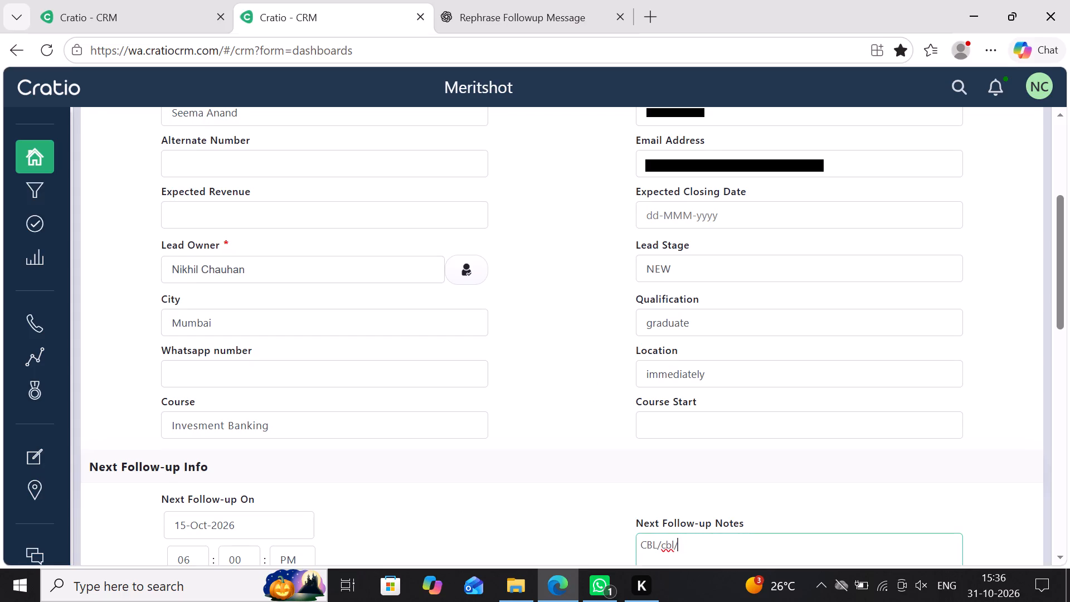
pyautogui.press('/')
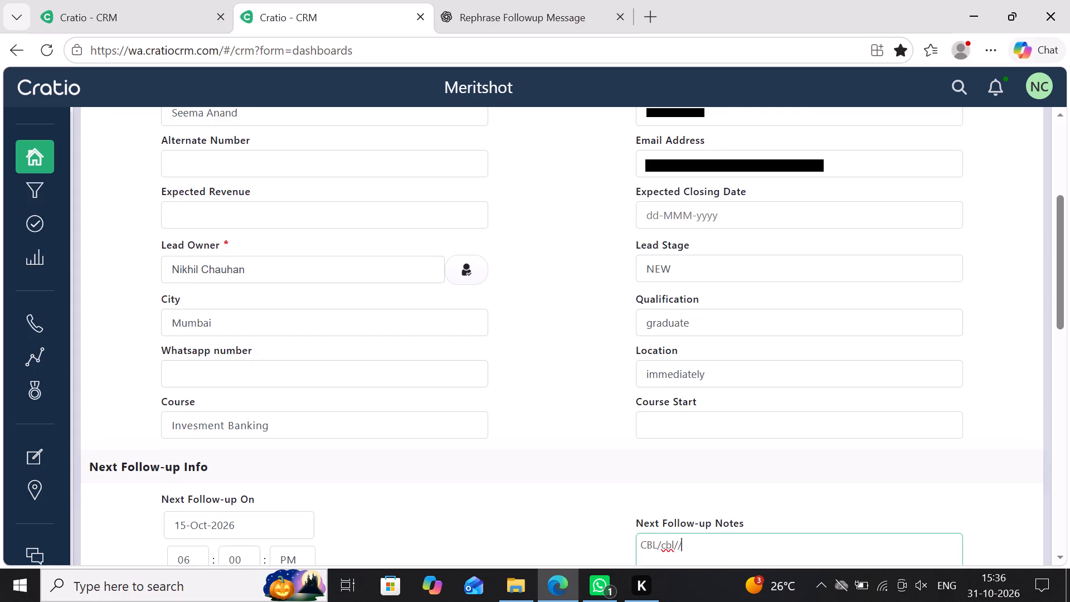
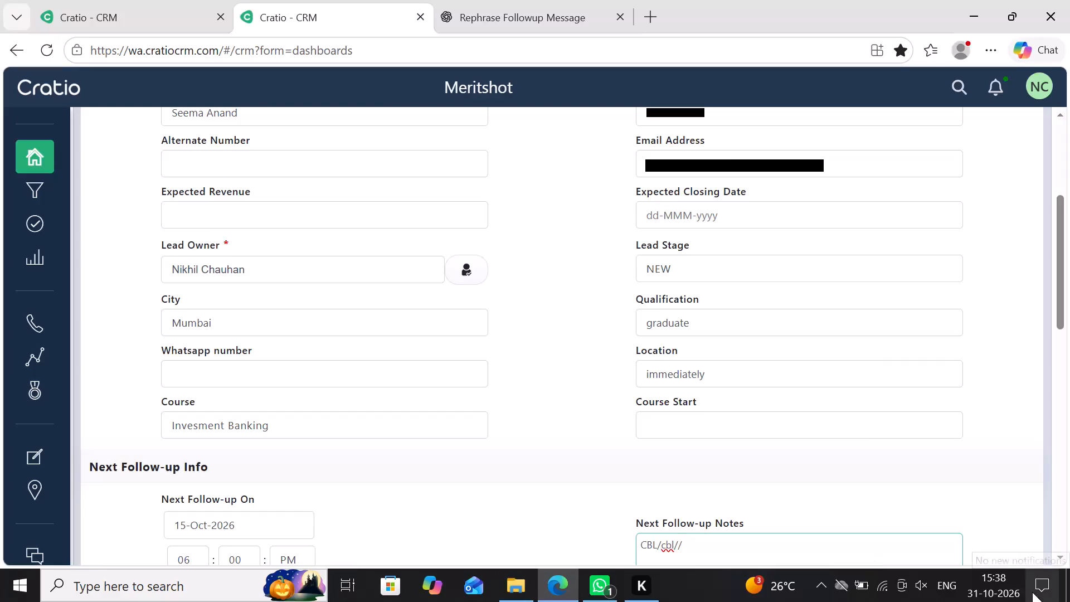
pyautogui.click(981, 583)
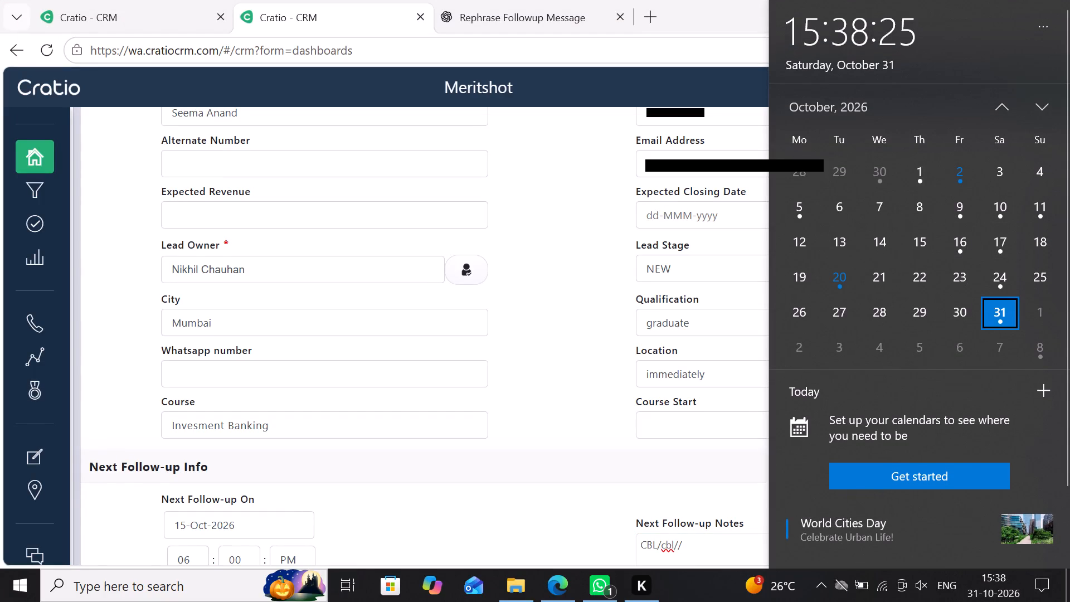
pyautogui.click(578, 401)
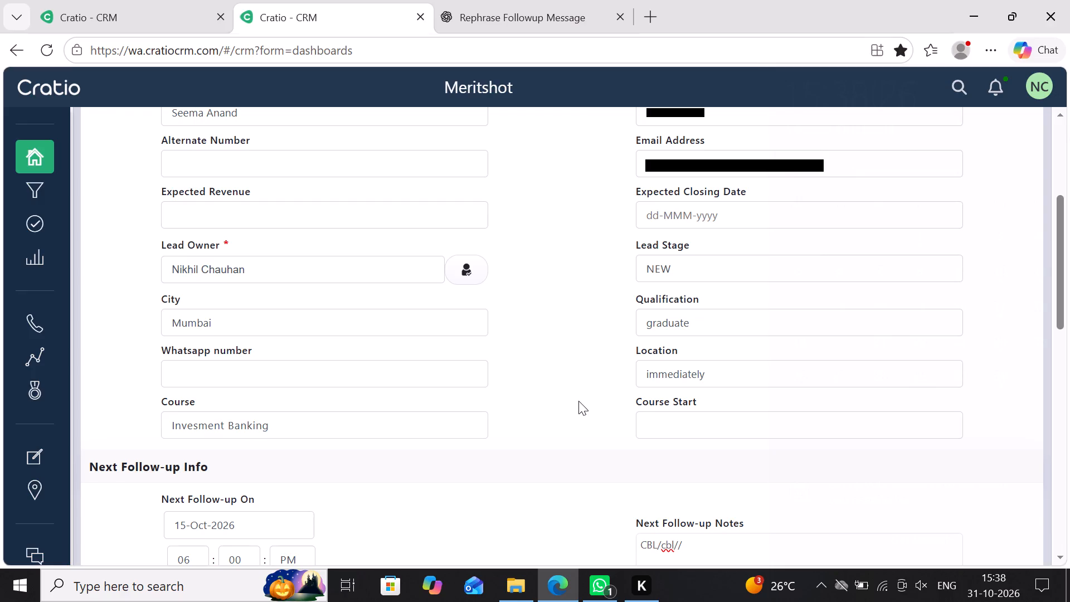
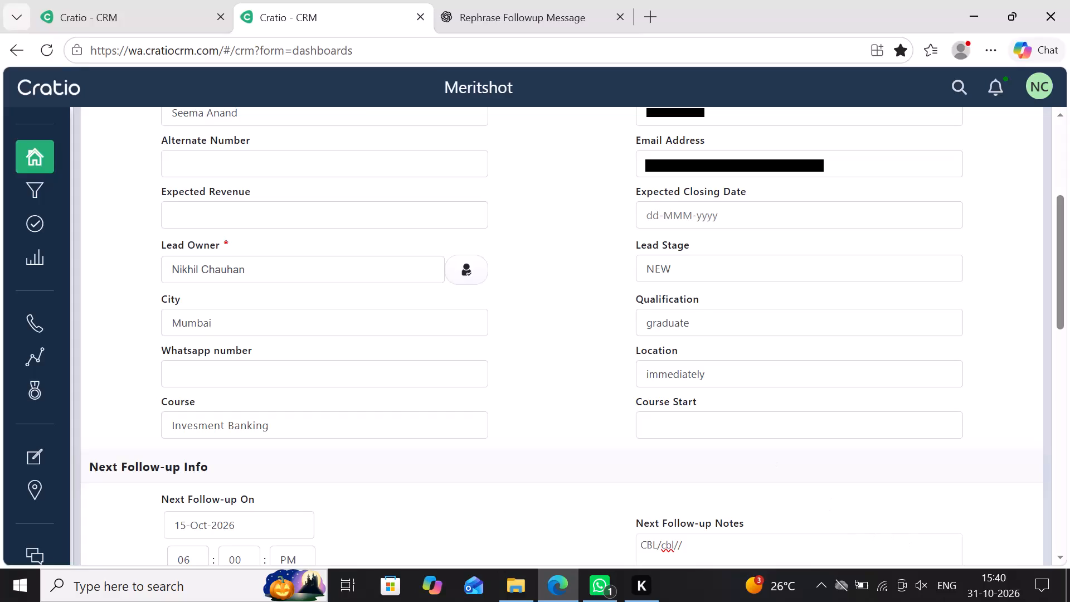
# Check Tuesday, 20 October 2026 in the system calendar, then return to the open lead record.
pyautogui.click(980, 580)
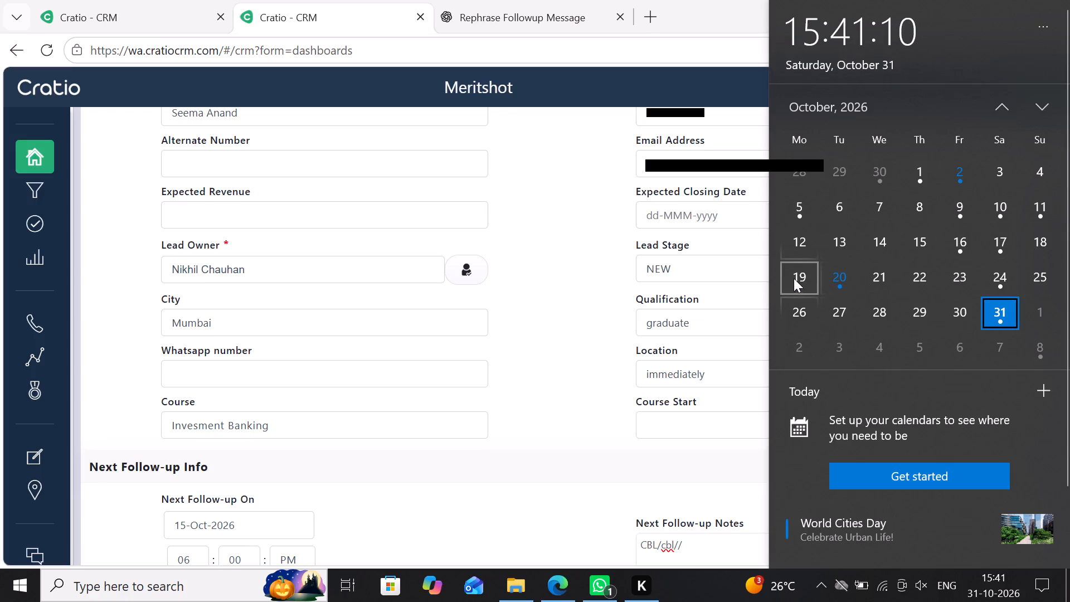
pyautogui.click(826, 275)
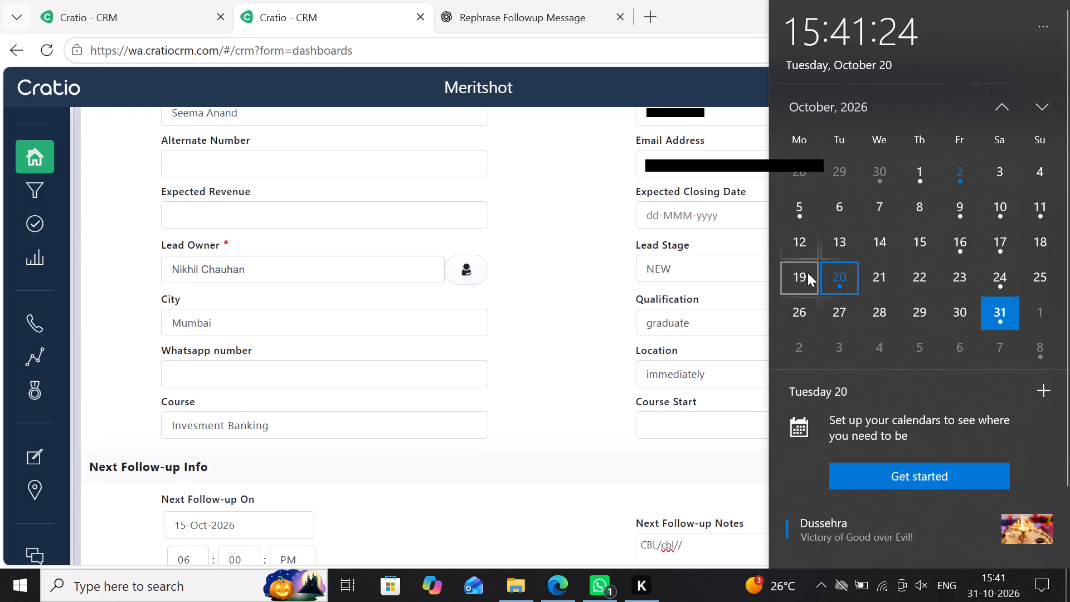
pyautogui.click(530, 385)
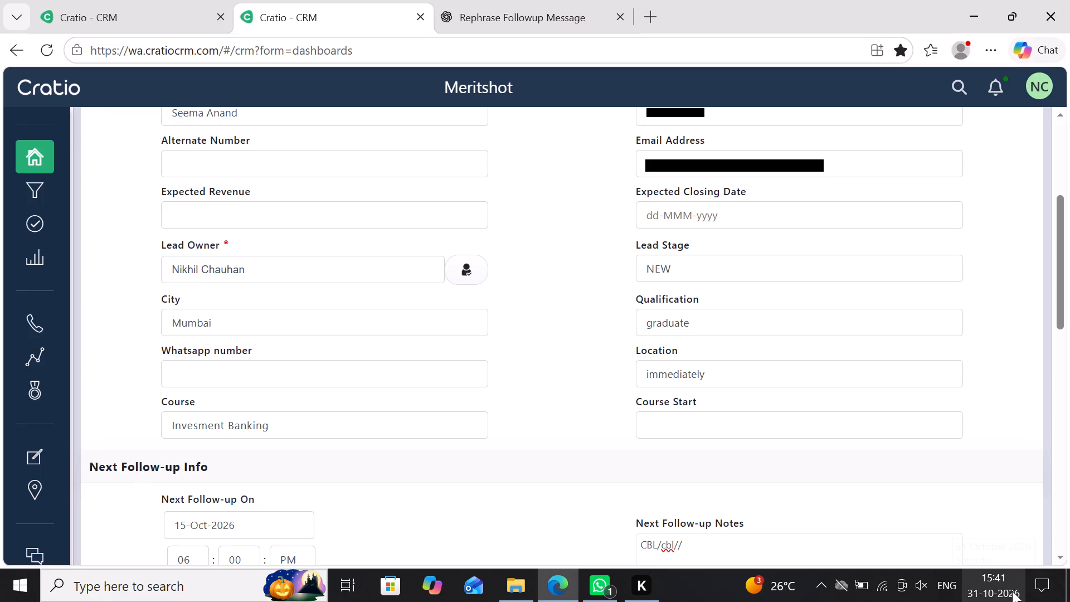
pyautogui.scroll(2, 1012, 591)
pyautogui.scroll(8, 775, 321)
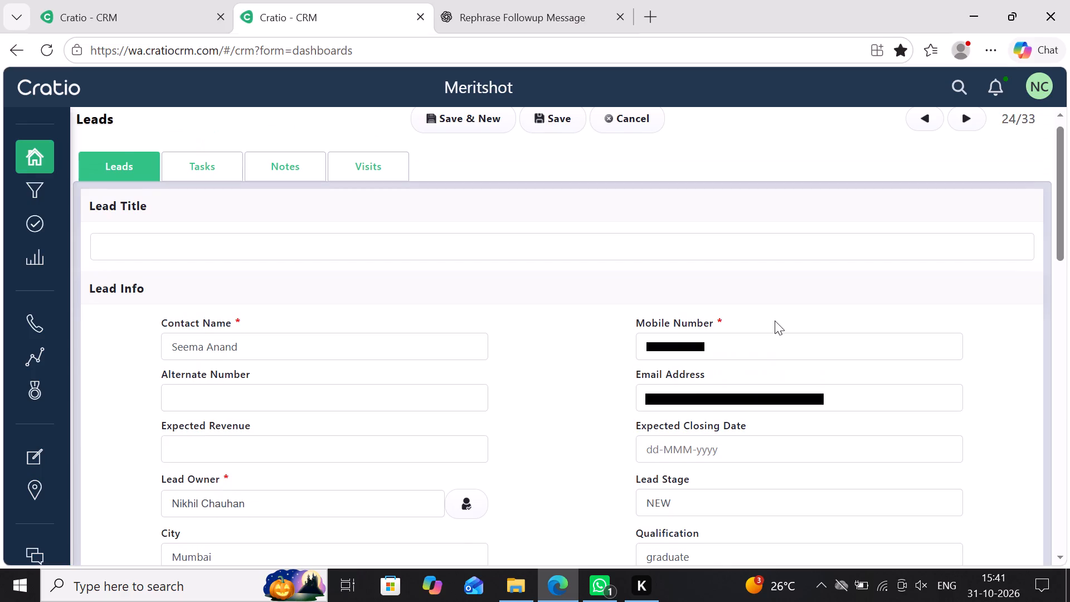
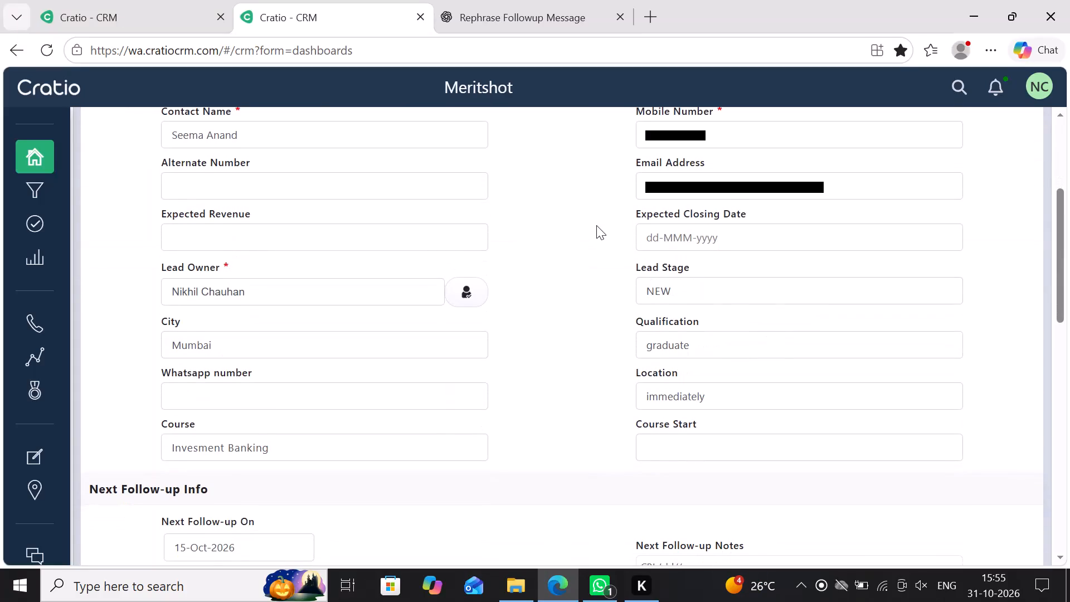
# Append "dnp" to the end of lead 24's next follow-up notes.
pyautogui.scroll(-1, 596, 225)
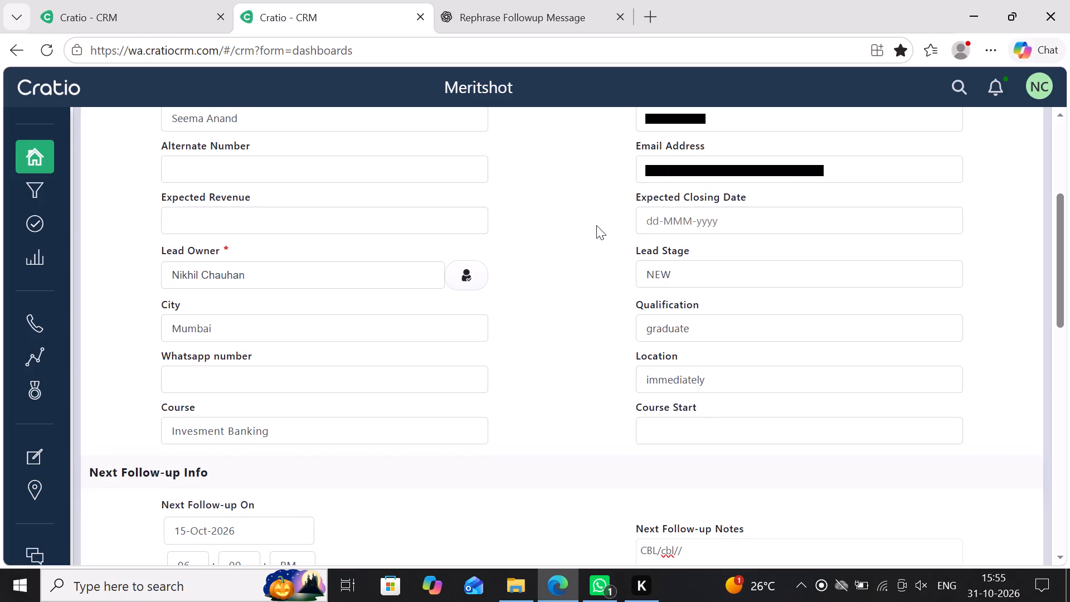
pyautogui.click(707, 554)
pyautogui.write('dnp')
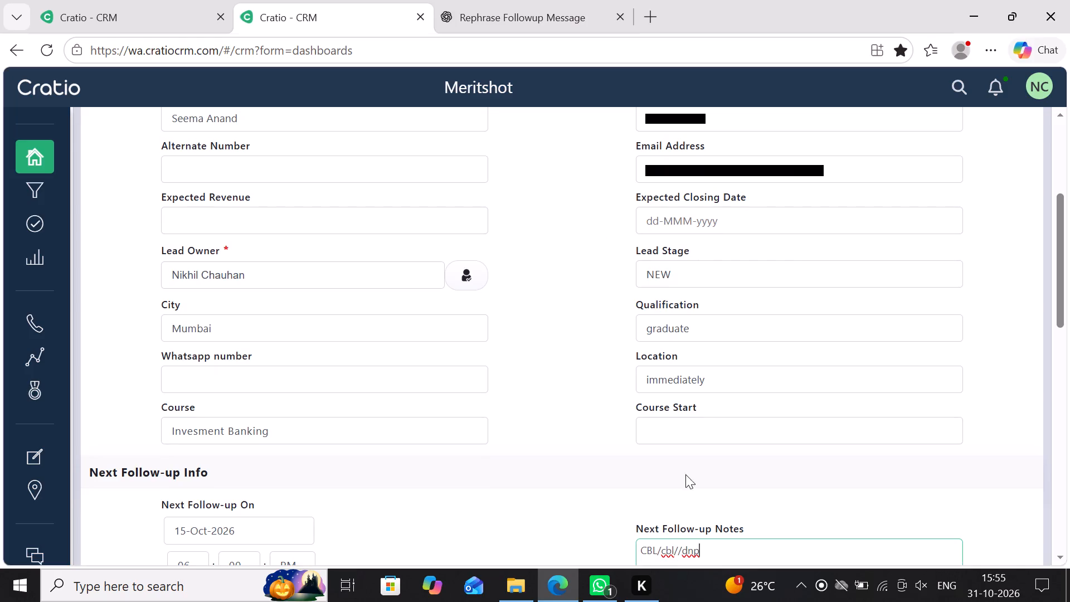
# Set the Lead Stage of lead 24 of 33 to DID NOT PICKED and save the record.
pyautogui.click(674, 270)
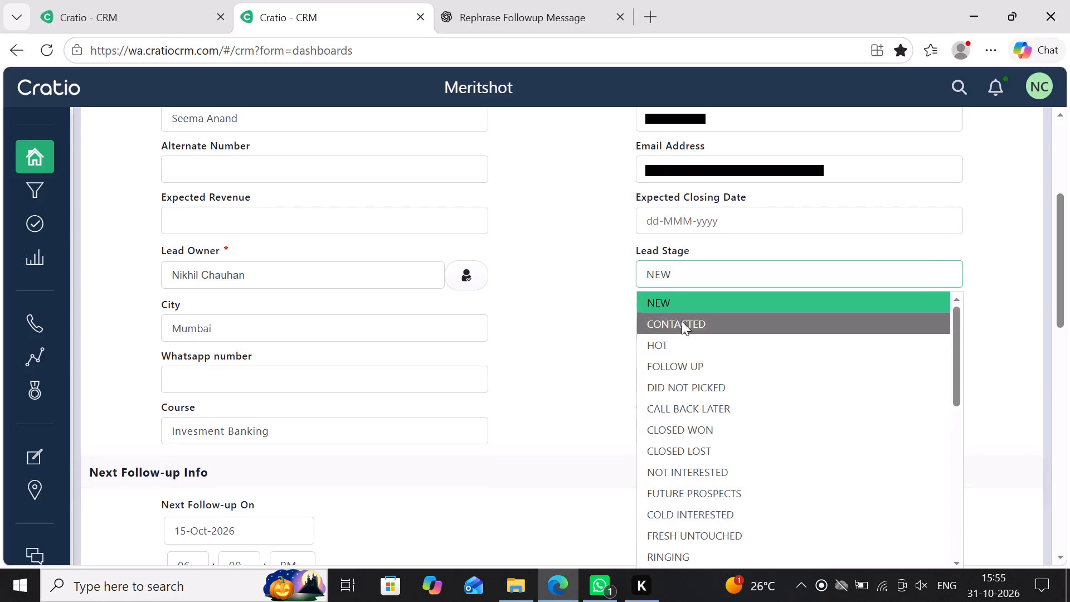
pyautogui.click(692, 380)
pyautogui.scroll(20, 539, 185)
pyautogui.scroll(20, 539, 185)
pyautogui.scroll(16, 539, 185)
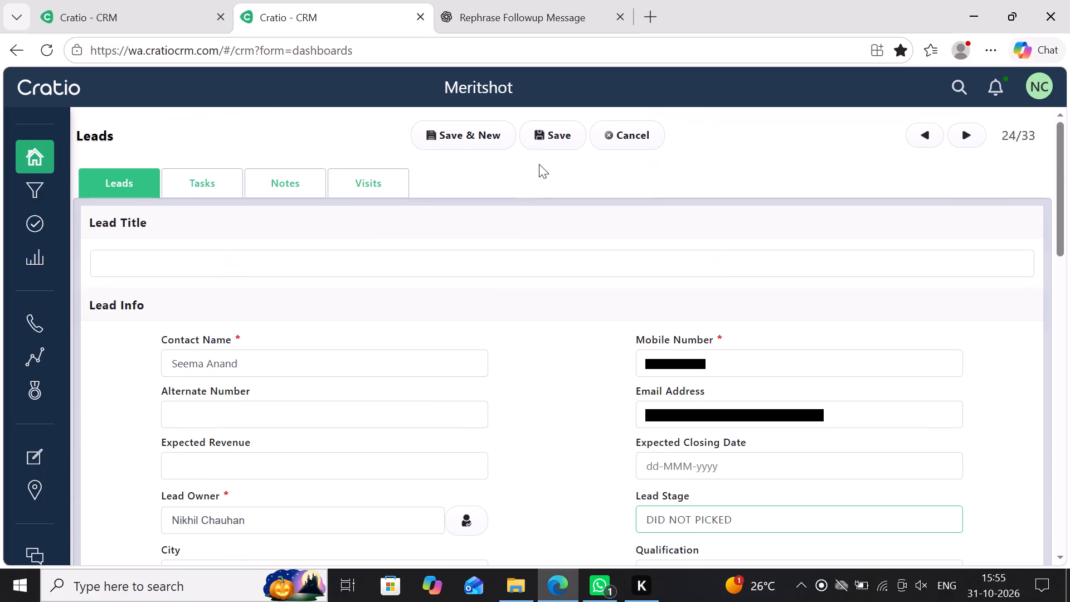
pyautogui.click(555, 137)
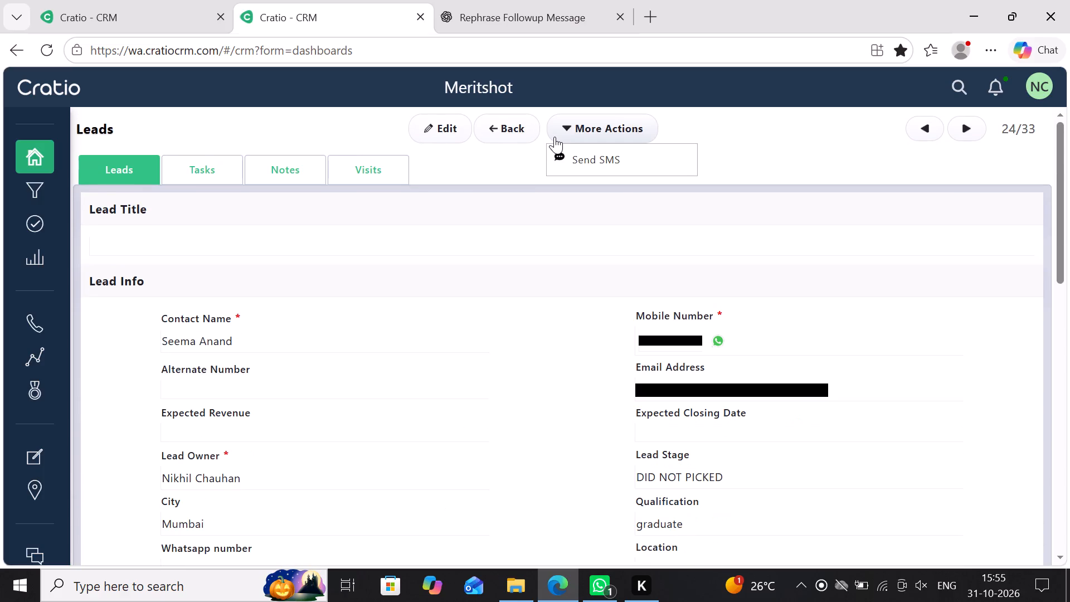
# Advance to lead 25 of 33 and open its empty Next Follow-up Notes for editing.
pyautogui.click(960, 124)
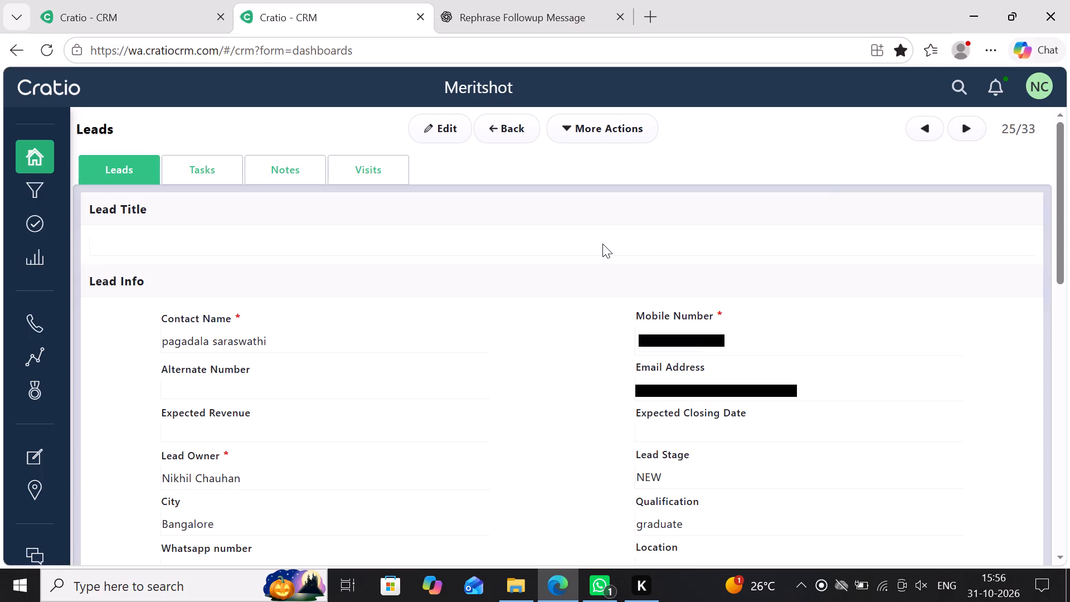
pyautogui.click(452, 137)
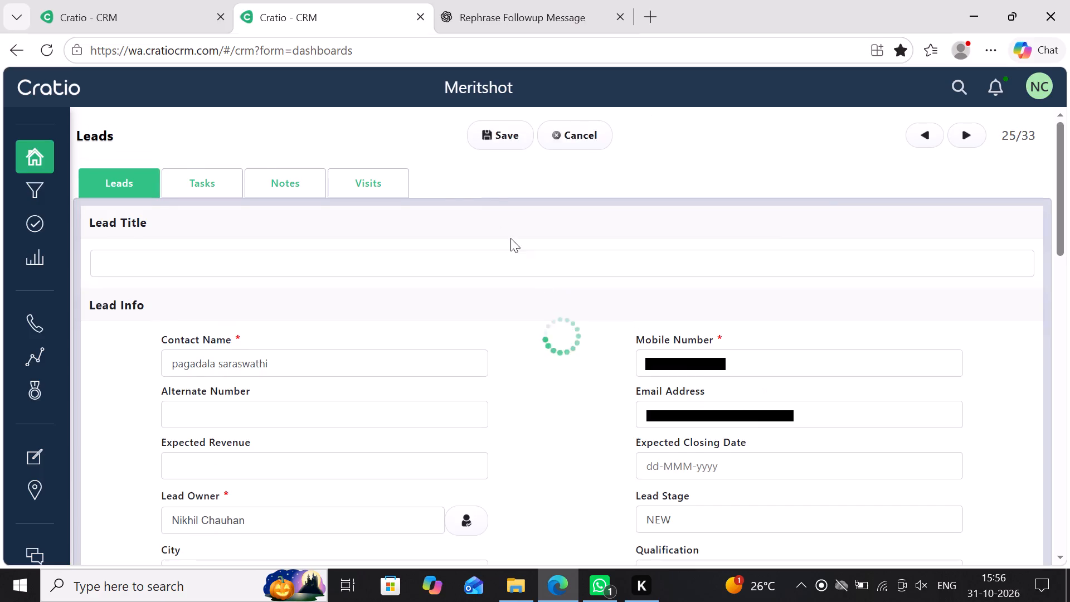
pyautogui.scroll(-9, 579, 356)
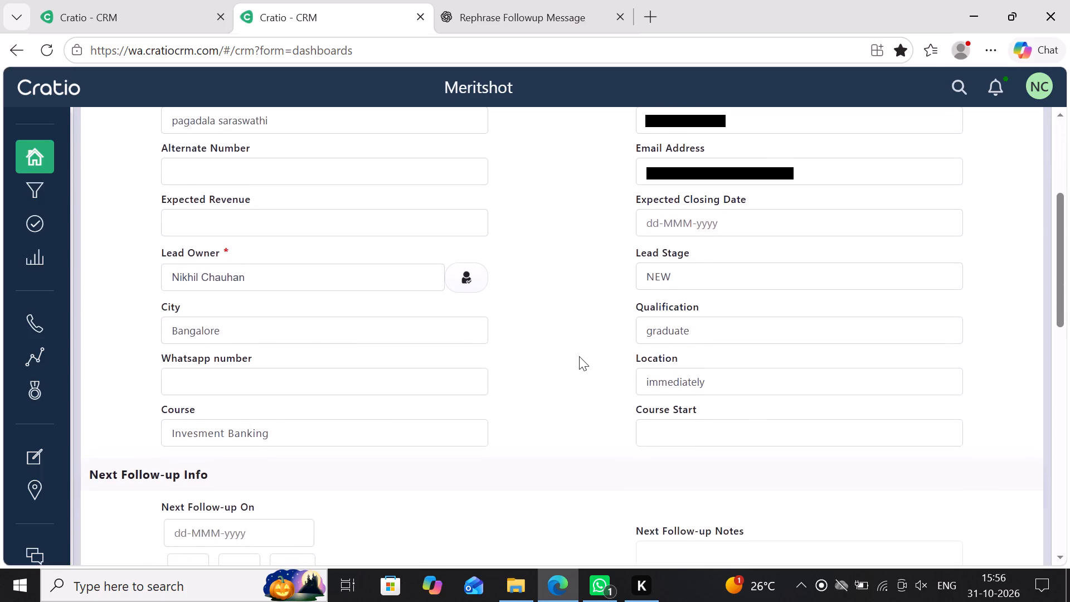
pyautogui.click(670, 542)
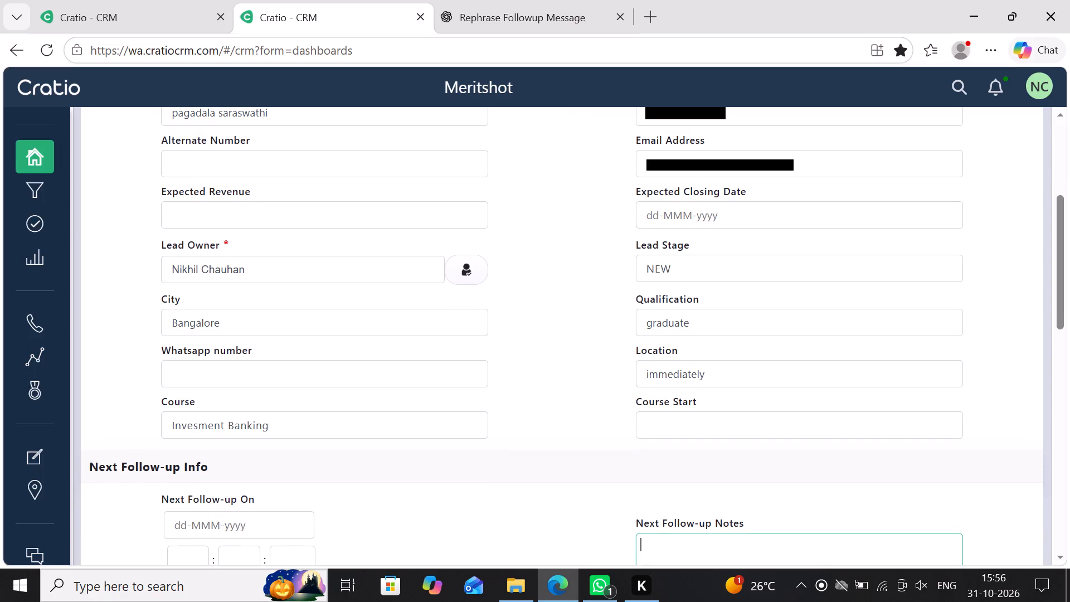
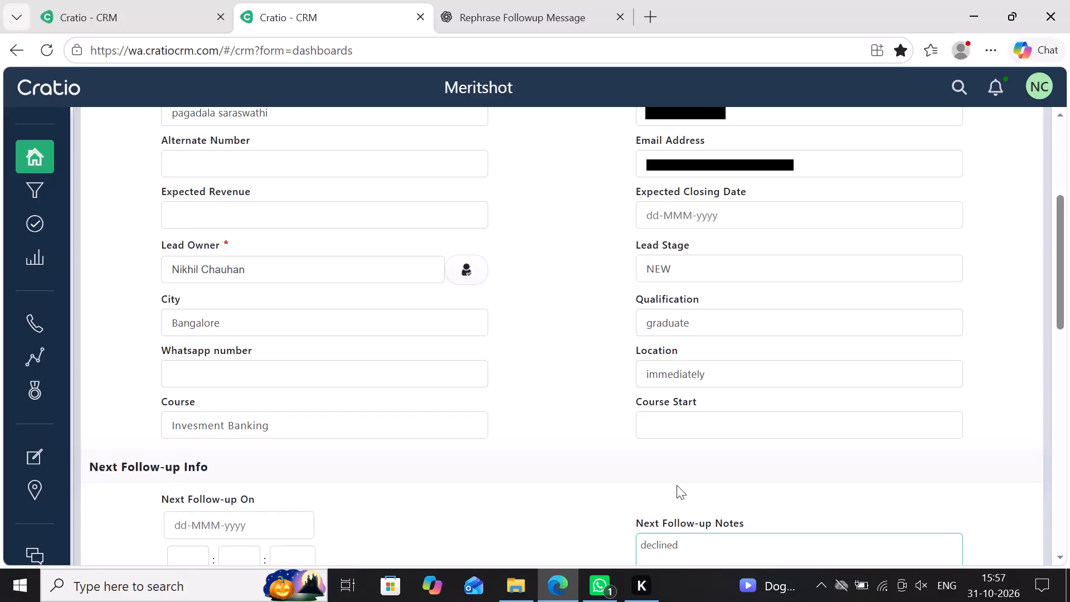
# Set the Lead Stage of lead 25 of 33 to DID NOT PICKED and save the record.
pyautogui.click(745, 256)
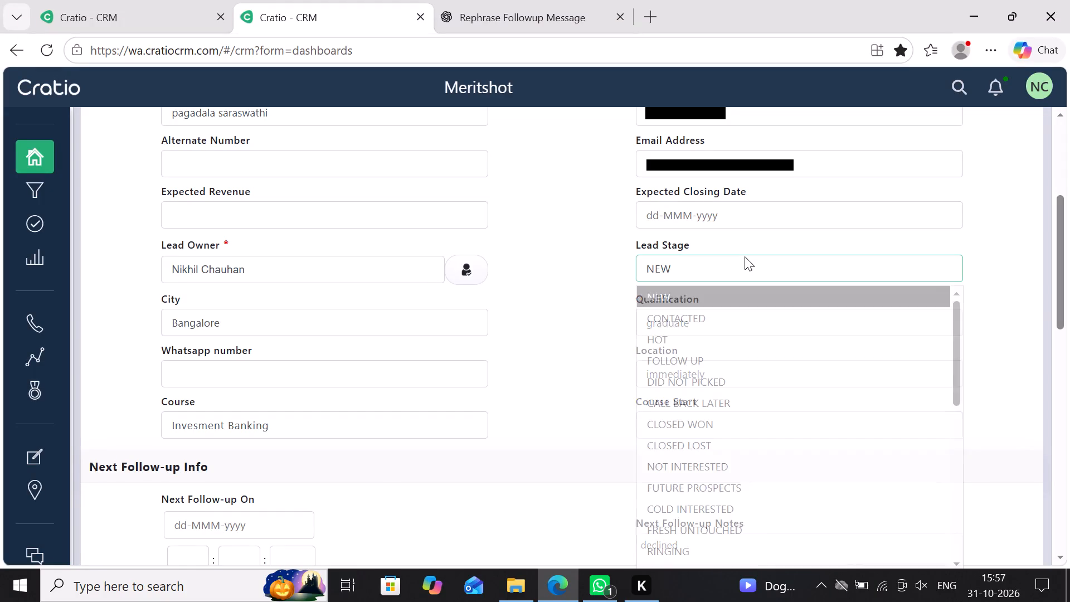
pyautogui.click(709, 379)
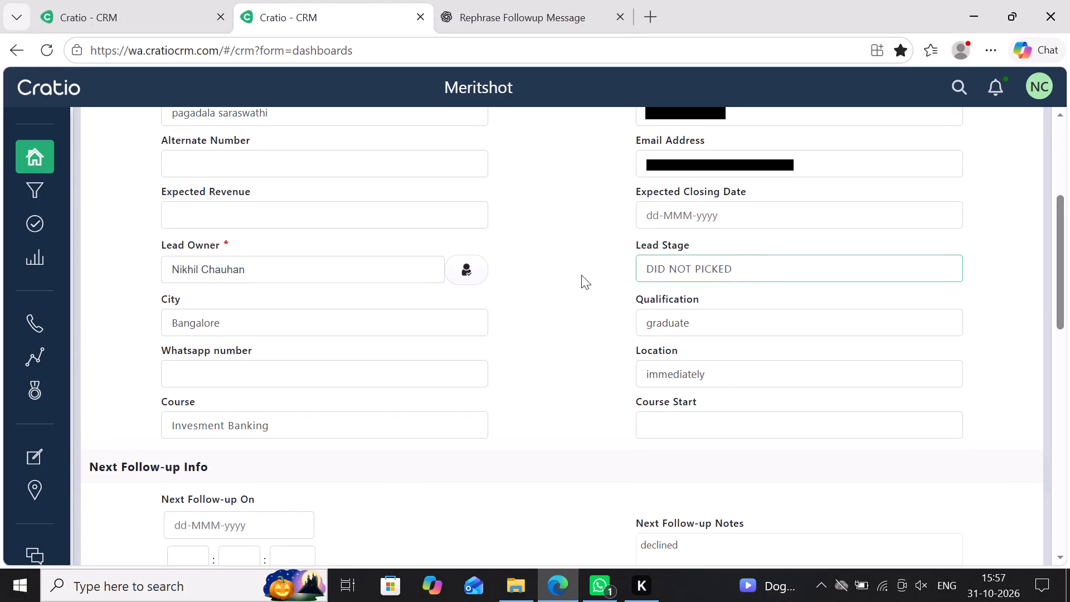
pyautogui.scroll(10, 706, 298)
pyautogui.moveTo(706, 298); pyautogui.dragTo(706, 251)
pyautogui.click(542, 139)
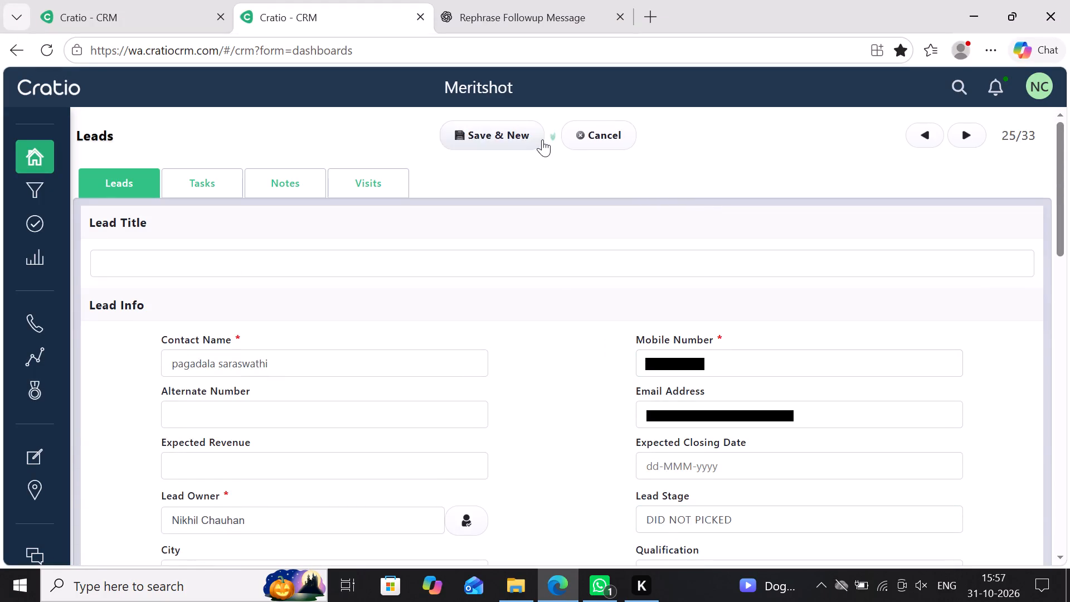
# Skip lead 26, check the follow-up details of lead 27 of 33, and open that record for editing.
pyautogui.click(968, 130)
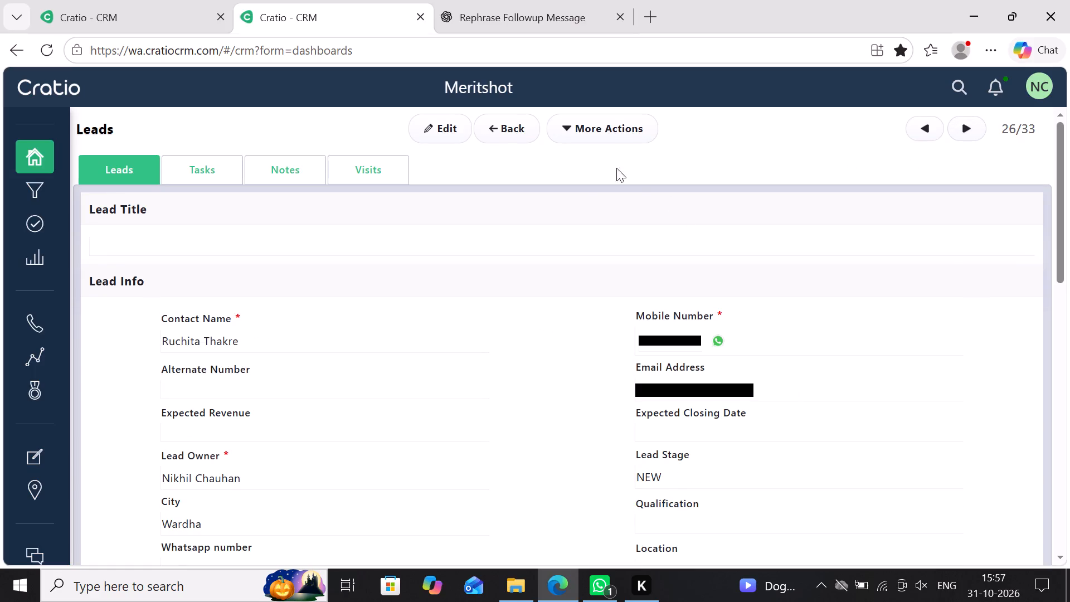
pyautogui.click(975, 131)
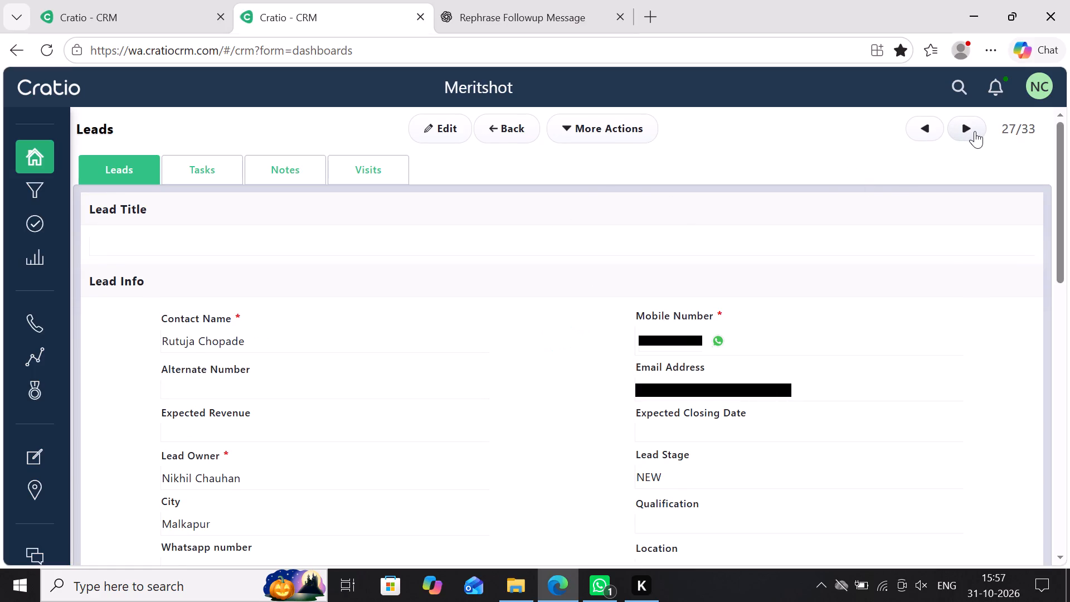
pyautogui.scroll(-15, 664, 440)
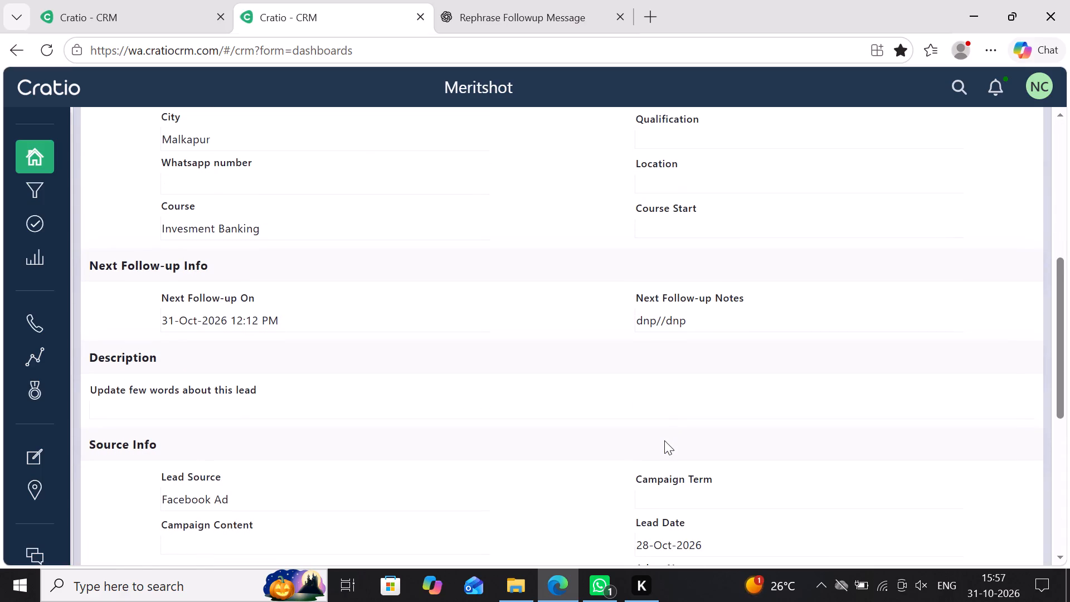
pyautogui.scroll(-16, 664, 440)
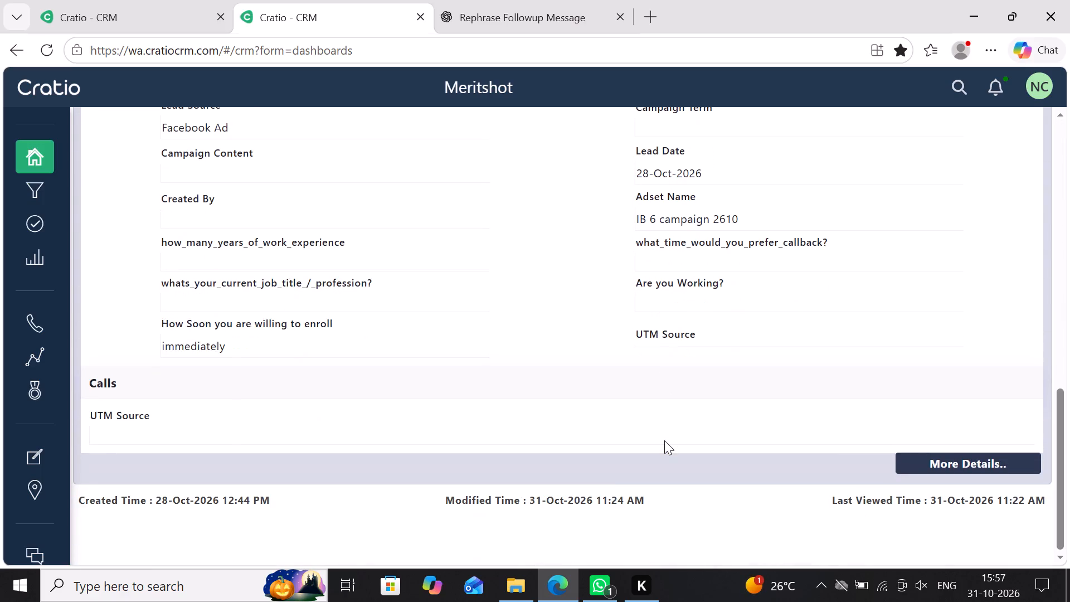
pyautogui.scroll(20, 664, 440)
pyautogui.scroll(8, 664, 440)
pyautogui.scroll(-9, 664, 440)
pyautogui.scroll(20, 664, 440)
pyautogui.scroll(5, 664, 440)
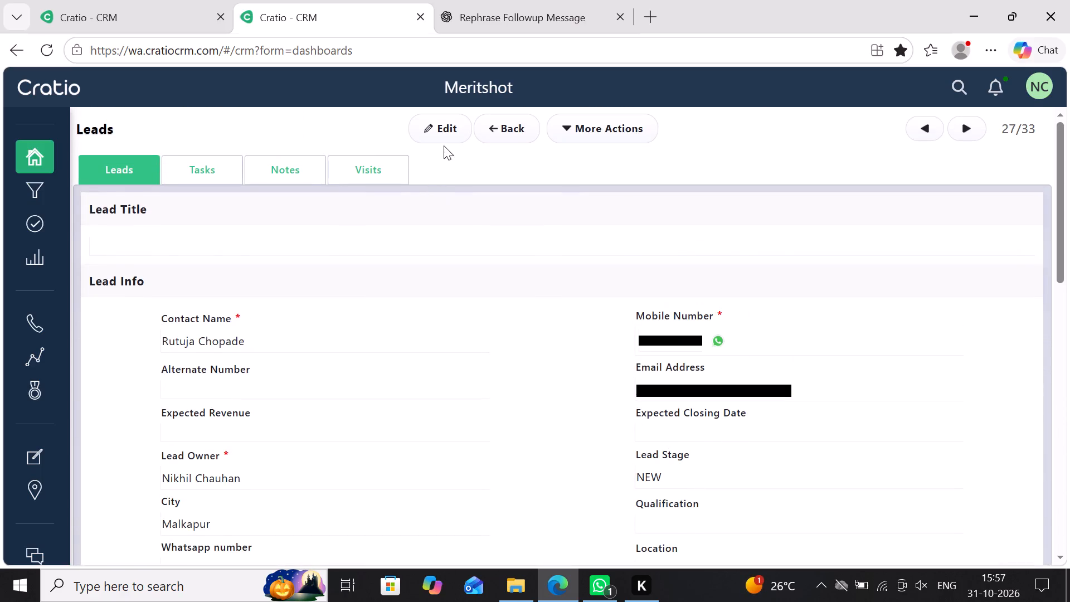
pyautogui.click(444, 139)
pyautogui.scroll(-3, 546, 376)
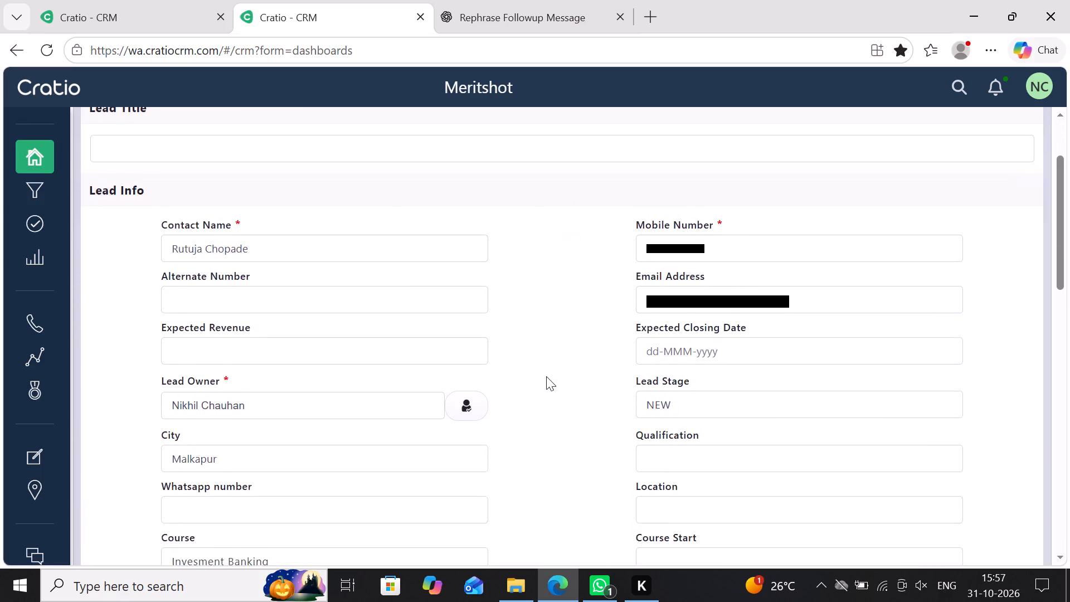
pyautogui.scroll(-6, 546, 376)
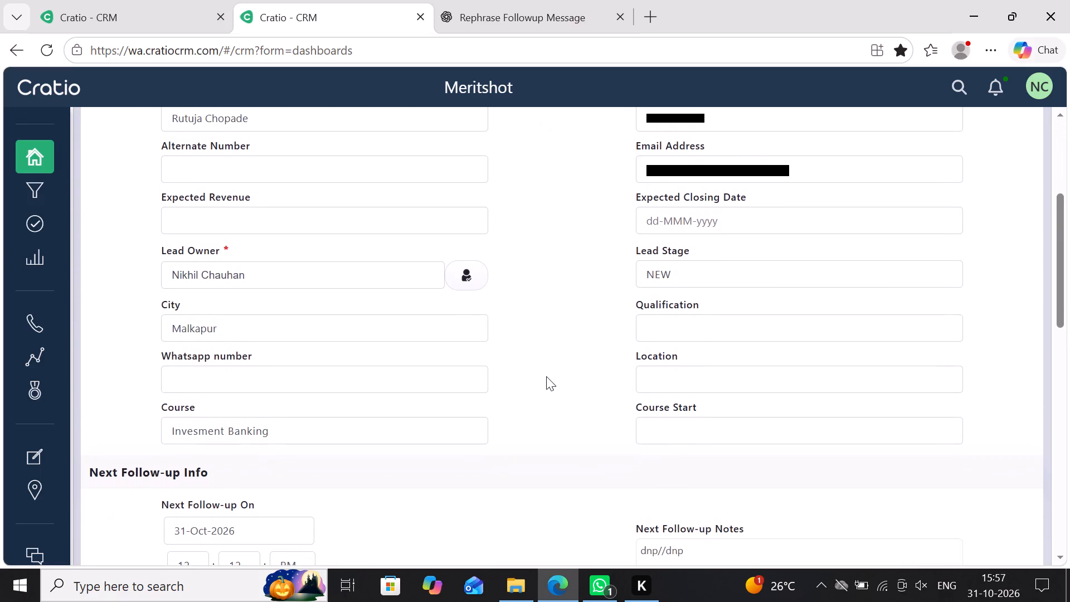
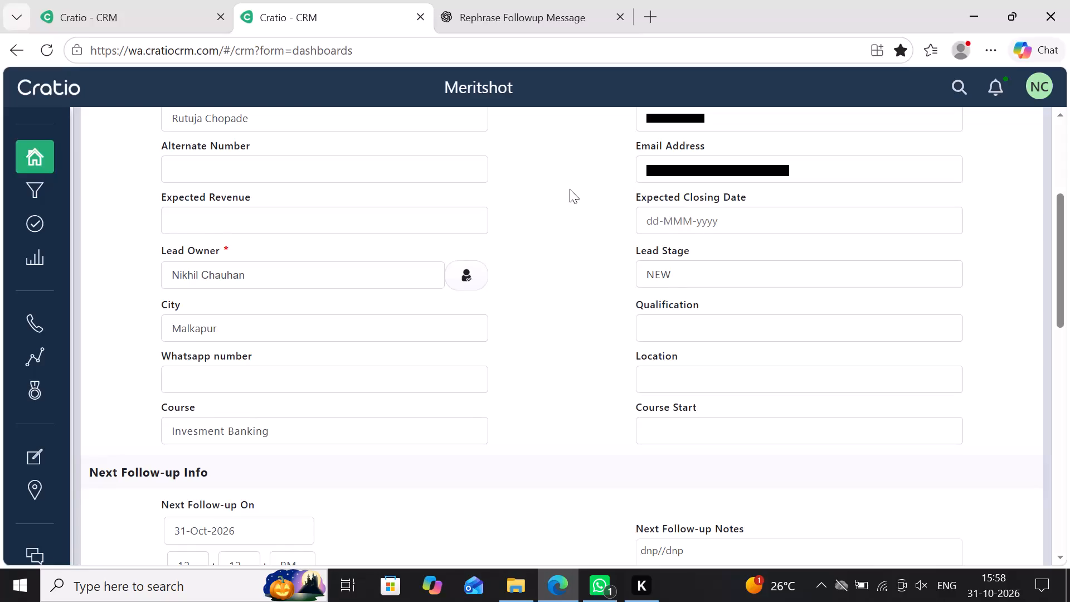
# Go back to lead 26 of 33, return to lead 27, and review its lead stage and next follow-up details.
pyautogui.click(570, 189)
pyautogui.scroll(20, 570, 189)
pyautogui.scroll(20, 570, 189)
pyautogui.scroll(4, 570, 189)
pyautogui.click(923, 132)
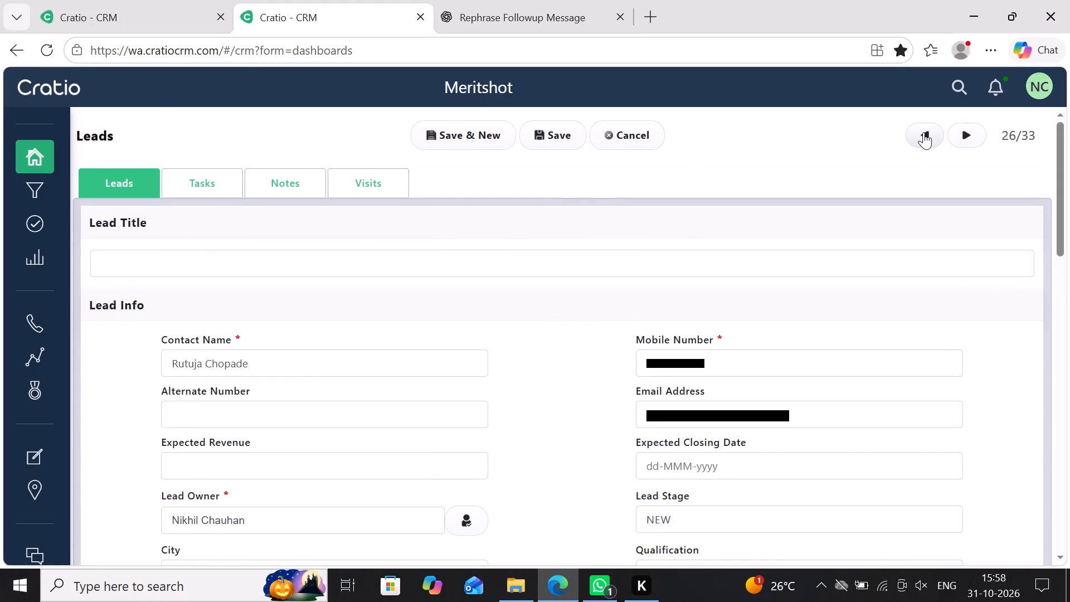
pyautogui.click(971, 135)
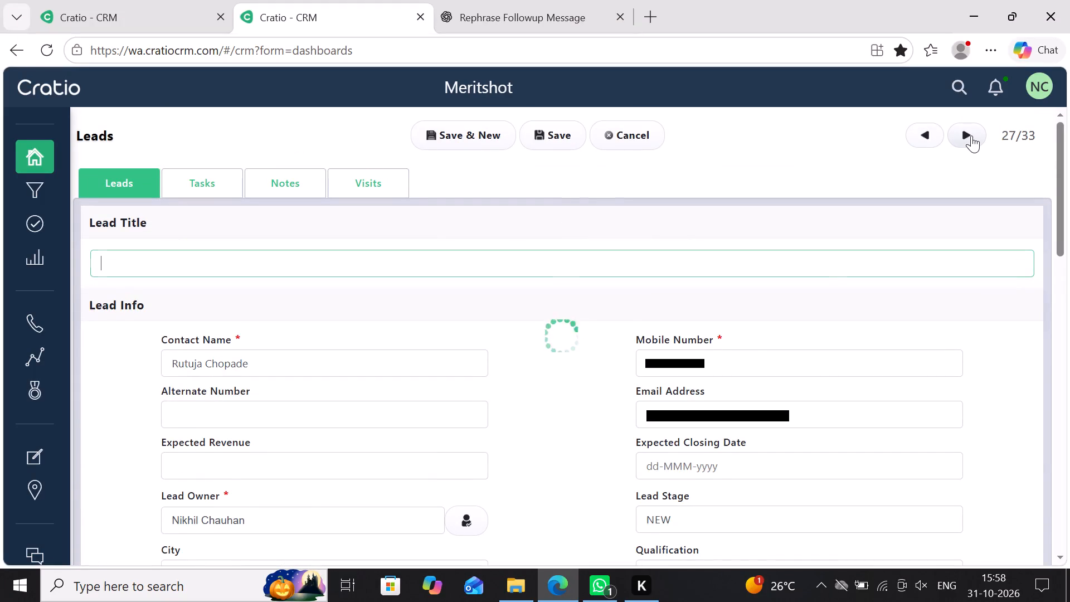
pyautogui.scroll(-6, 599, 473)
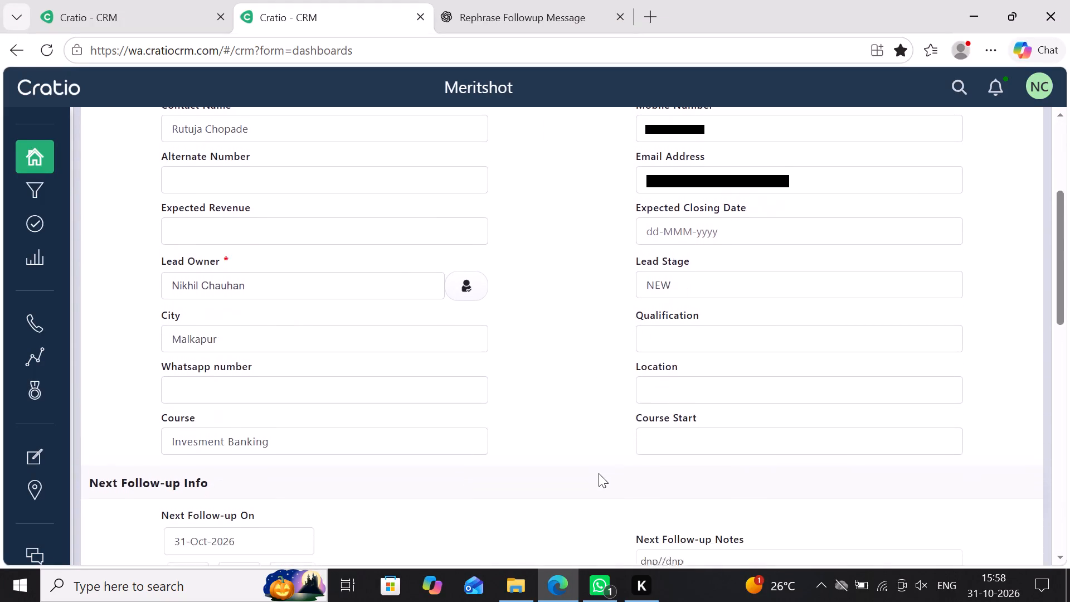
pyautogui.scroll(-3, 599, 473)
pyautogui.scroll(1, 599, 473)
pyautogui.scroll(-1, 599, 473)
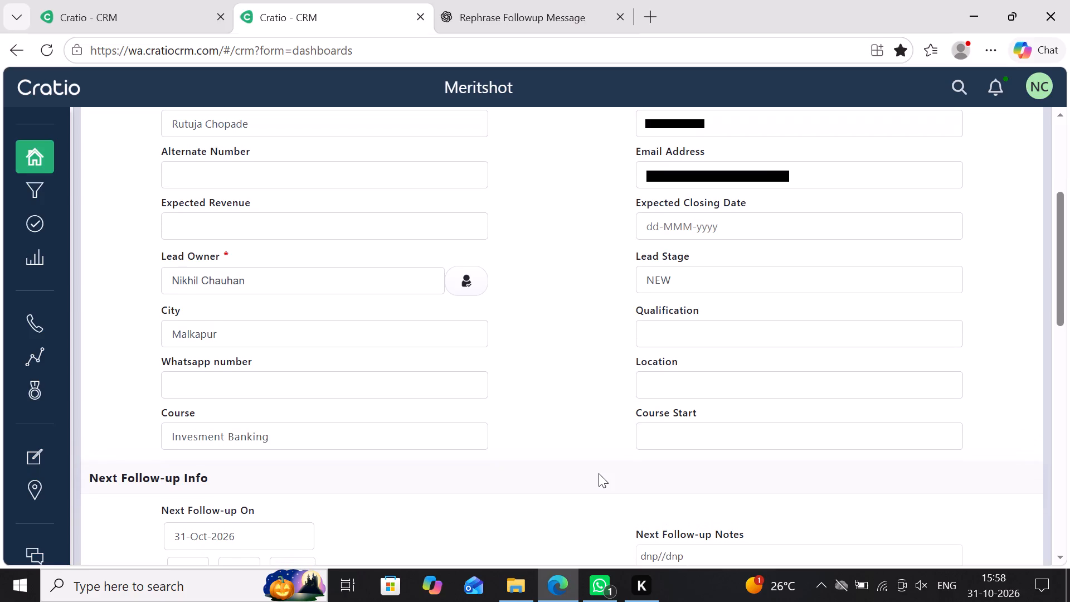
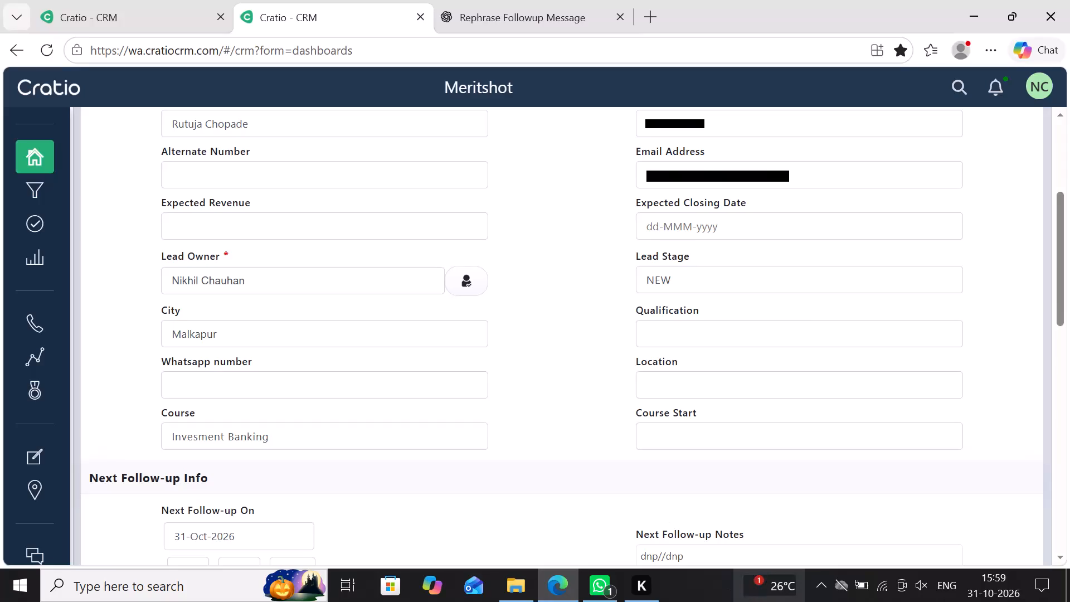
# Append "//dnp" to lead 27's next follow-up notes, set its lead stage to DID NOT PICKED, and save the lead.
pyautogui.click(695, 557)
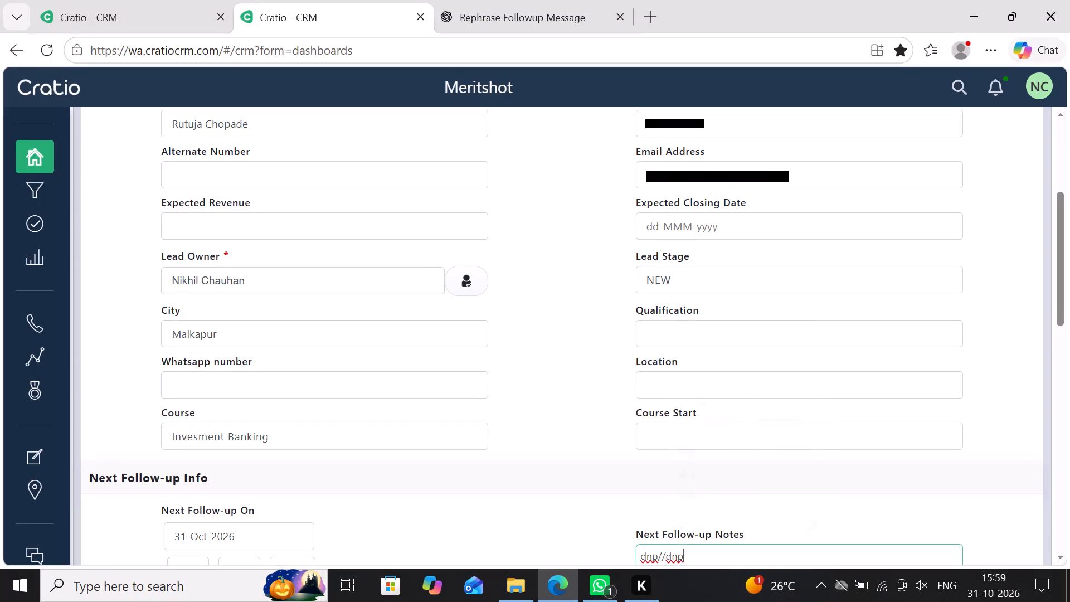
pyautogui.write('//dnp')
pyautogui.click(674, 282)
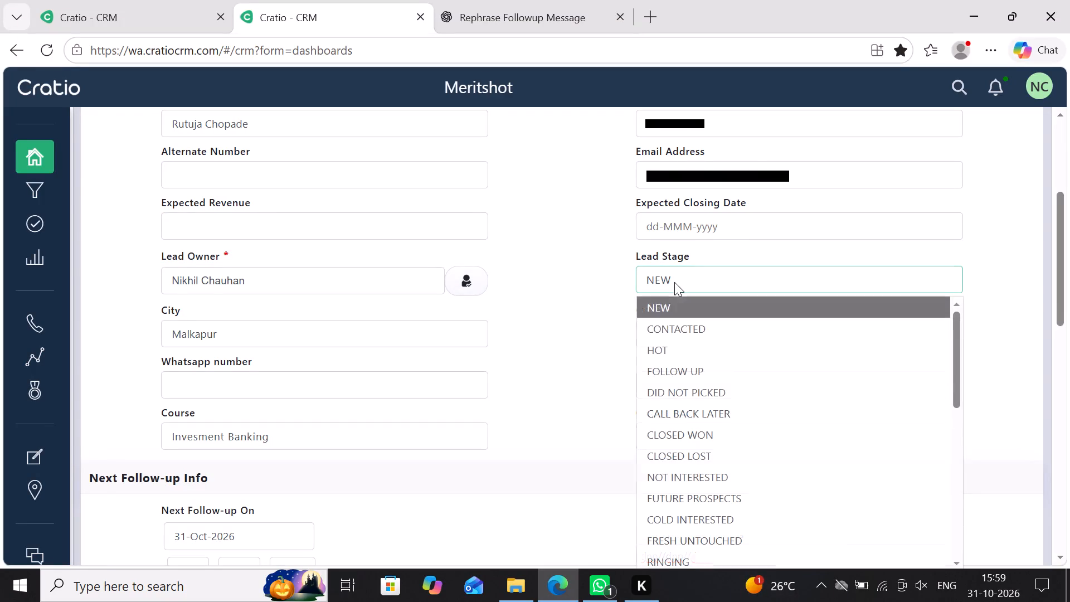
pyautogui.doubleClick(676, 382)
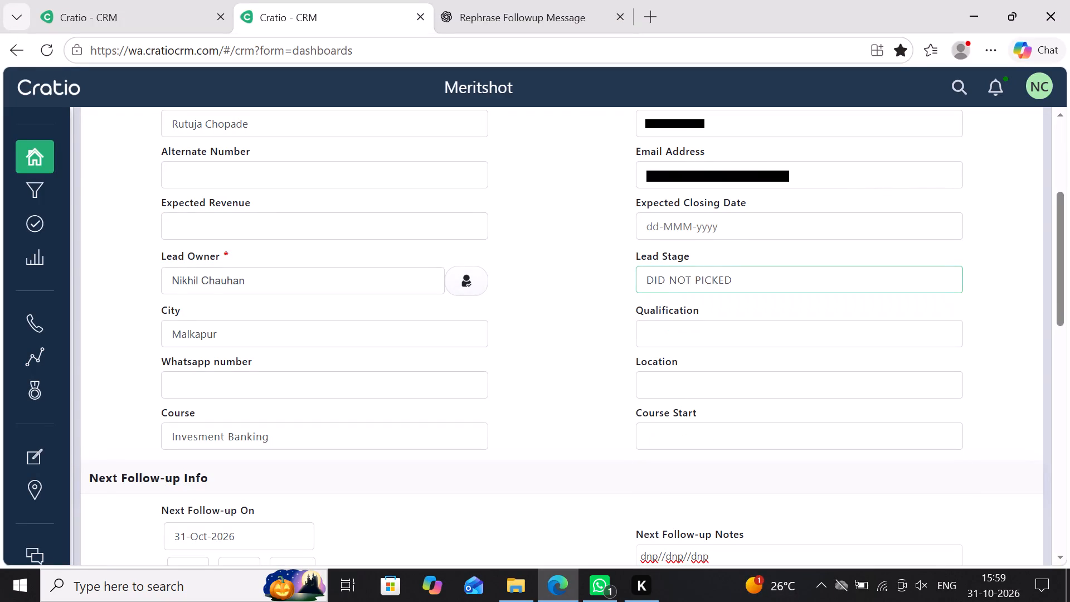
pyautogui.scroll(20, 576, 268)
pyautogui.scroll(20, 576, 268)
pyautogui.scroll(20, 576, 268)
pyautogui.click(546, 142)
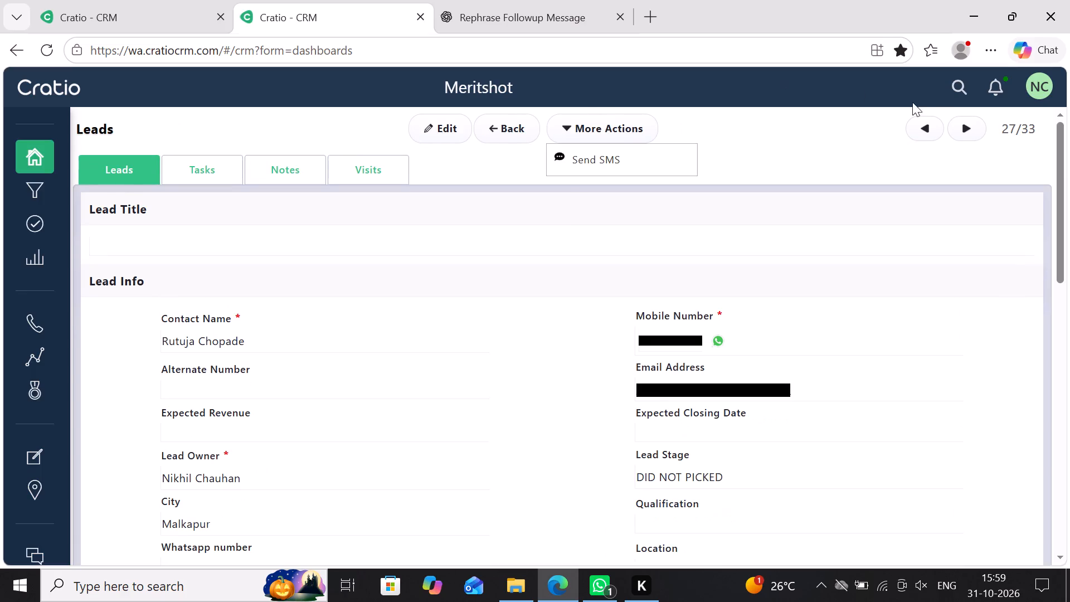
# Advance to lead 28 of 33 and open it for editing at its lead stage and next follow-up details.
pyautogui.click(958, 122)
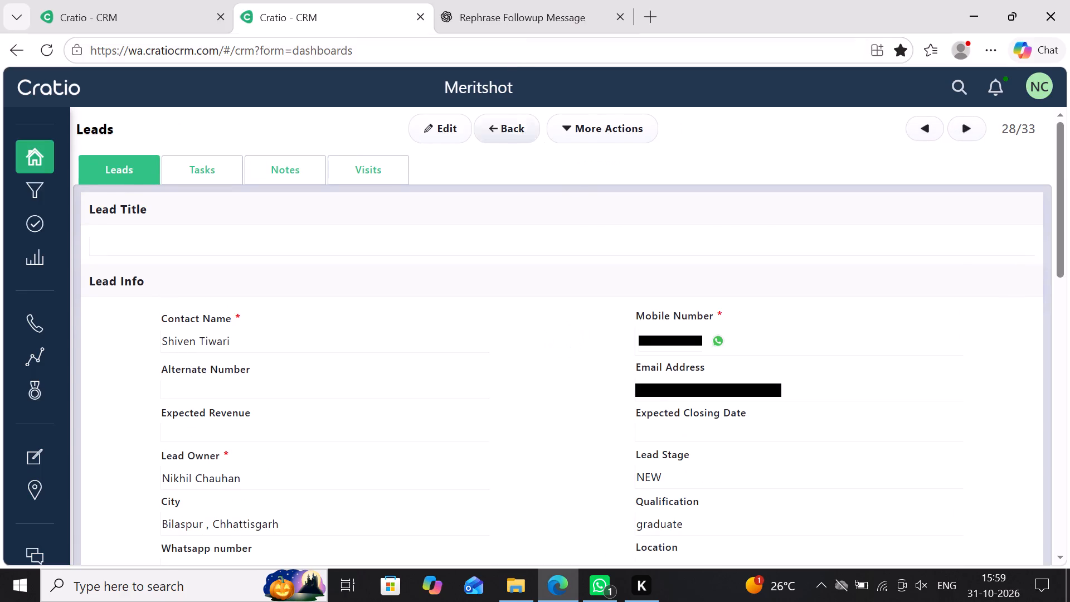
pyautogui.click(446, 121)
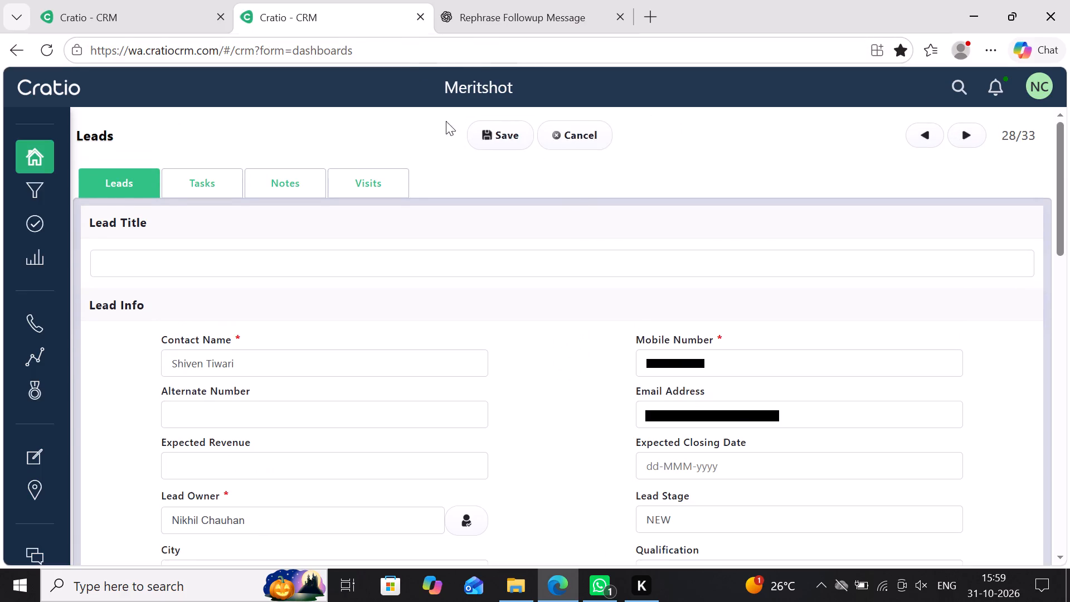
pyautogui.scroll(-3, 554, 236)
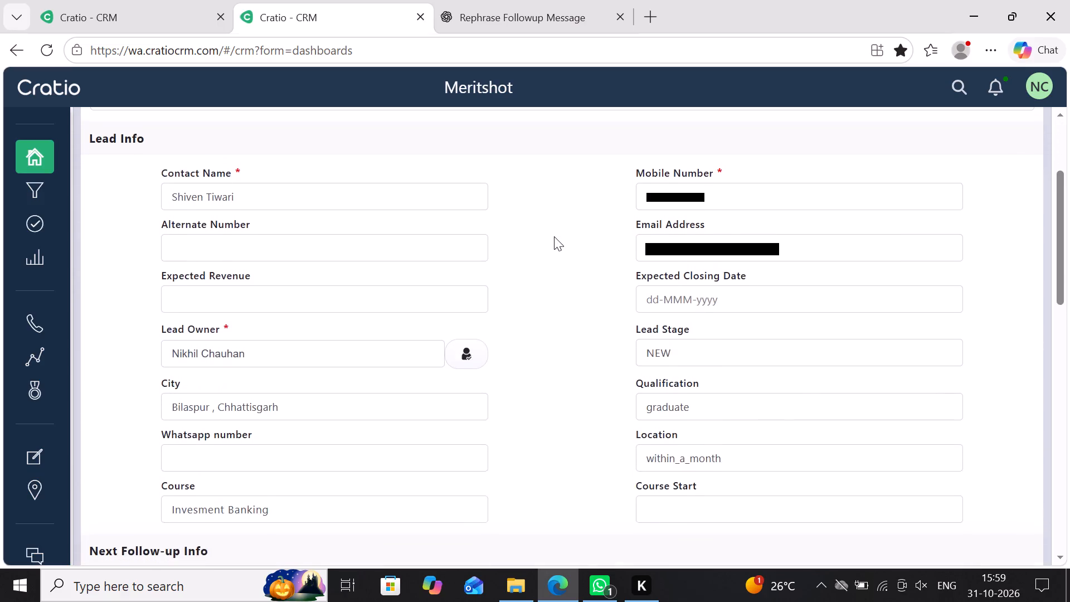
pyautogui.scroll(-6, 554, 236)
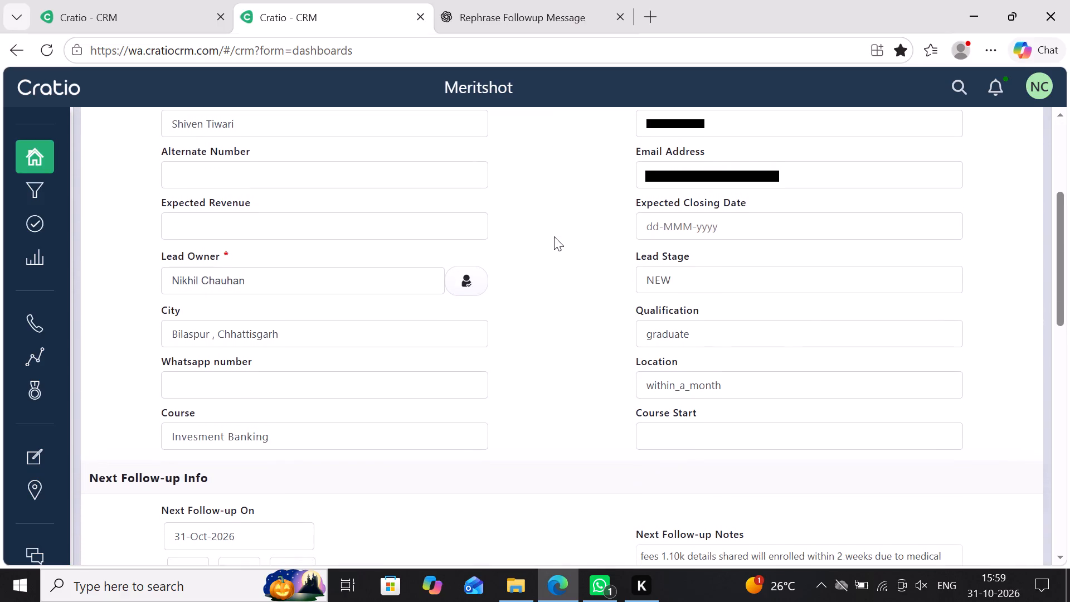
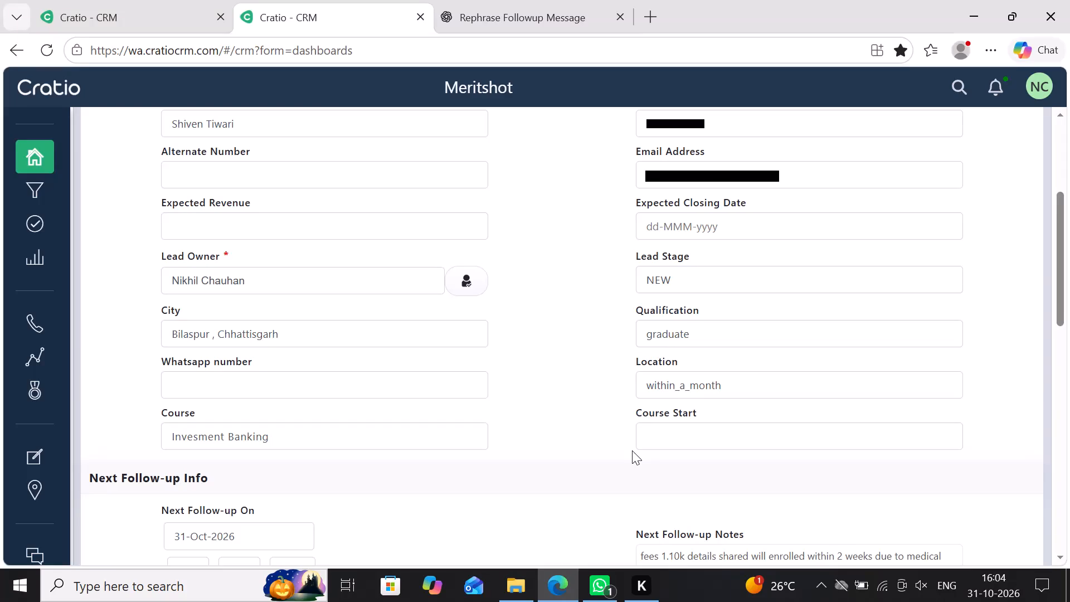
# In the other CRM tab, search the leads by a partial mobile number and open the matching lead to review its details.
pyautogui.click(146, 0)
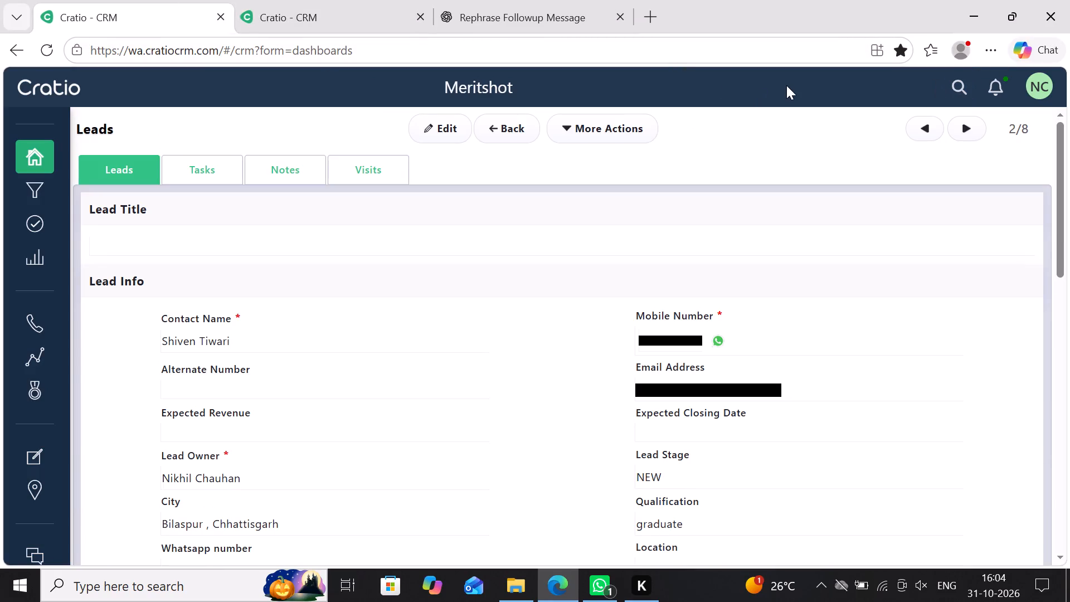
pyautogui.click(950, 93)
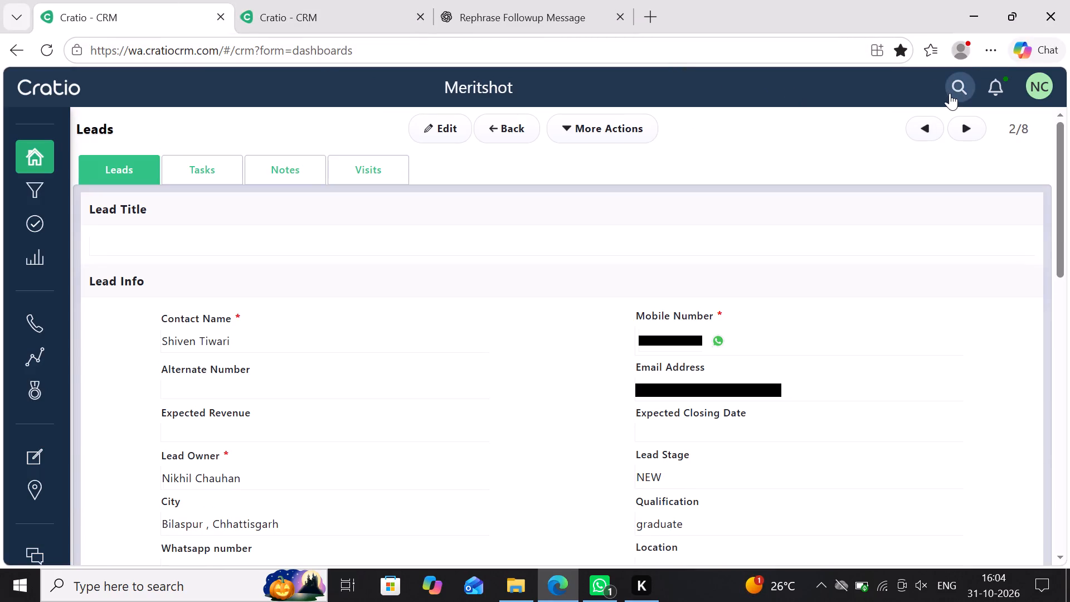
pyautogui.click(878, 96)
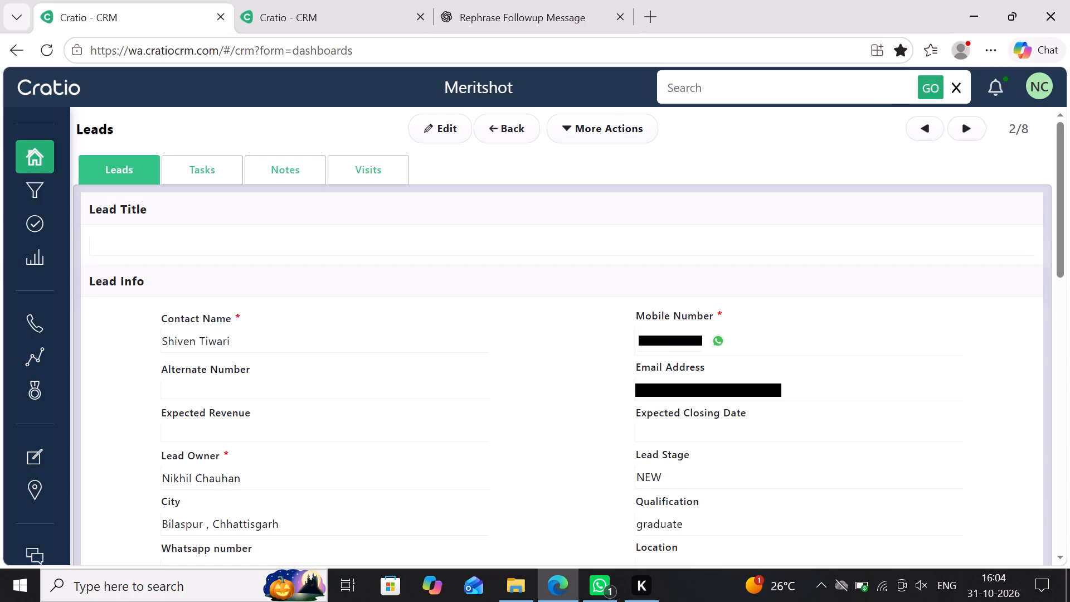
pyautogui.click(878, 88)
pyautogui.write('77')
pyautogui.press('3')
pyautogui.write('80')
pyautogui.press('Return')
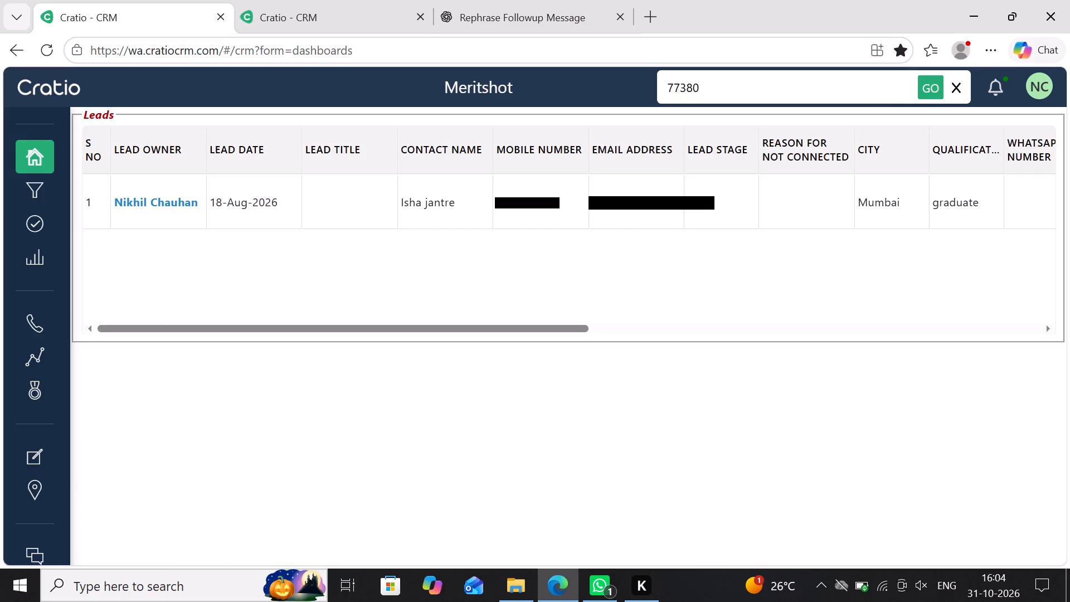
pyautogui.click(473, 197)
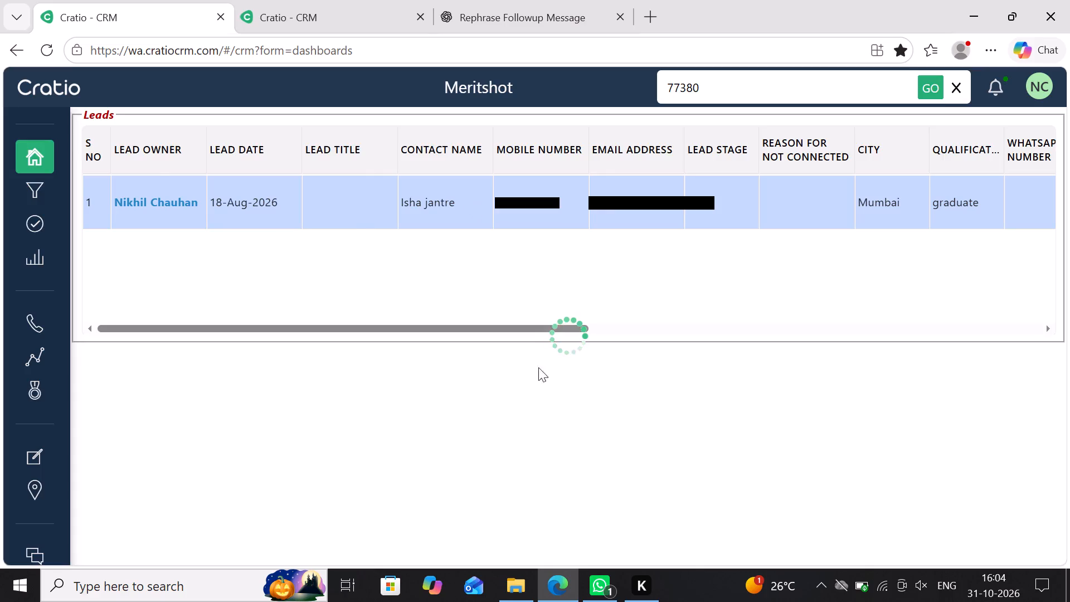
pyautogui.scroll(-12, 553, 405)
pyautogui.scroll(-20, 553, 405)
pyautogui.scroll(-20, 553, 405)
pyautogui.scroll(-15, 553, 405)
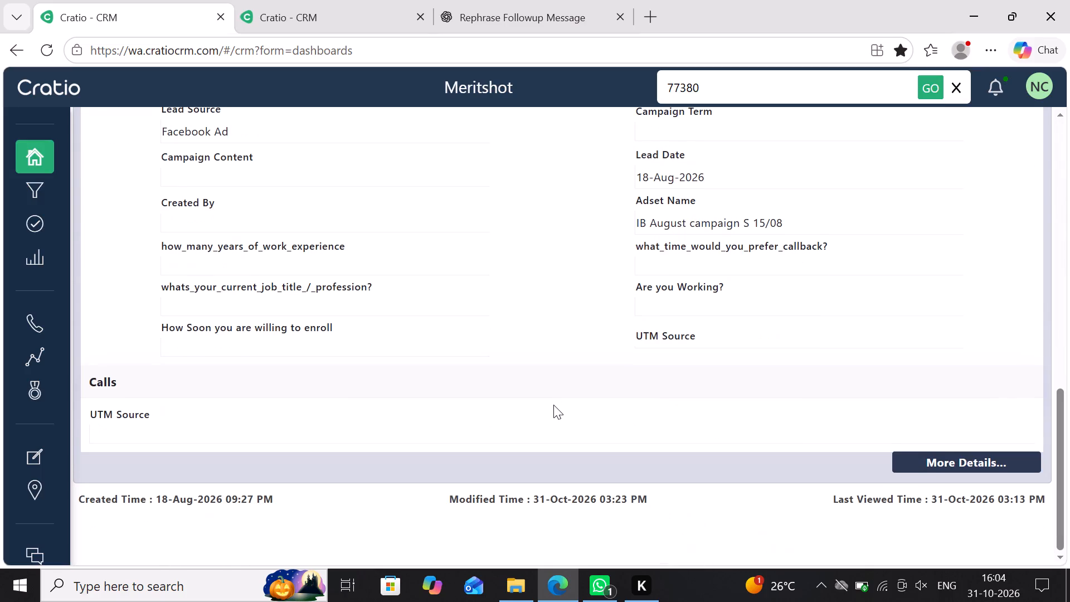
pyautogui.scroll(-10, 553, 405)
pyautogui.scroll(10, 553, 405)
pyautogui.scroll(20, 553, 405)
pyautogui.scroll(20, 553, 405)
pyautogui.scroll(14, 553, 405)
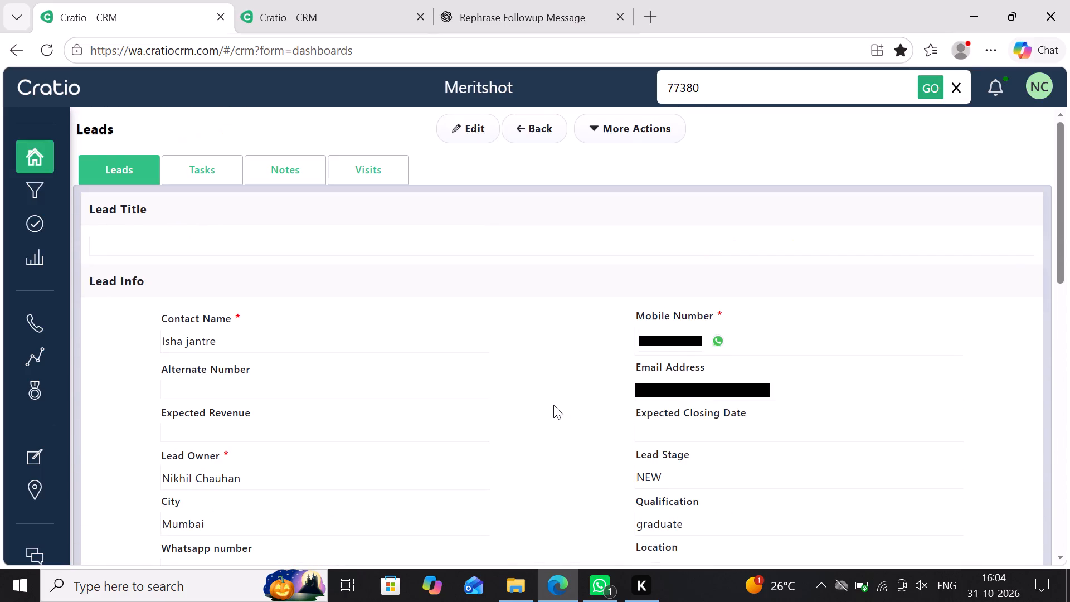
pyautogui.scroll(20, 553, 405)
pyautogui.scroll(15, 553, 405)
# Return to the 33-lead list's edit view, advance from lead 28 to lead 29, and bring up its lead stage and next follow-up details.
pyautogui.click(310, 0)
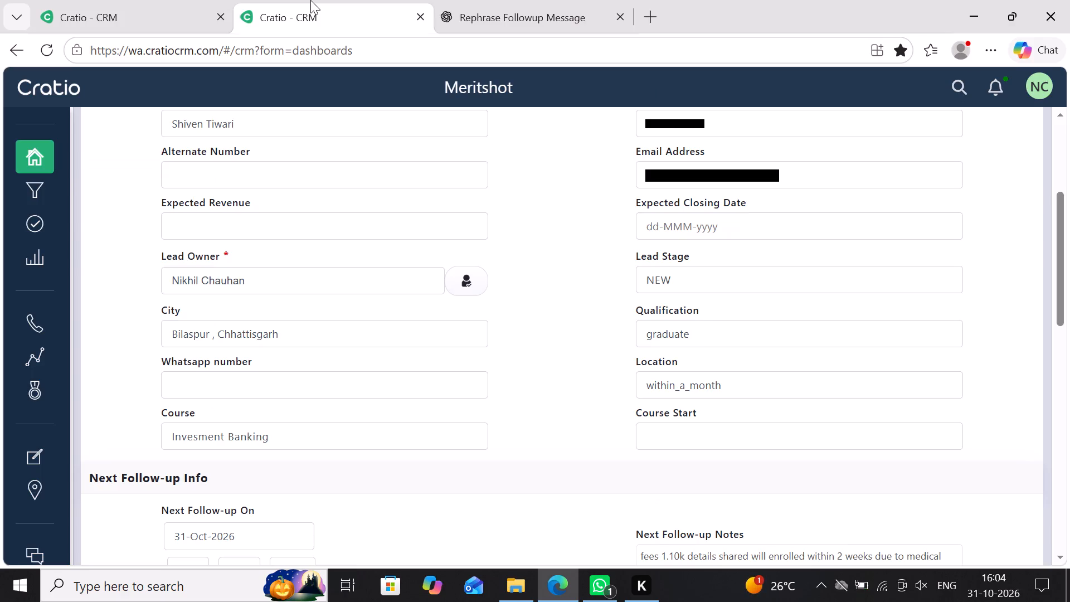
pyautogui.scroll(20, 310, 0)
pyautogui.scroll(15, 310, 0)
pyautogui.scroll(20, 515, 186)
pyautogui.scroll(20, 515, 186)
pyautogui.scroll(6, 515, 186)
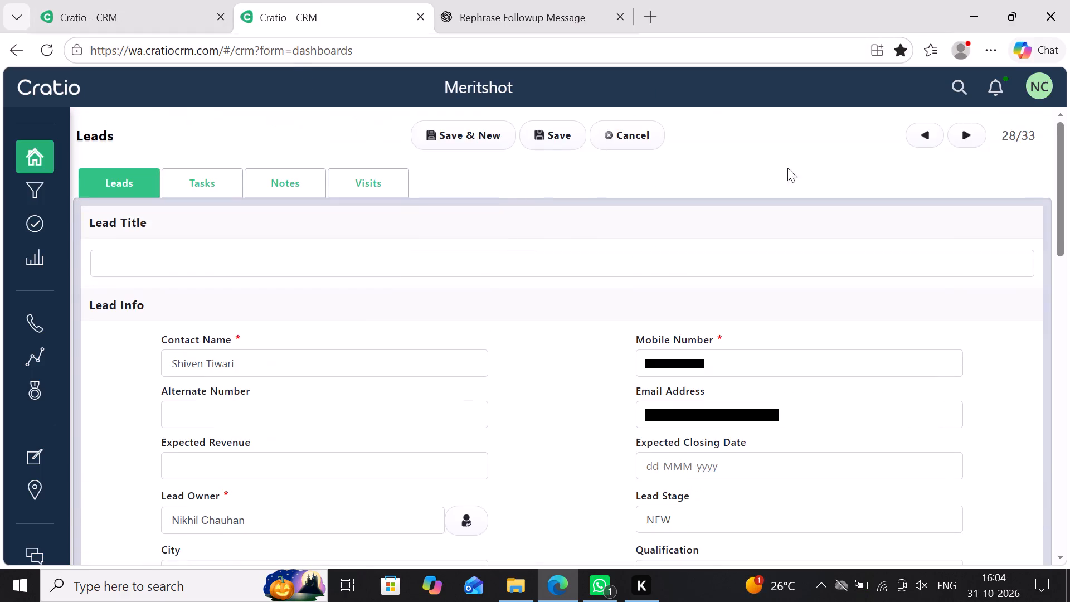
pyautogui.click(970, 127)
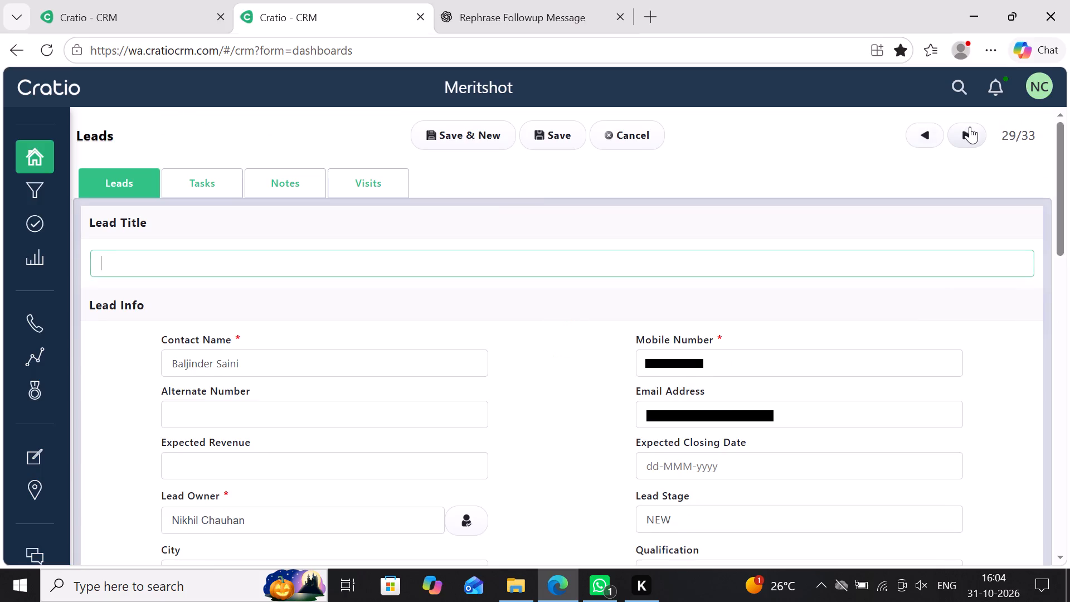
pyautogui.scroll(-5, 531, 375)
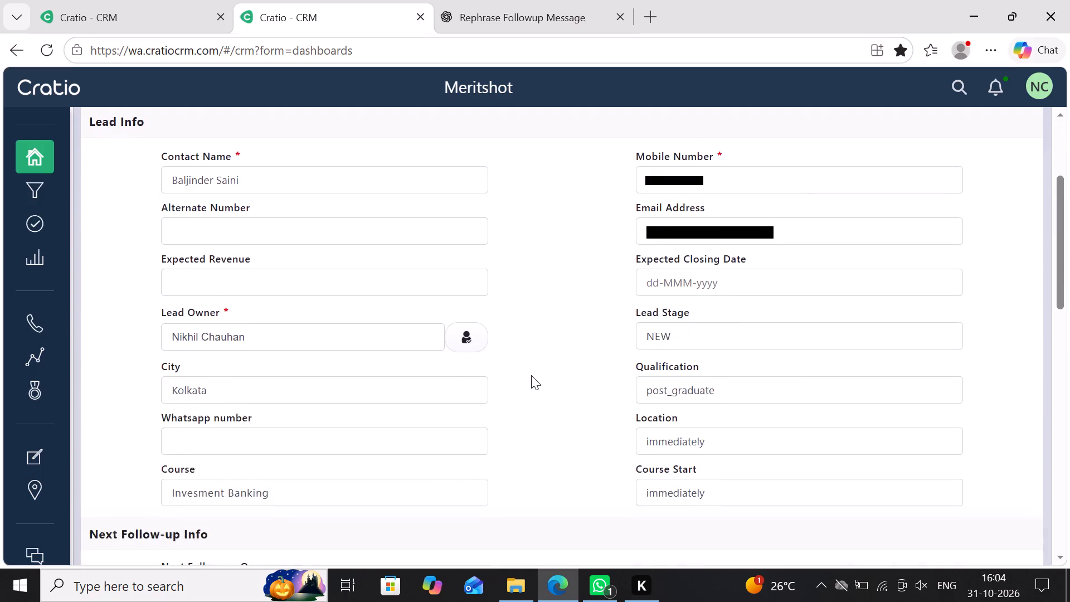
pyautogui.scroll(-4, 531, 375)
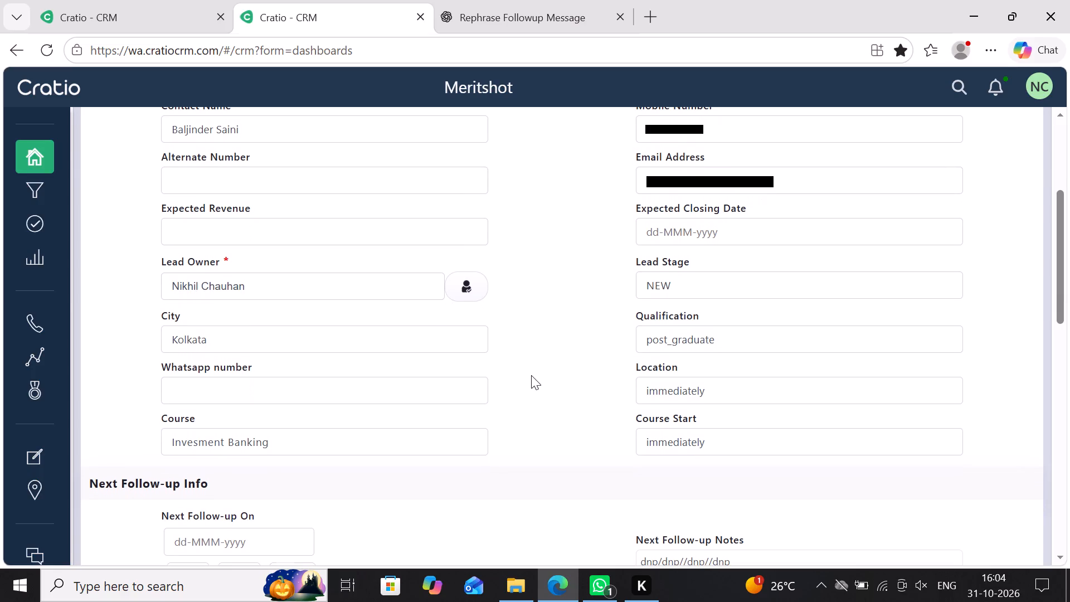
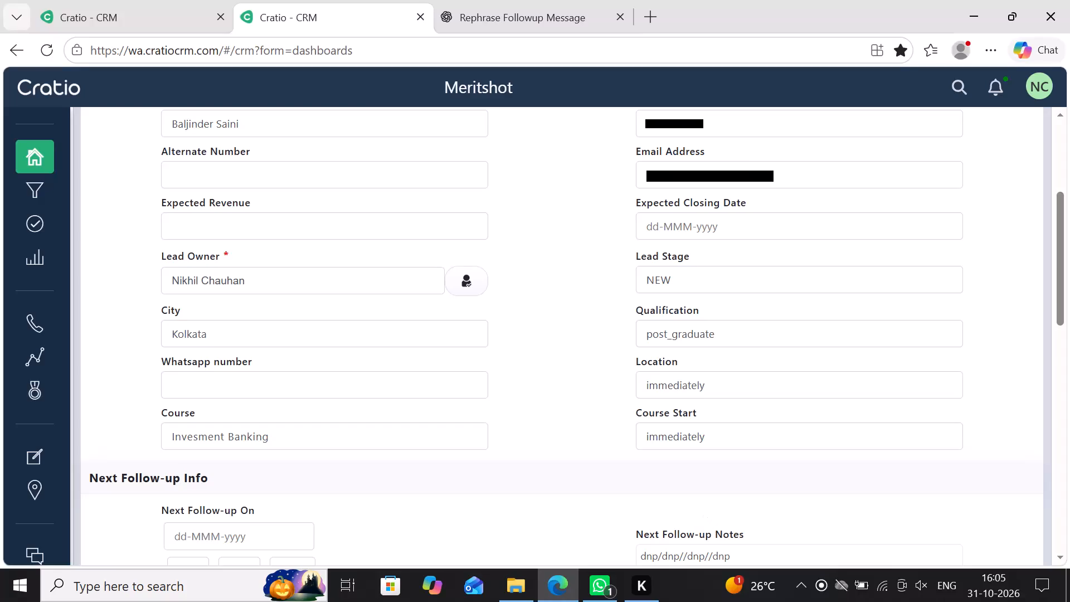
# Append "//dnp" to lead 29's next follow-up notes, save the lead, and advance to lead 30.
pyautogui.click(738, 553)
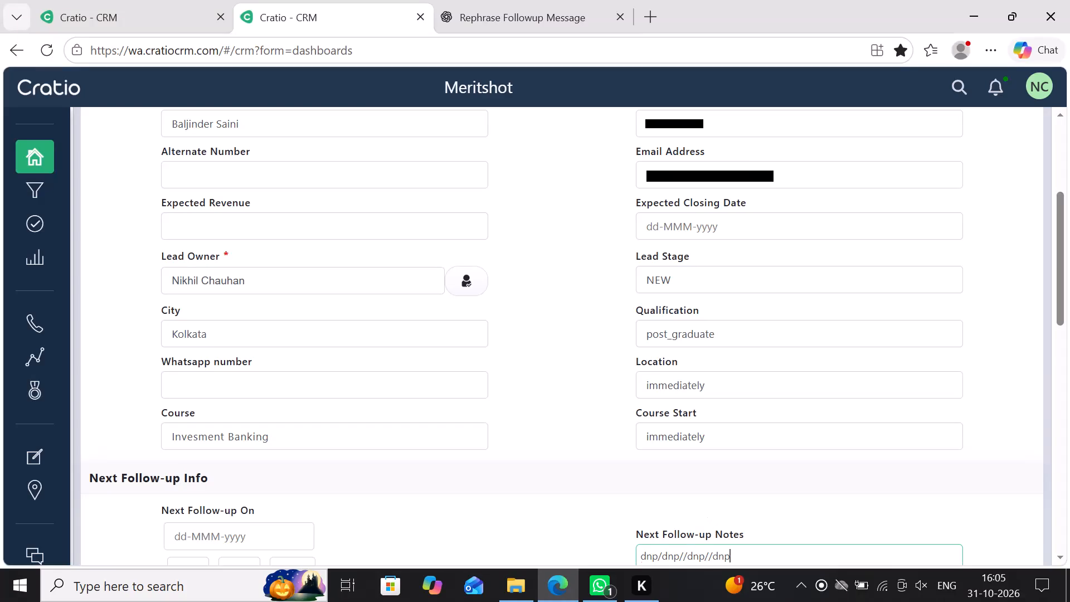
pyautogui.write('//dnp')
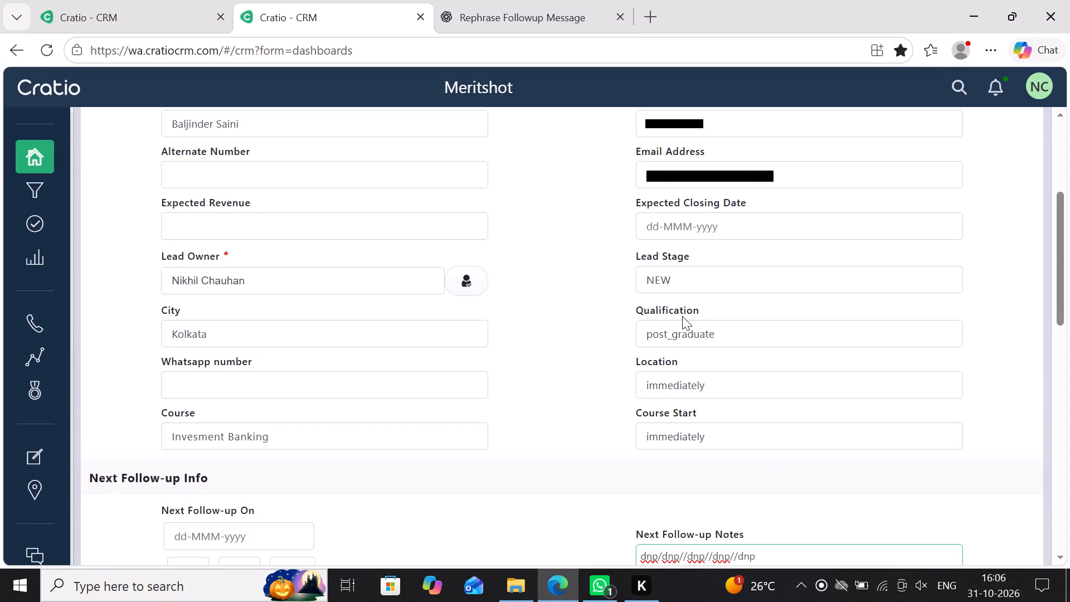
pyautogui.scroll(20, 599, 244)
pyautogui.scroll(20, 599, 244)
pyautogui.scroll(4, 599, 244)
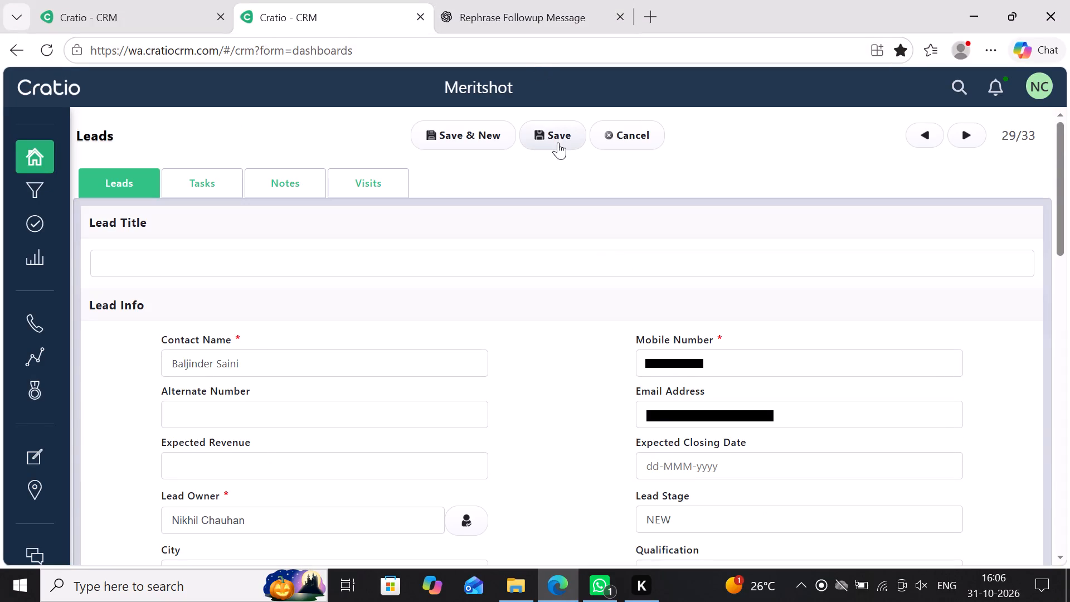
pyautogui.click(558, 142)
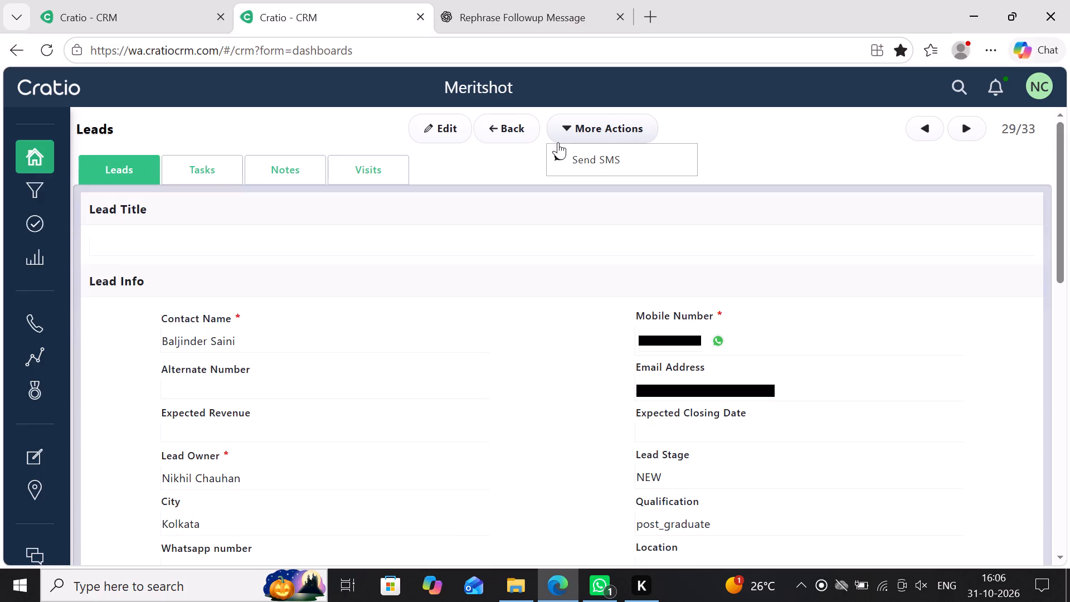
pyautogui.click(972, 124)
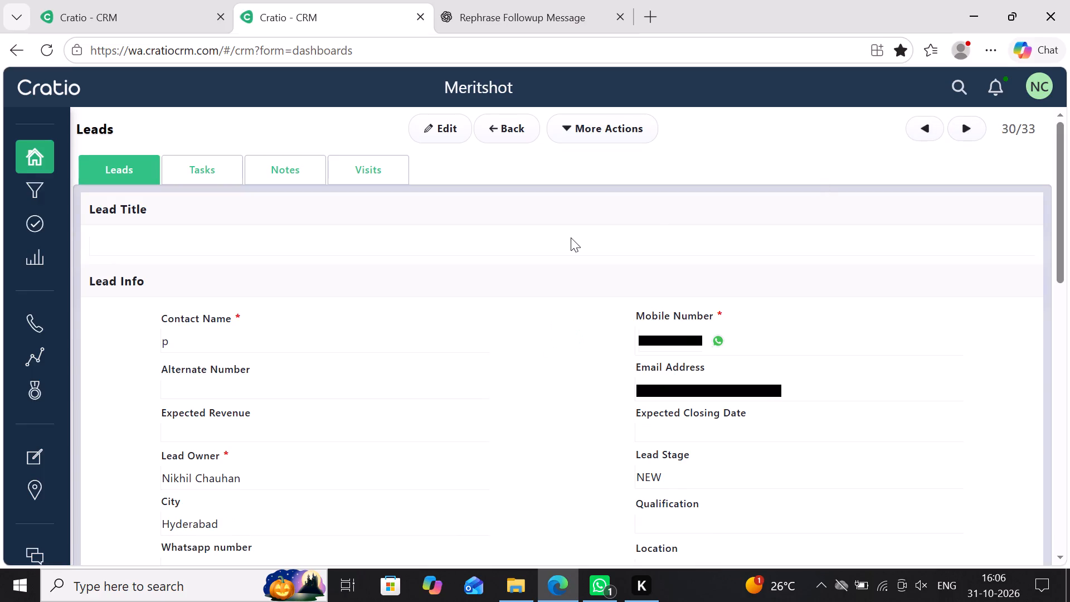
pyautogui.scroll(-5, 571, 237)
pyautogui.scroll(20, 571, 237)
pyautogui.scroll(18, 571, 237)
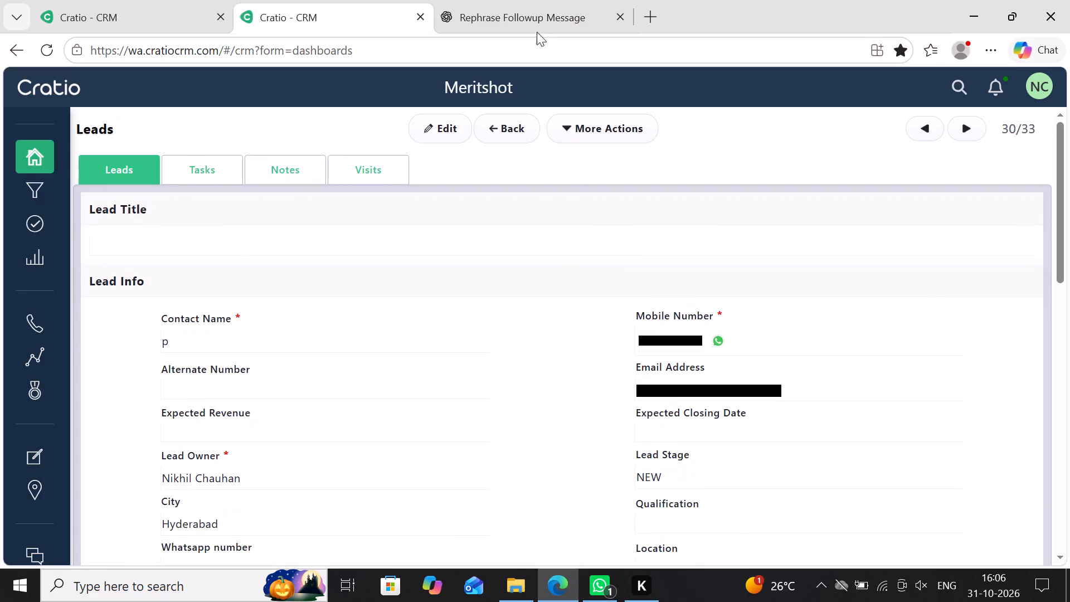
# Return to the New Leads list, refresh it, and sort it by lead date with the oldest first.
pyautogui.click(507, 142)
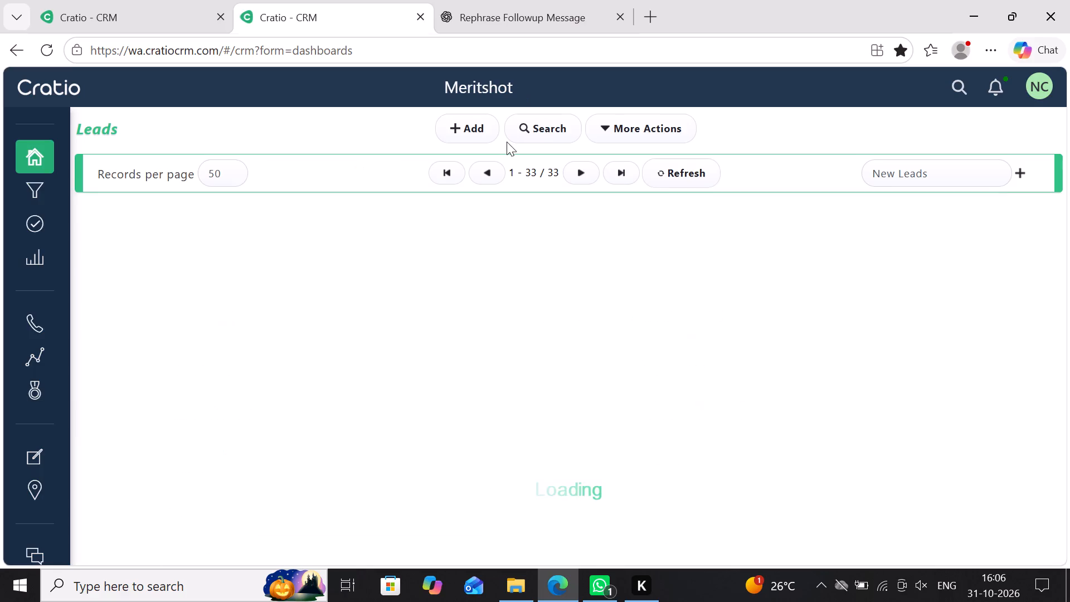
pyautogui.click(675, 165)
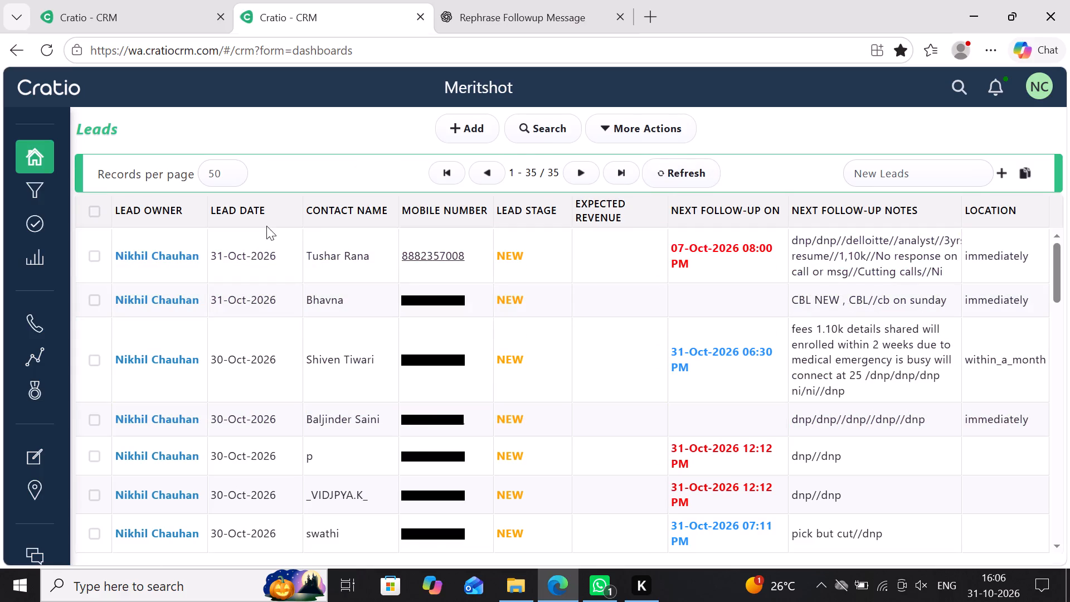
pyautogui.click(253, 205)
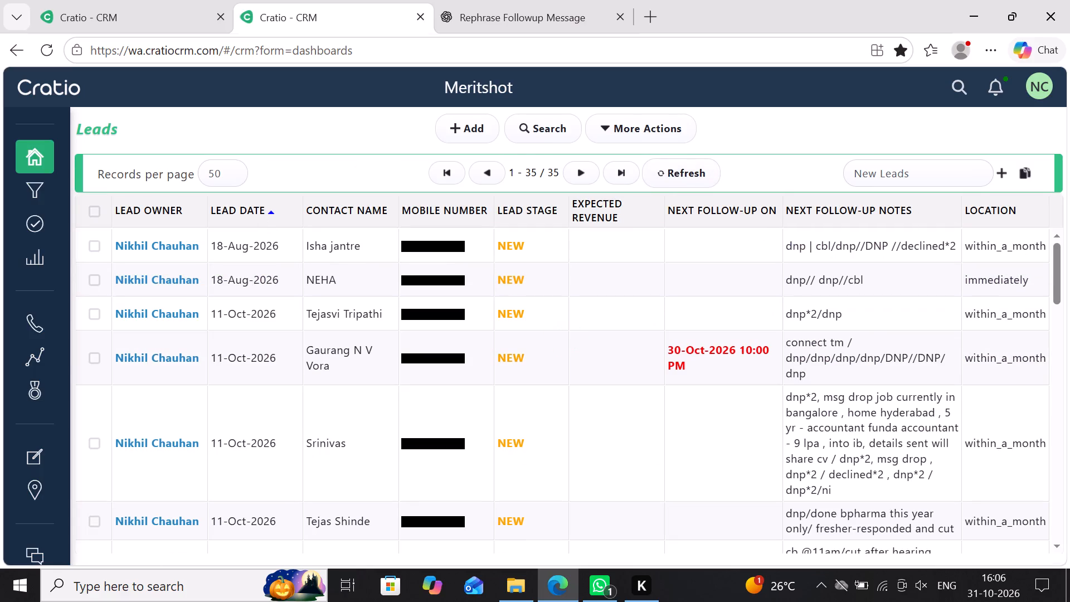
pyautogui.click(253, 205)
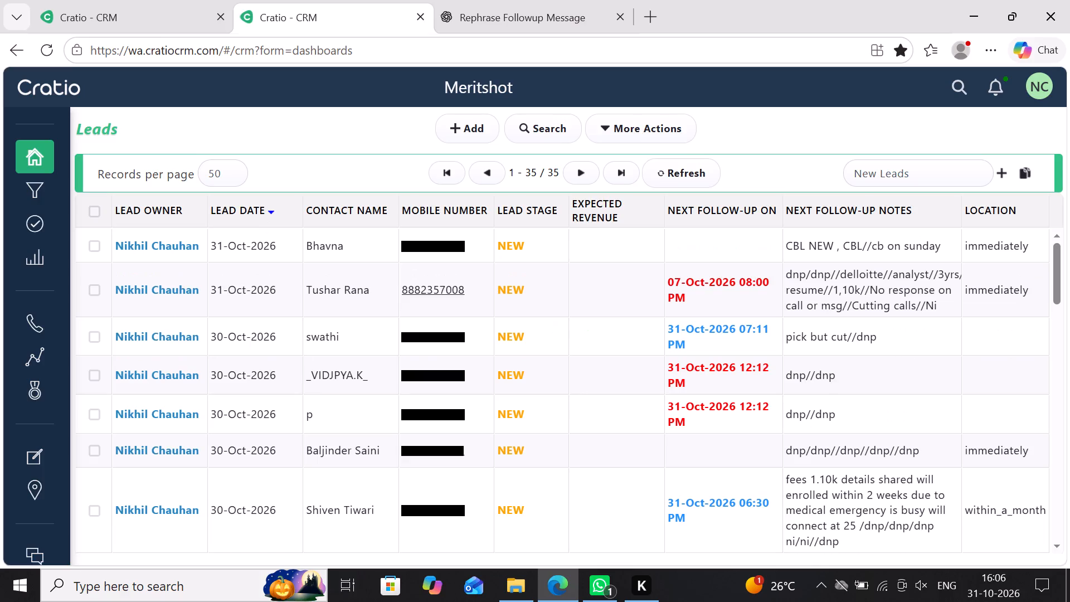
pyautogui.click(253, 205)
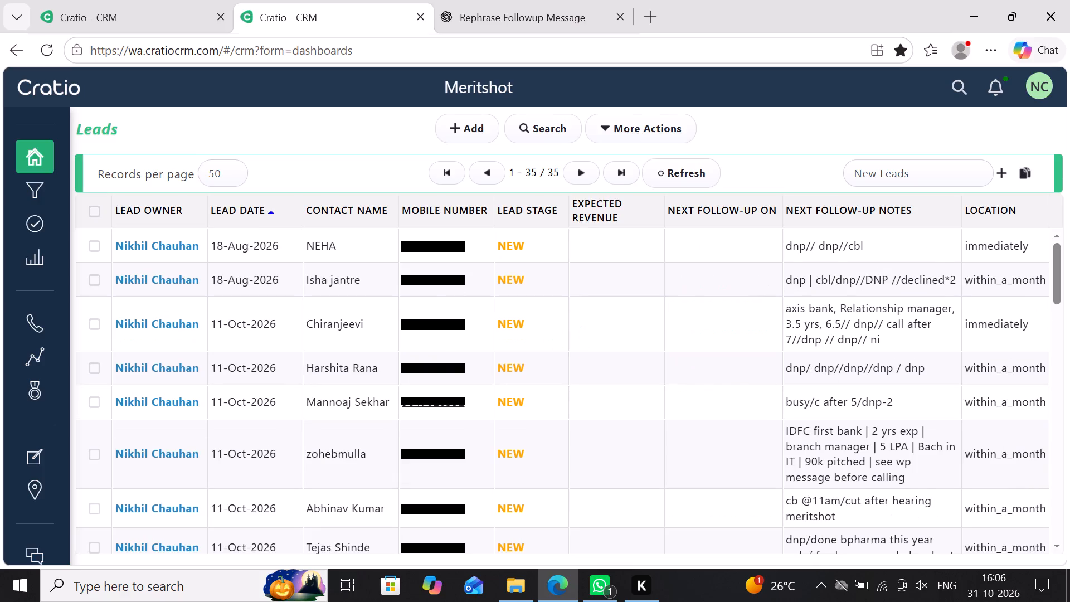
pyautogui.click(253, 205)
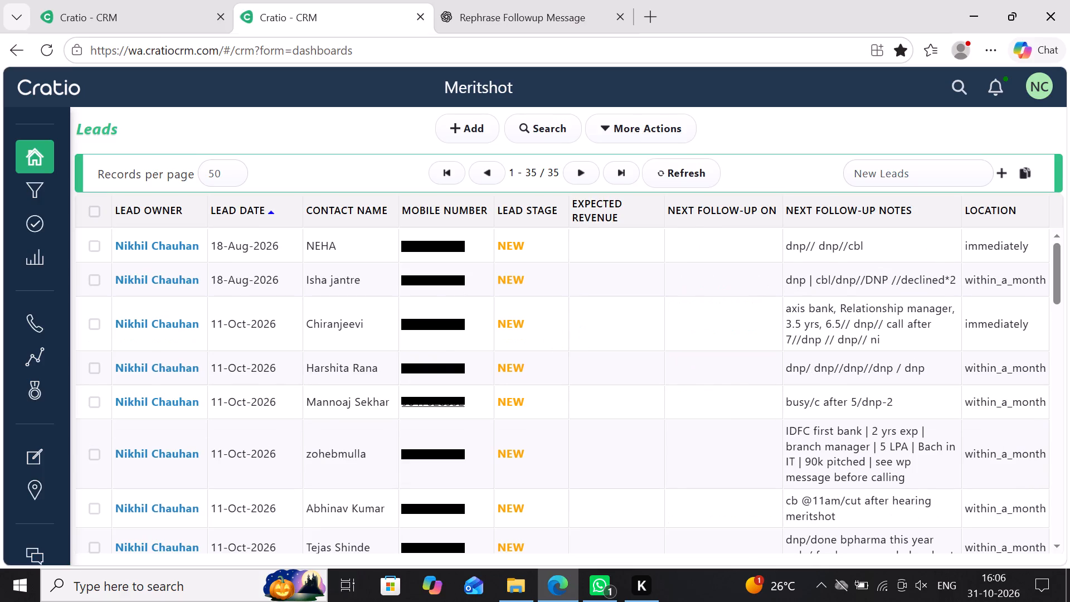
pyautogui.click(253, 205)
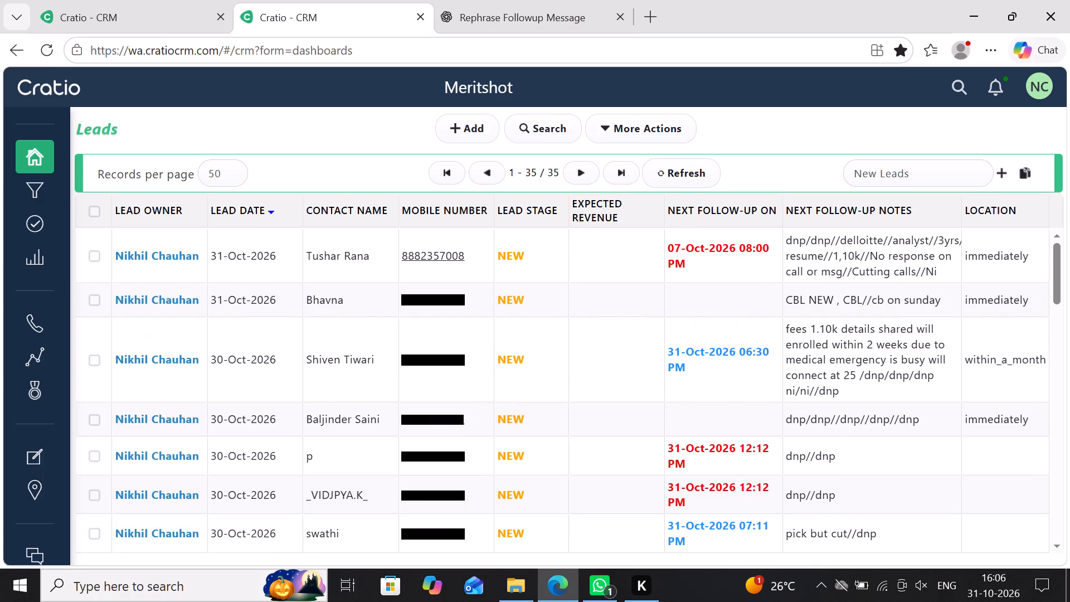
pyautogui.click(253, 205)
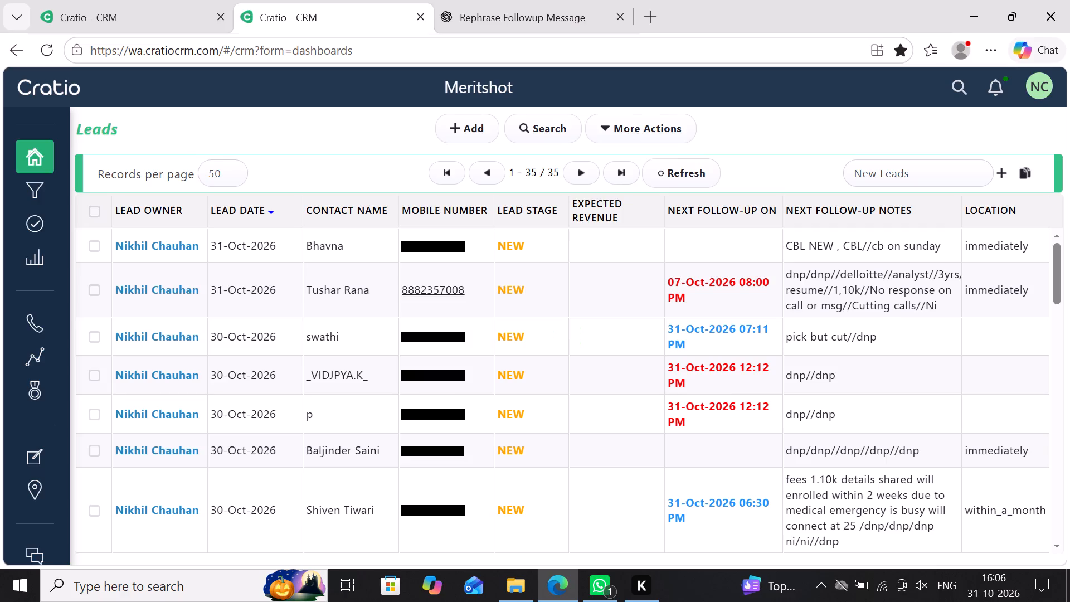
pyautogui.click(253, 205)
# Open the first lead in the sorted list for editing, set its lead stage to DID NOT PICKED, and save it.
pyautogui.click(252, 237)
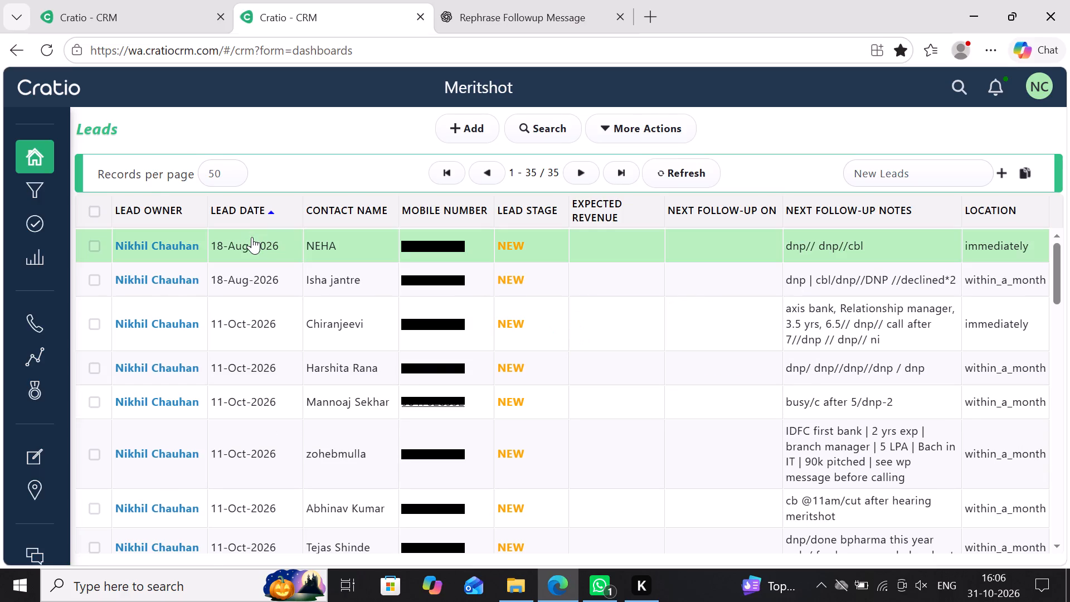
pyautogui.click(444, 127)
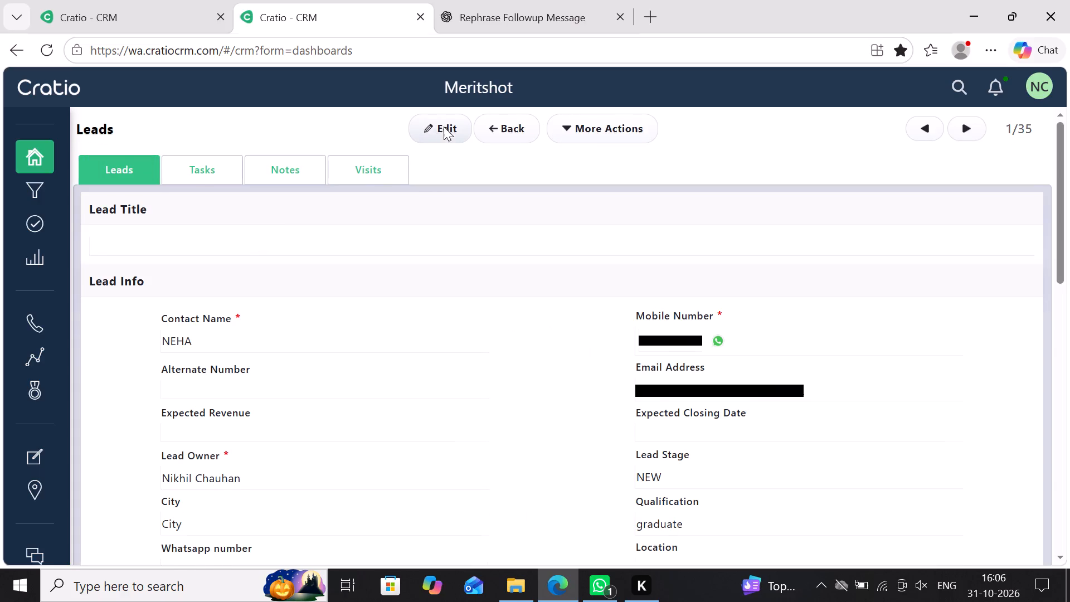
pyautogui.scroll(-8, 524, 389)
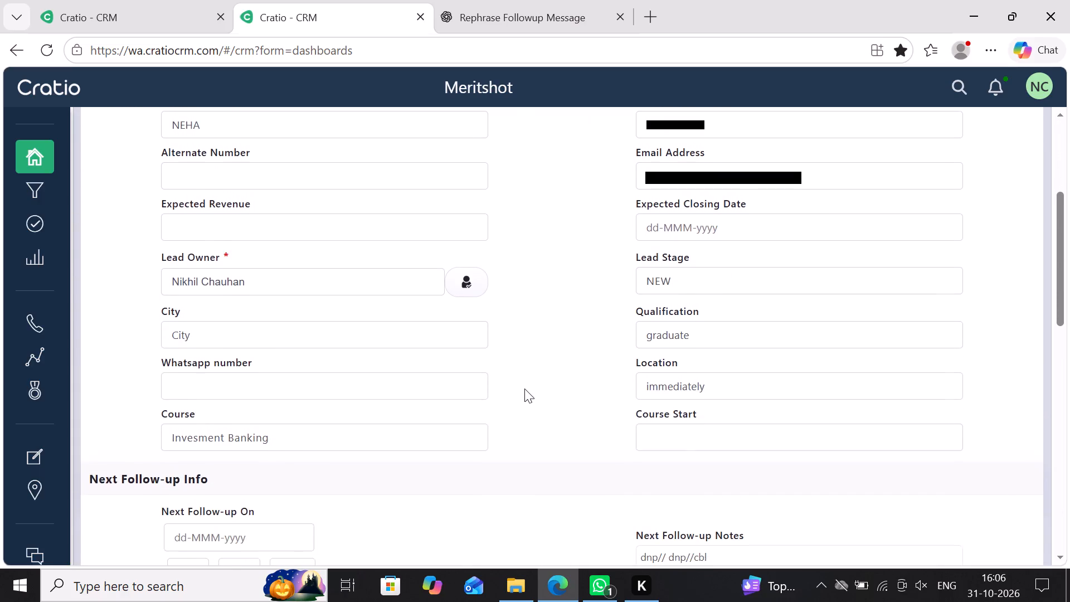
pyautogui.scroll(-1, 524, 389)
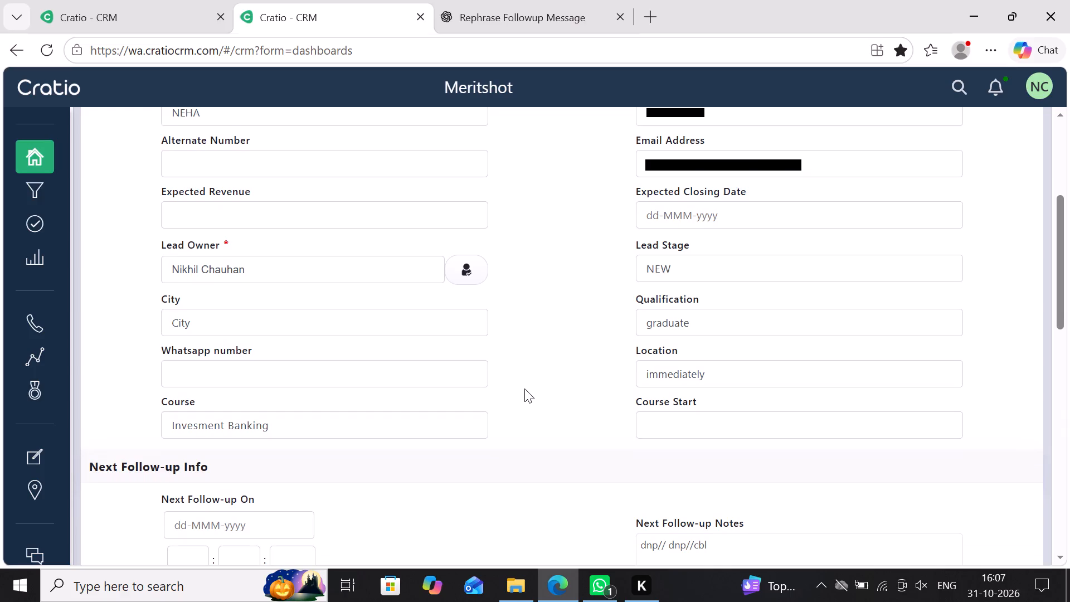
pyautogui.click(661, 268)
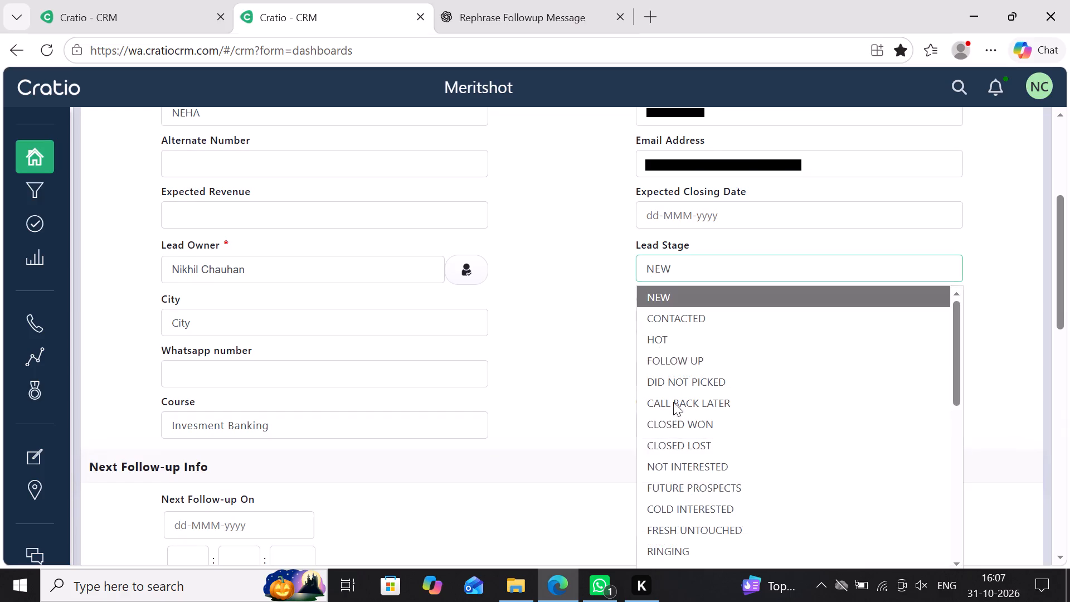
pyautogui.click(727, 376)
pyautogui.click(586, 210)
pyautogui.scroll(20, 586, 210)
pyautogui.scroll(20, 586, 210)
pyautogui.scroll(3, 586, 210)
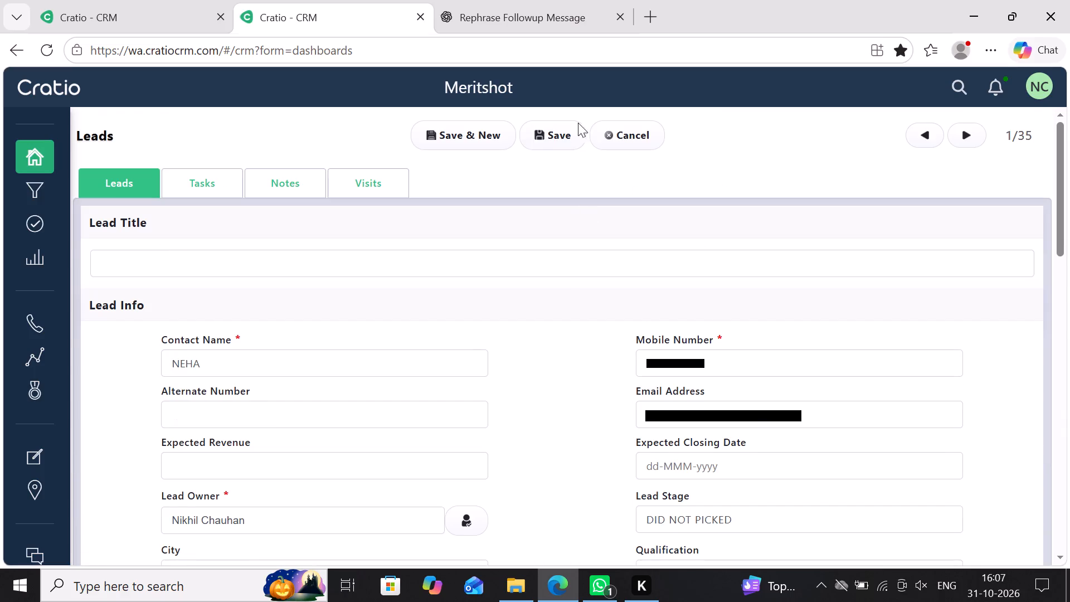
pyautogui.click(564, 129)
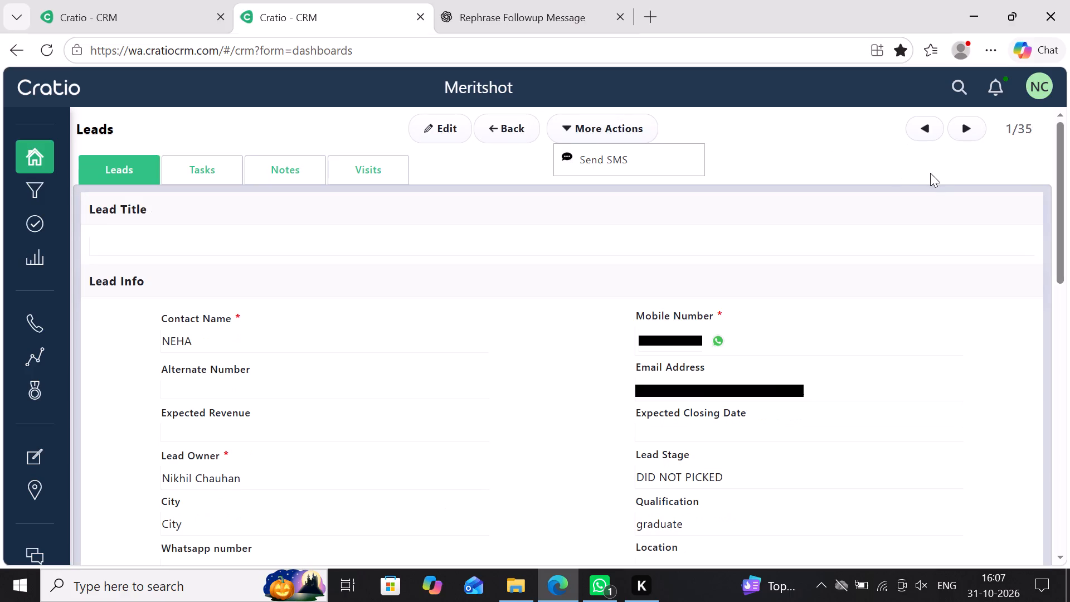
# Advance to lead 2, change its lead stage to DID NOT PICKED, and save it.
pyautogui.click(961, 133)
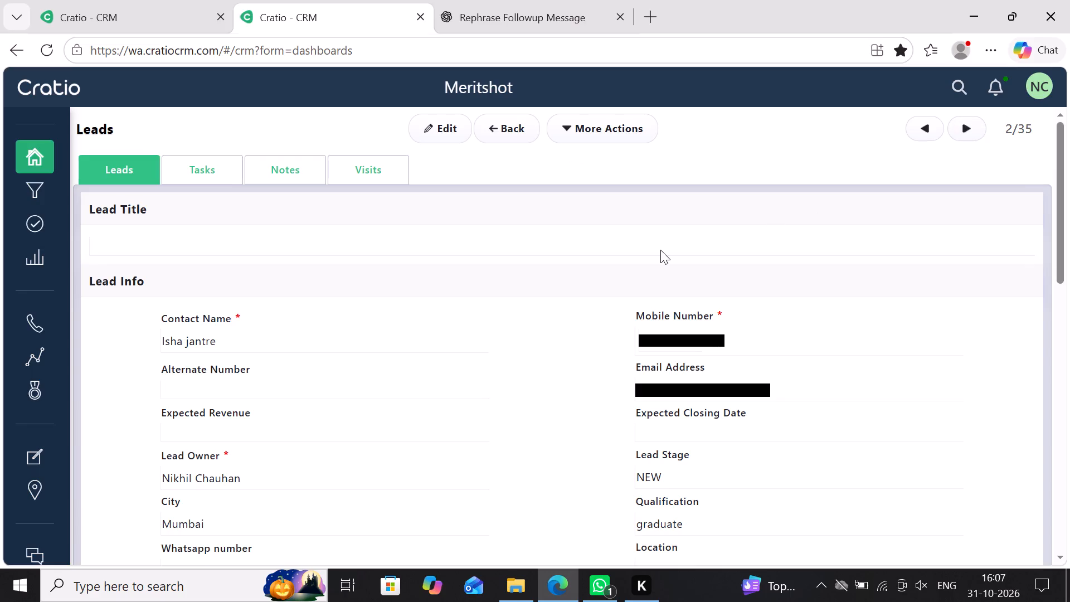
pyautogui.click(445, 130)
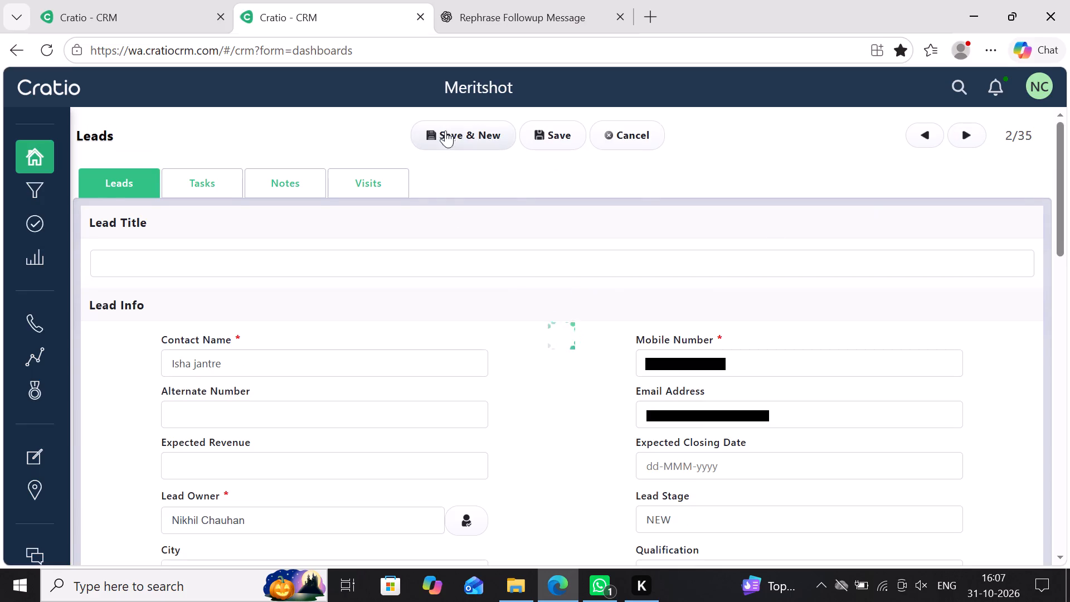
pyautogui.scroll(-5, 600, 302)
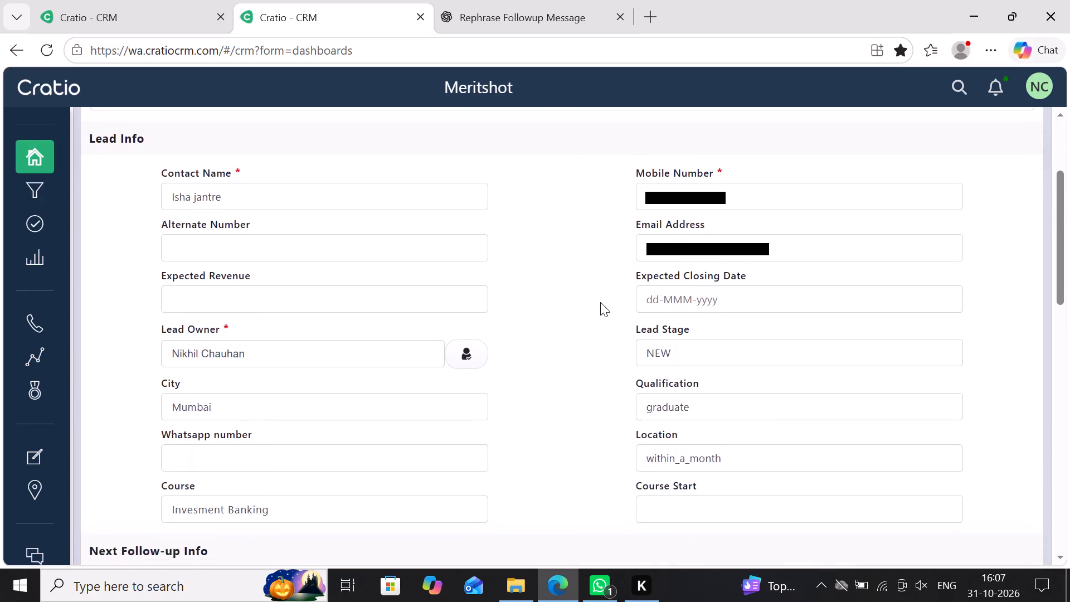
pyautogui.scroll(-5, 600, 302)
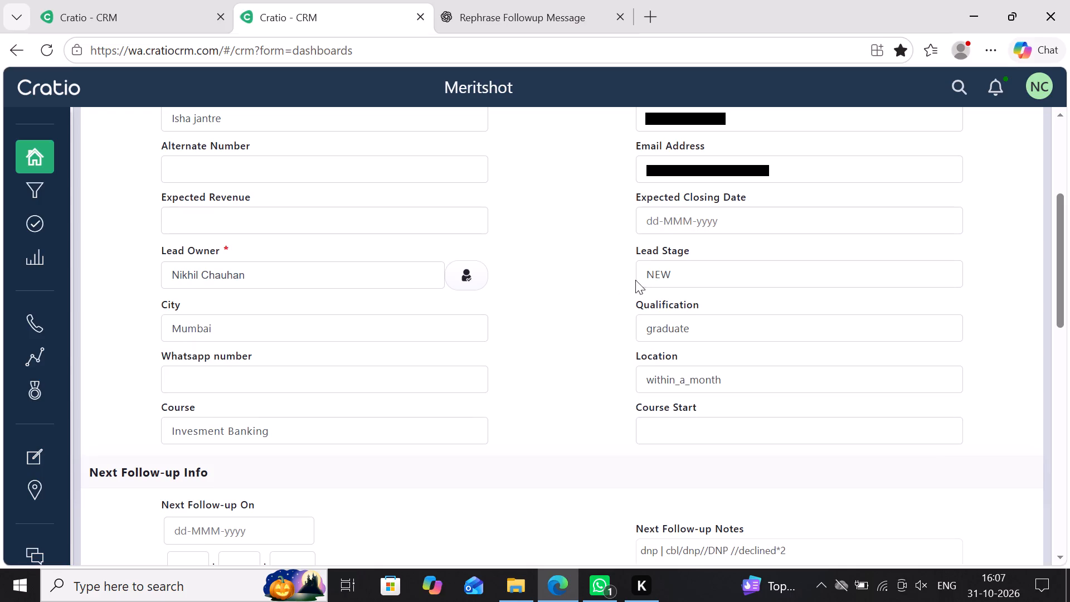
pyautogui.click(659, 272)
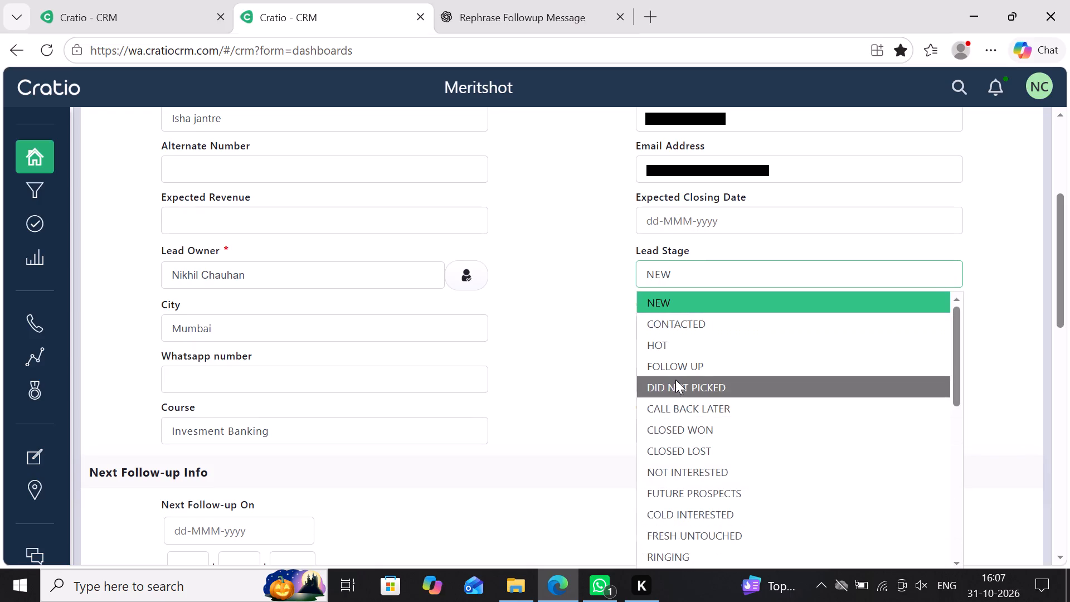
pyautogui.click(676, 381)
pyautogui.scroll(20, 576, 275)
pyautogui.scroll(20, 576, 275)
pyautogui.scroll(12, 576, 275)
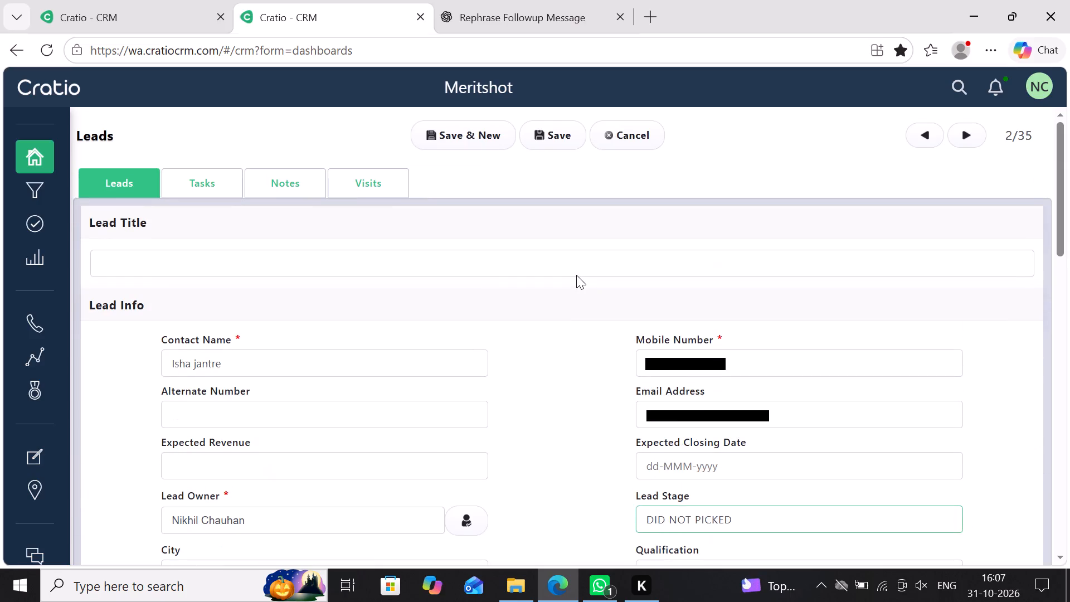
pyautogui.scroll(20, 576, 275)
pyautogui.scroll(20, 576, 275)
pyautogui.scroll(3, 576, 275)
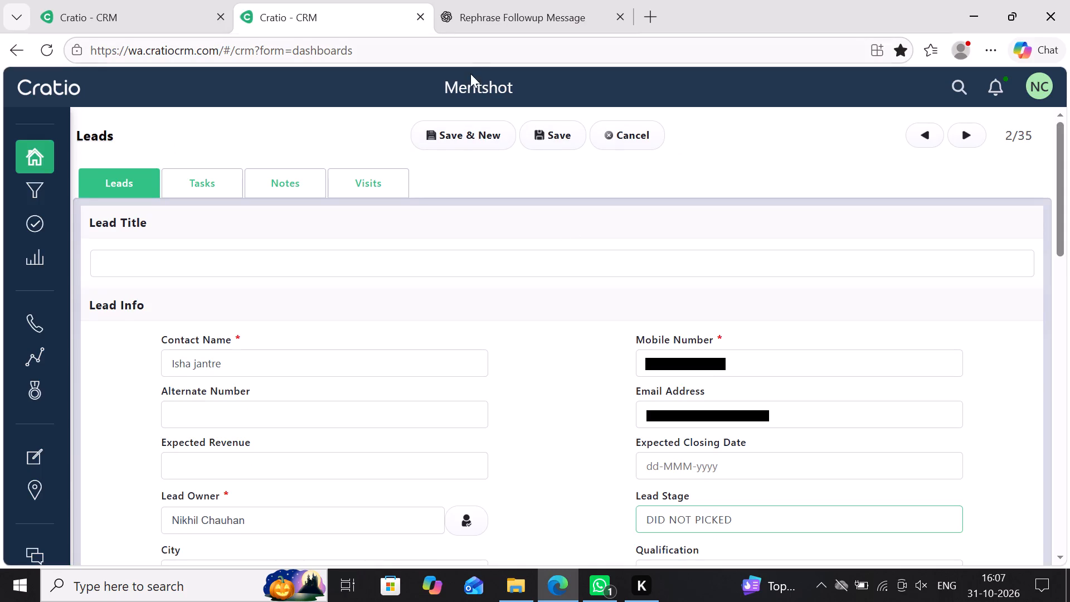
pyautogui.click(541, 124)
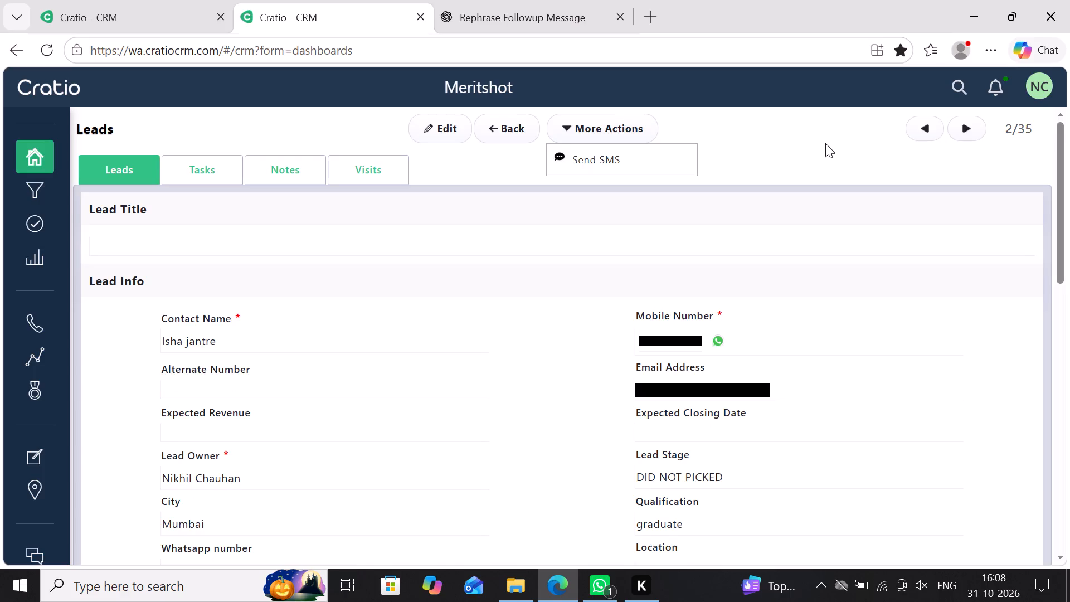
# Advance to lead 3, open it for editing, and bring up its lead stage and next follow-up notes.
pyautogui.click(964, 128)
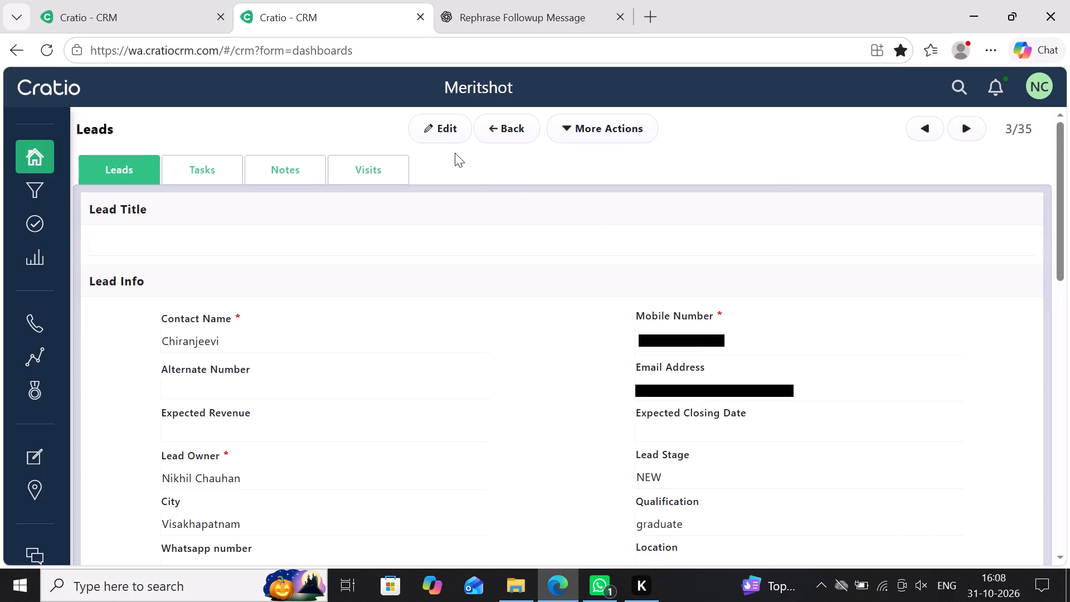
pyautogui.click(451, 134)
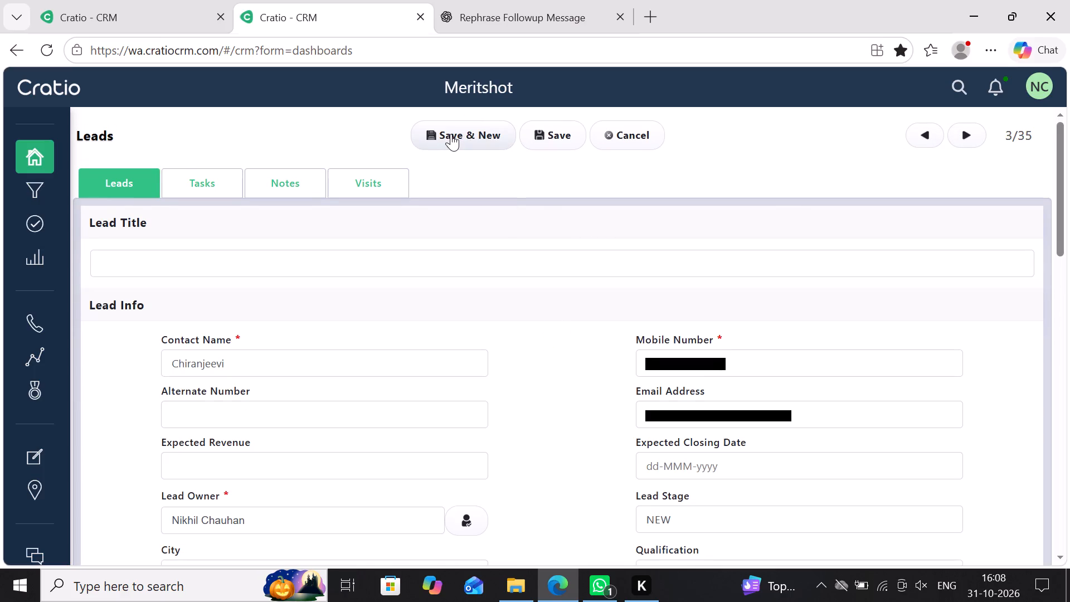
pyautogui.scroll(-4, 586, 496)
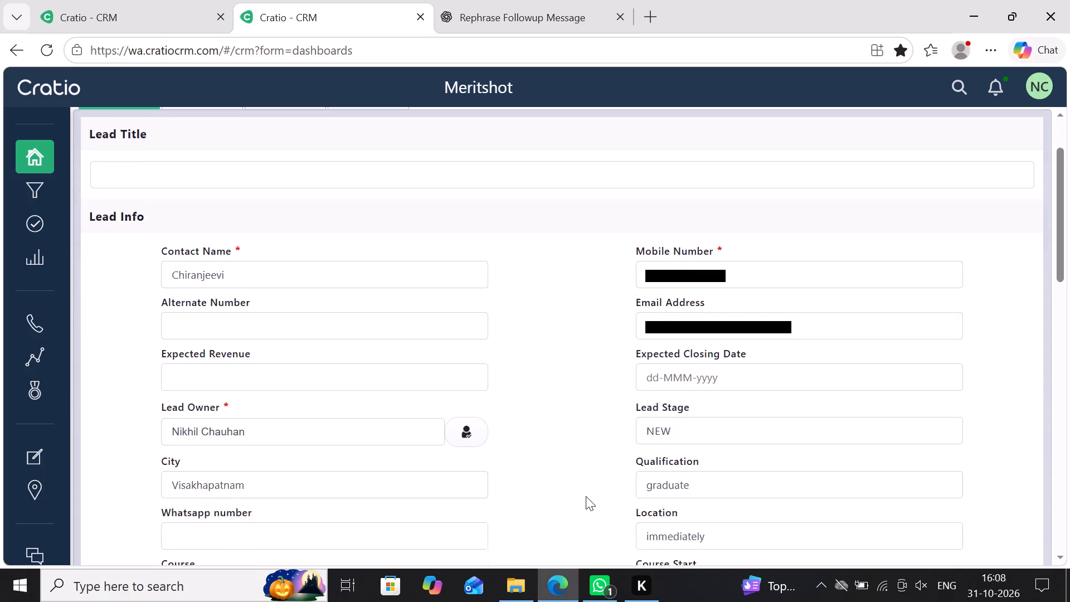
pyautogui.scroll(-5, 586, 496)
pyautogui.scroll(1, 586, 496)
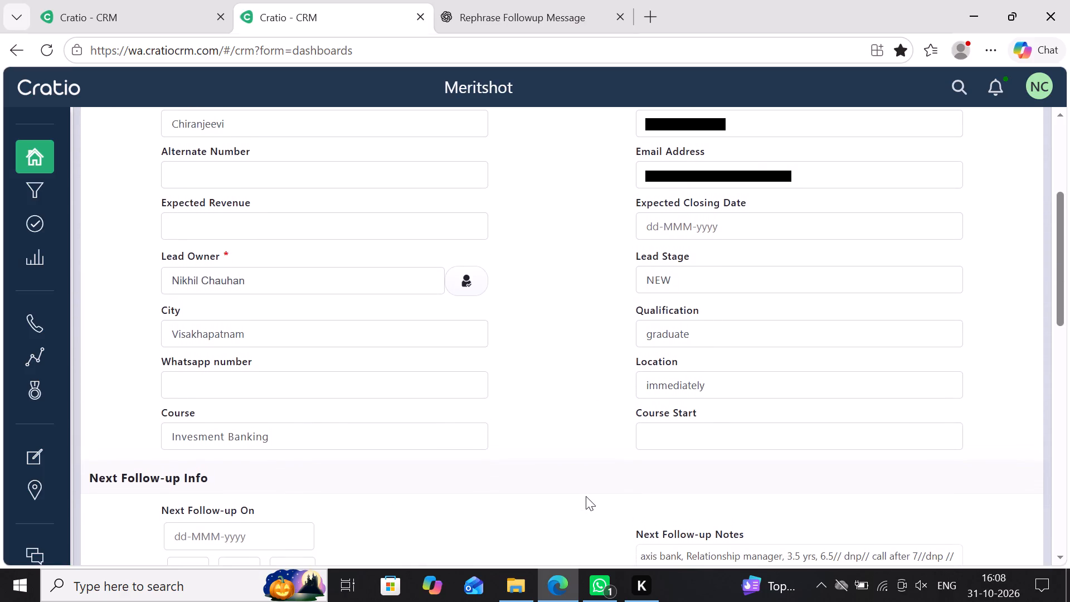
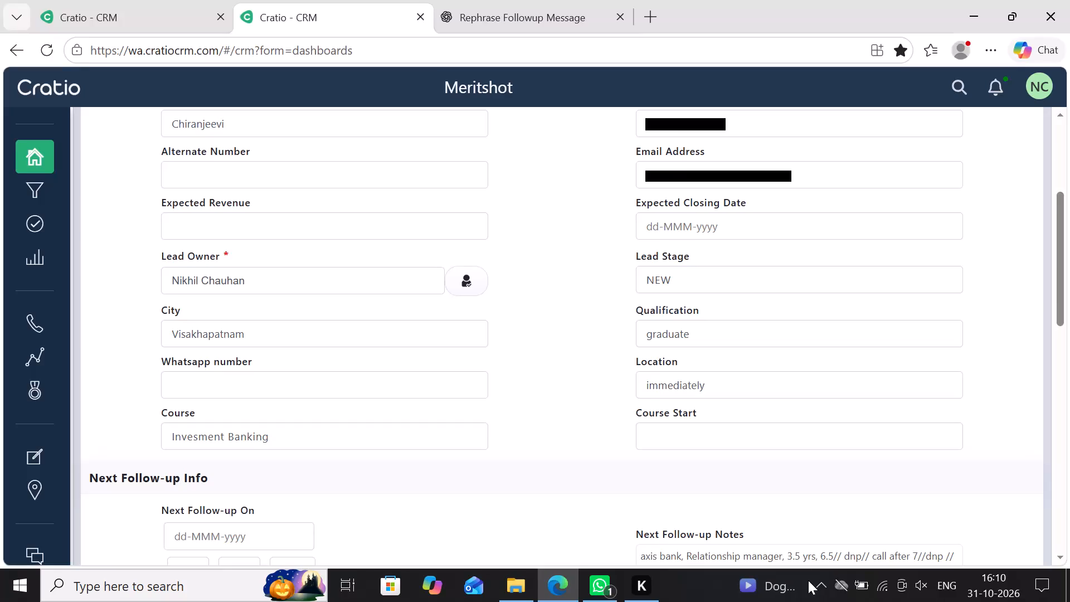
# Append "//Ni" to the end of lead 3's next follow-up notes.
pyautogui.scroll(-3, 843, 531)
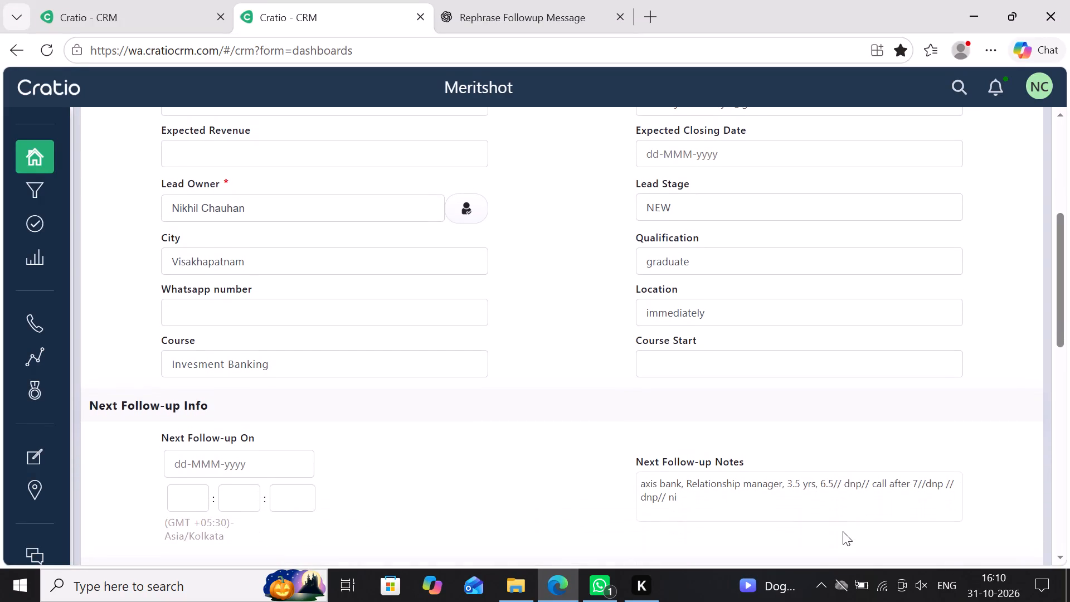
pyautogui.click(719, 507)
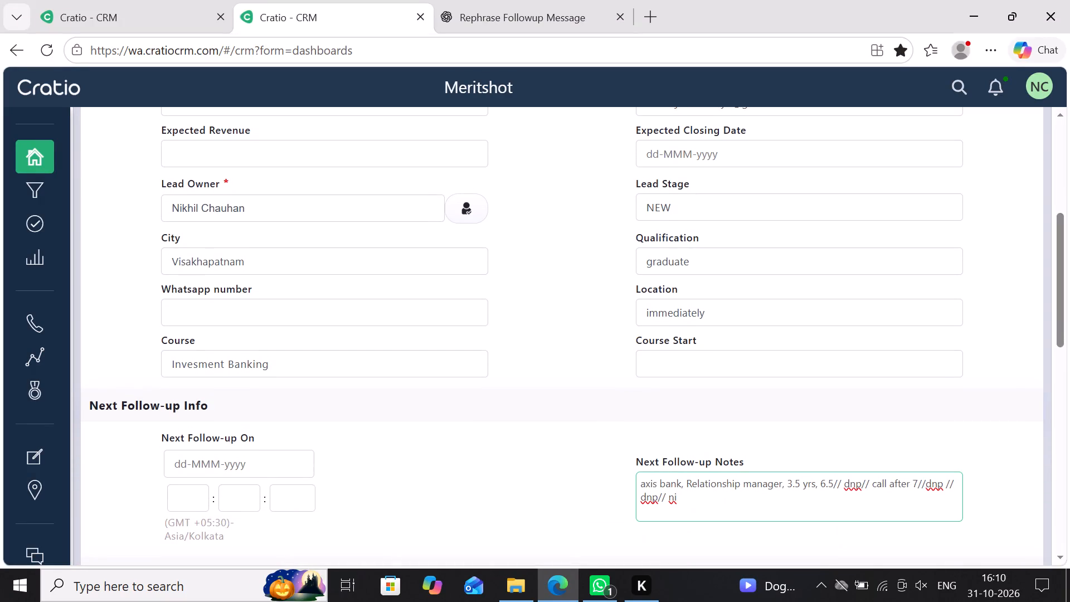
pyautogui.write('//')
pyautogui.write('Ni')
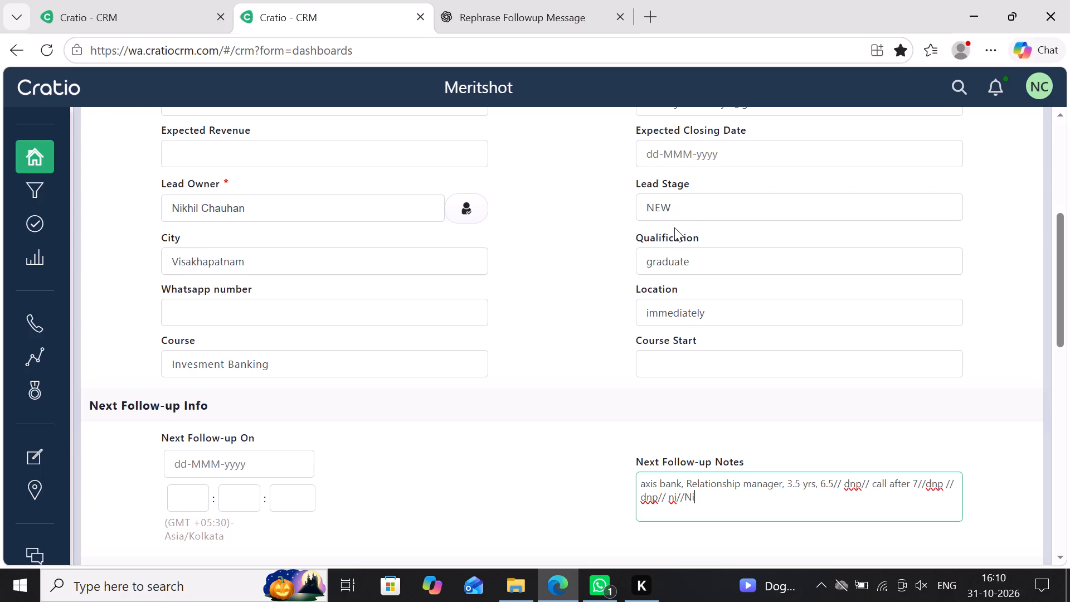
# Change lead 3's lead stage to CLOSED LOST and save the lead.
pyautogui.click(688, 201)
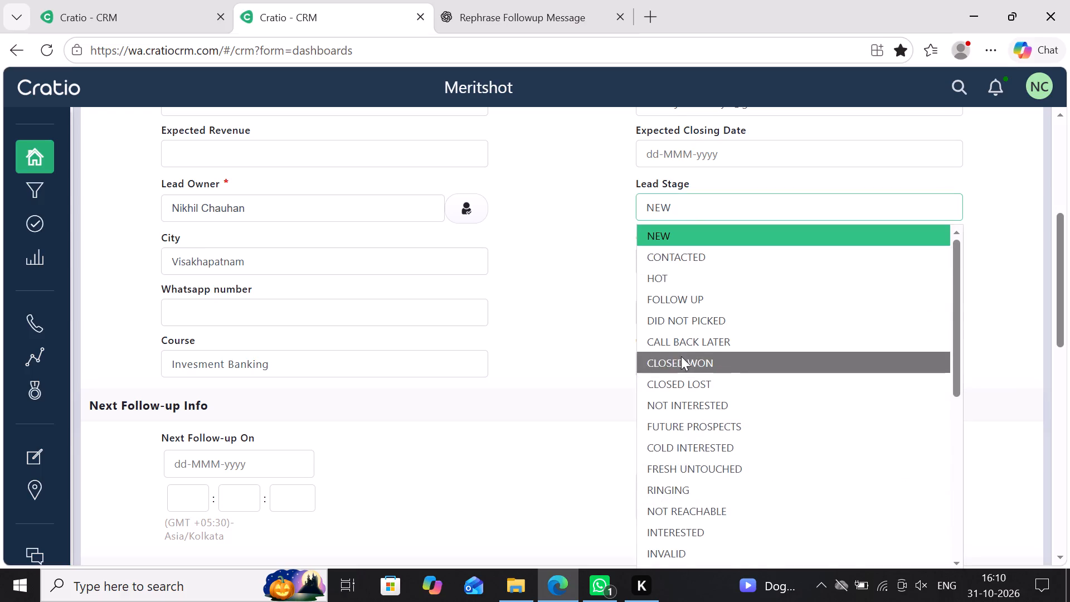
pyautogui.click(681, 376)
pyautogui.click(530, 295)
pyautogui.scroll(8, 530, 295)
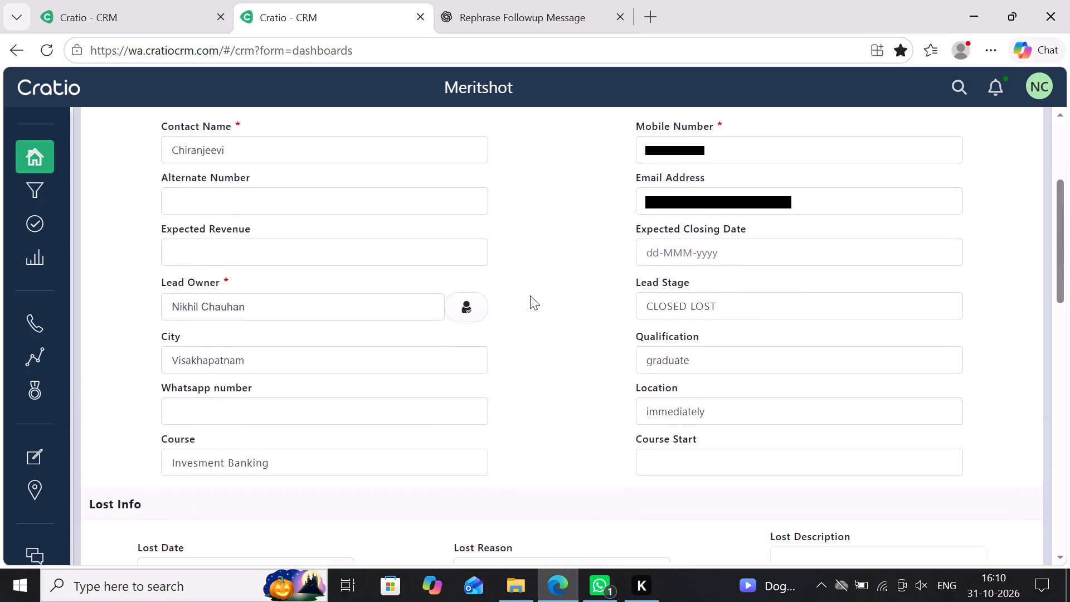
pyautogui.scroll(6, 530, 295)
pyautogui.click(557, 138)
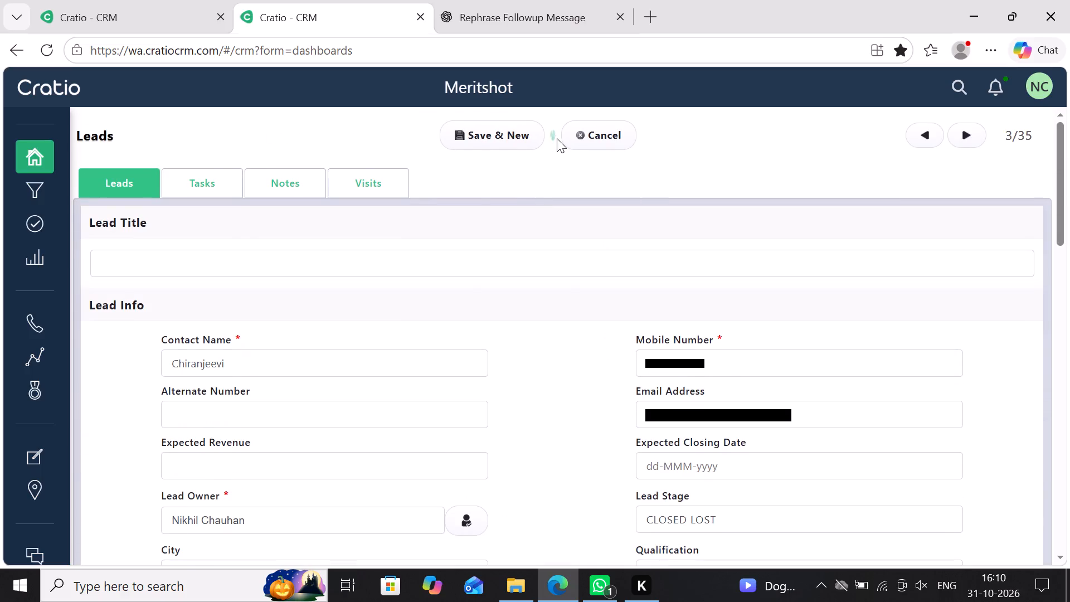
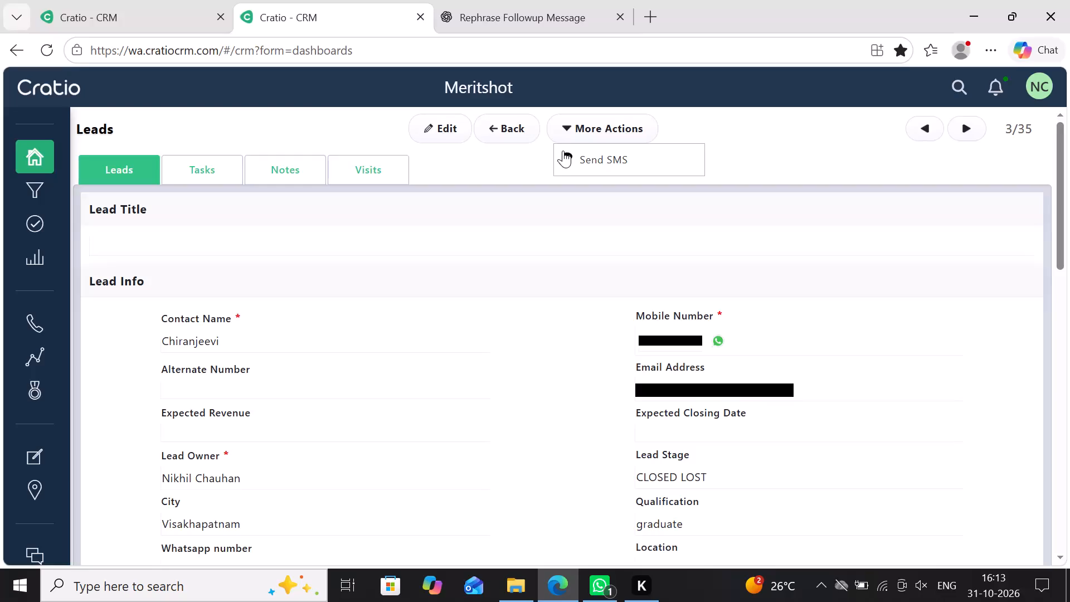
# Advance to the next lead, record 4 of 35, and open its details for editing.
pyautogui.click(969, 123)
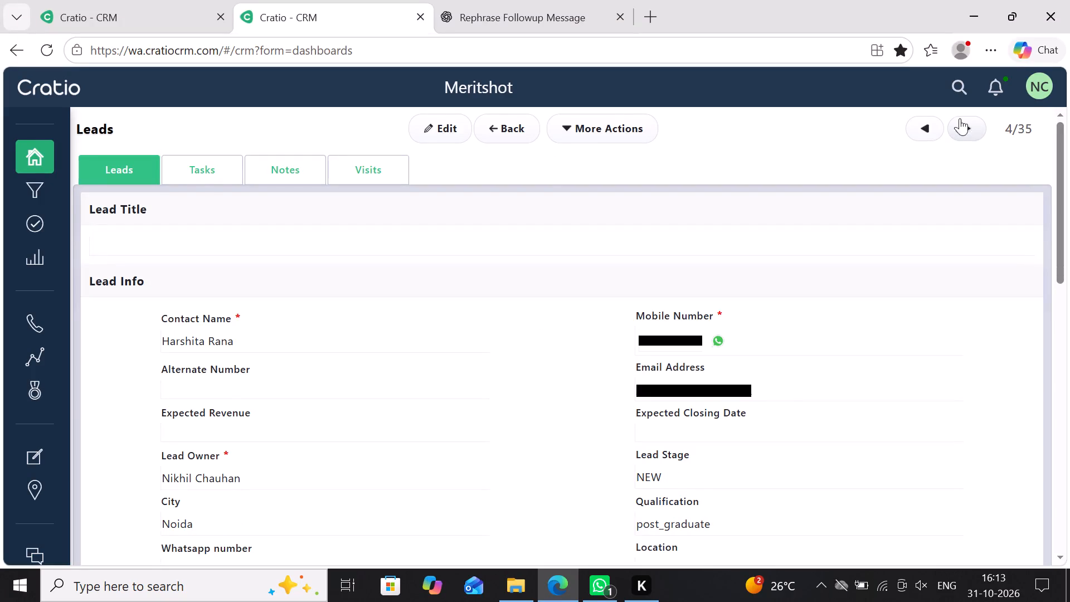
pyautogui.click(451, 133)
pyautogui.scroll(-9, 525, 305)
pyautogui.scroll(1, 525, 305)
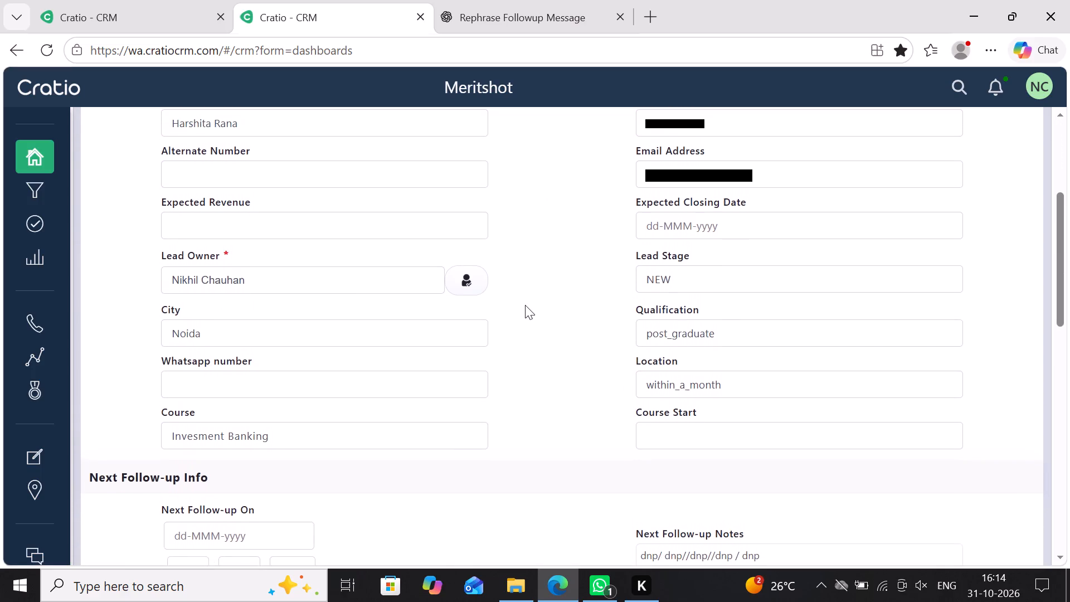
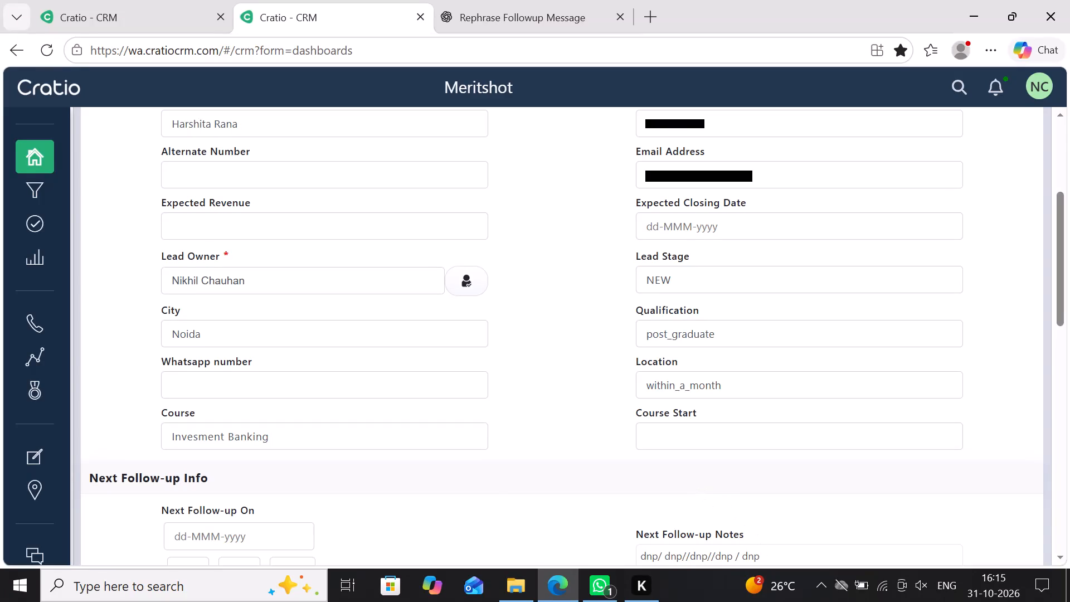
# Append "//dnp" to the lead's next follow-up notes, set its lead stage to DID NOT PICKED, and save the record.
pyautogui.click(767, 551)
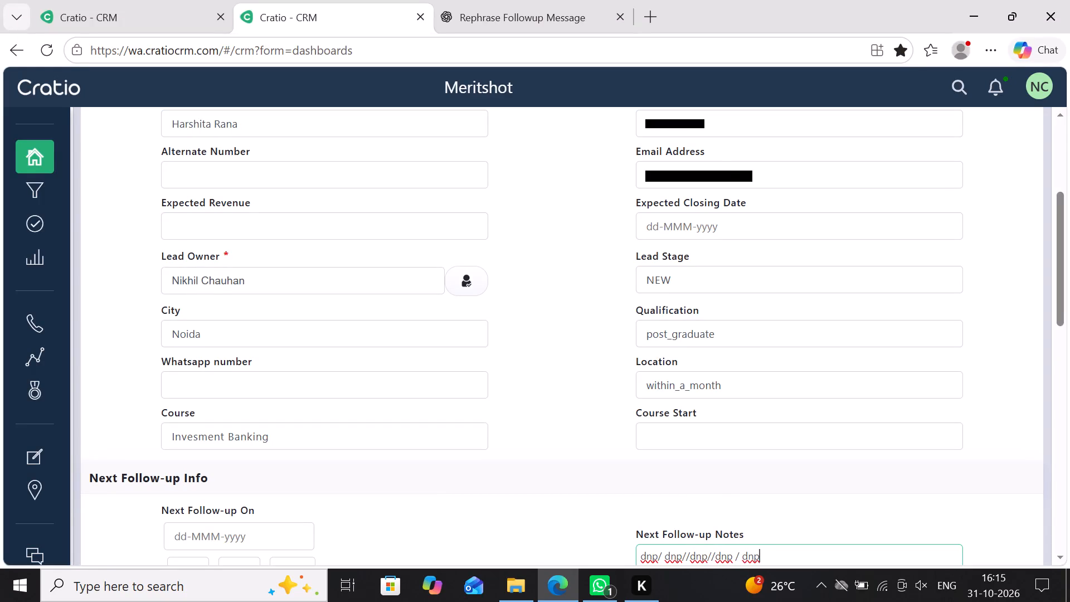
pyautogui.write('//dnp')
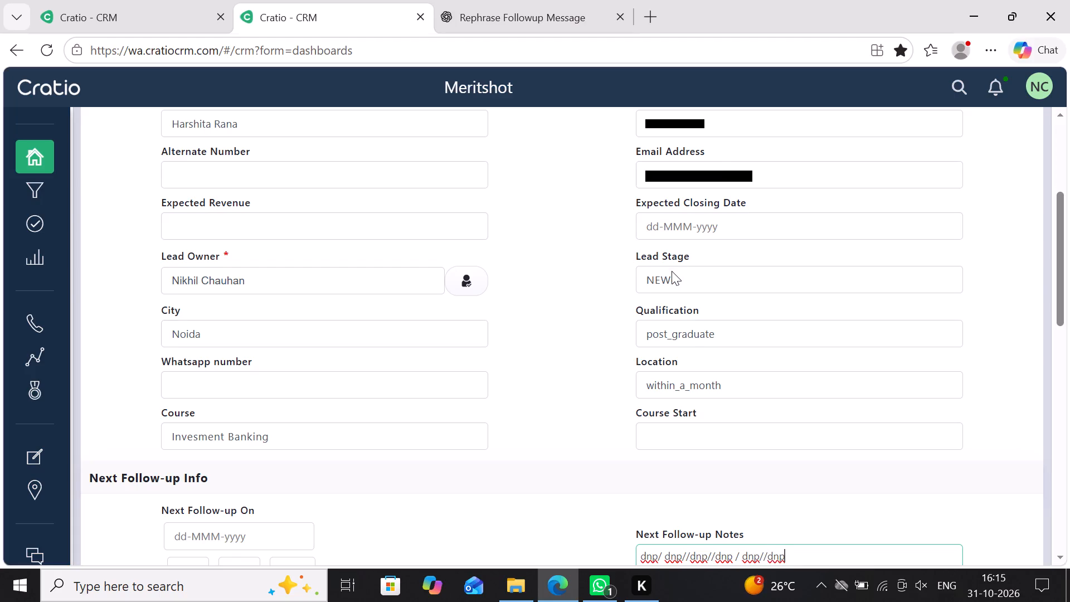
pyautogui.click(672, 271)
pyautogui.click(687, 391)
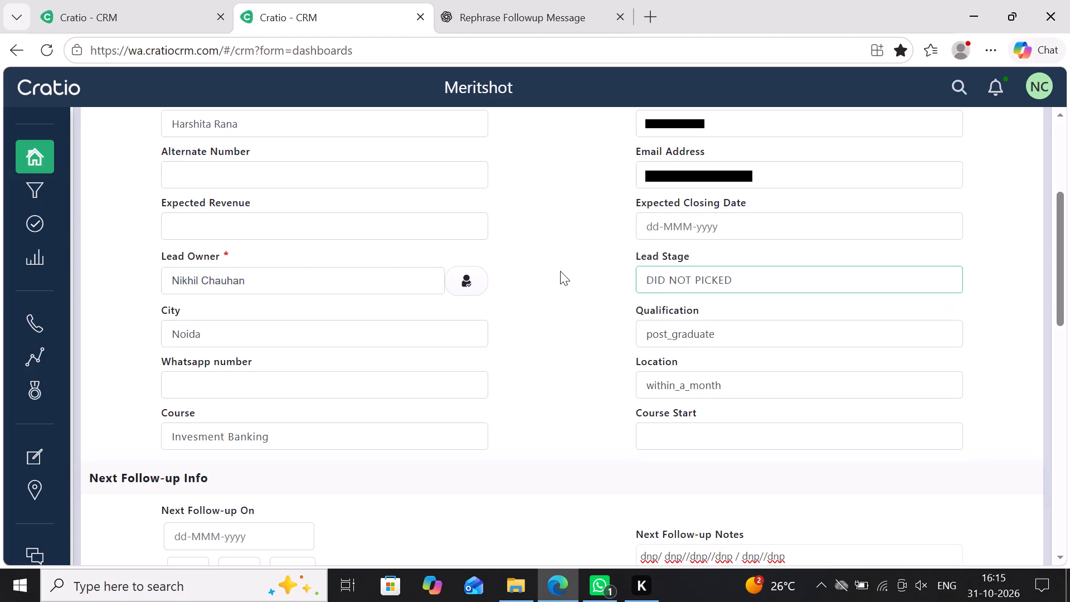
pyautogui.scroll(20, 560, 271)
pyautogui.scroll(20, 560, 271)
pyautogui.scroll(16, 560, 271)
pyautogui.click(537, 127)
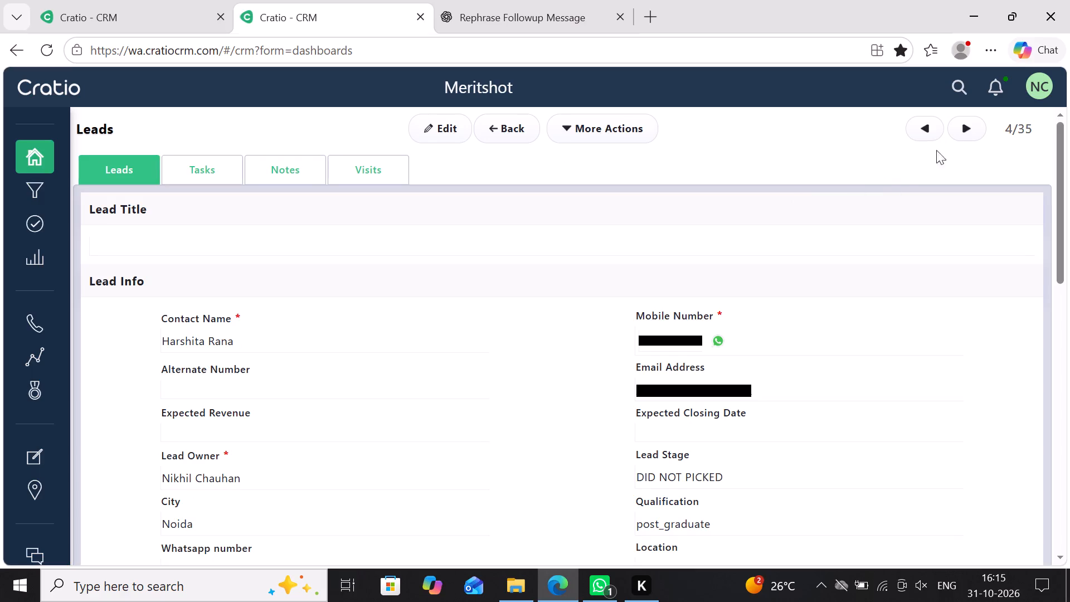
# Open the next lead, record 5 of 35, for editing and append "//" to its next follow-up notes.
pyautogui.click(970, 134)
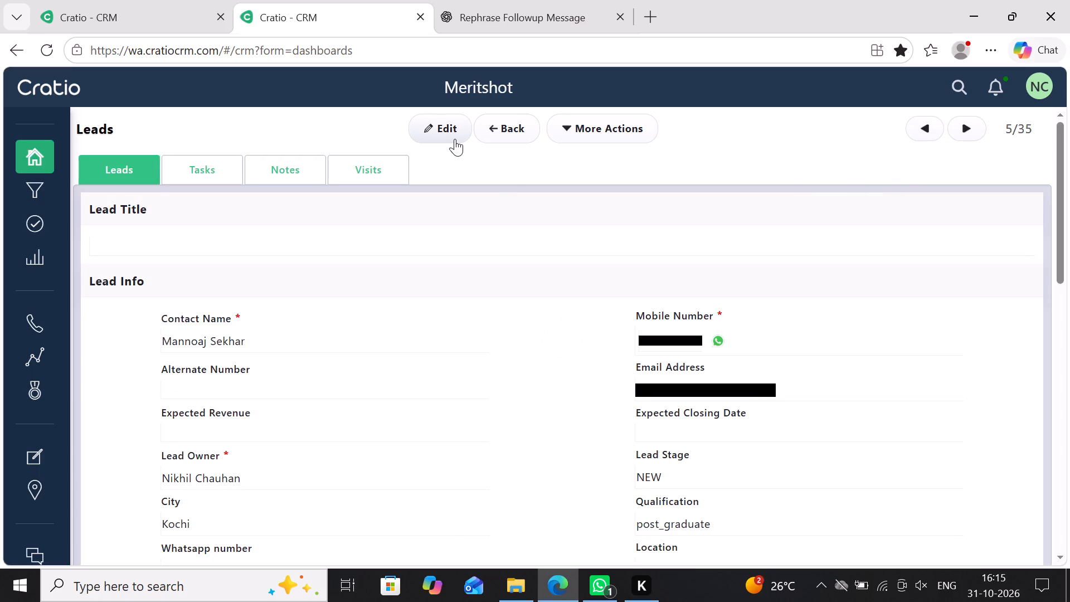
pyautogui.click(455, 139)
pyautogui.scroll(-6, 522, 349)
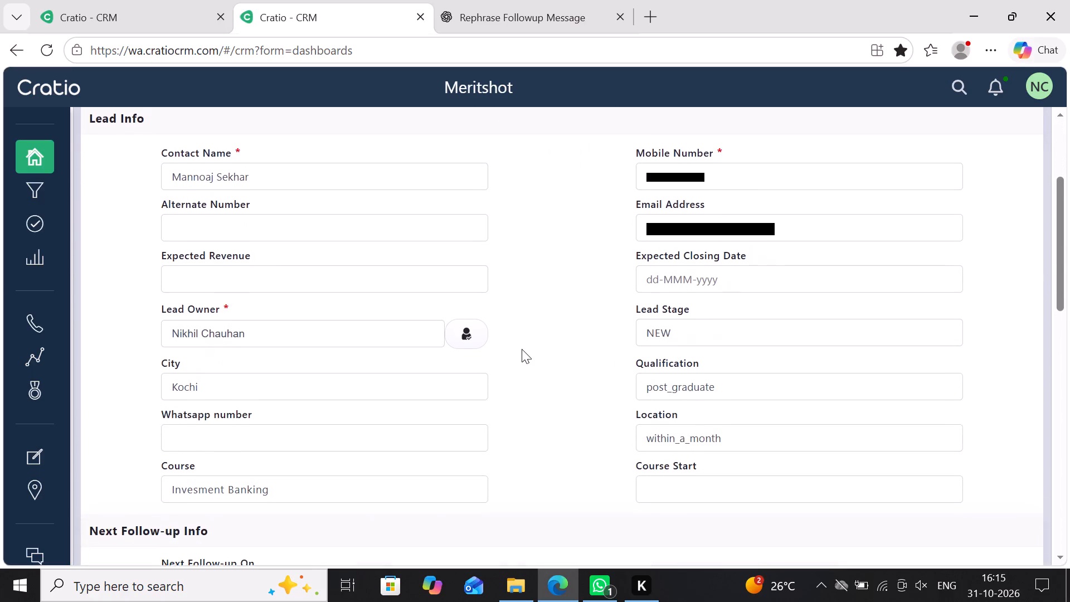
pyautogui.scroll(-3, 522, 349)
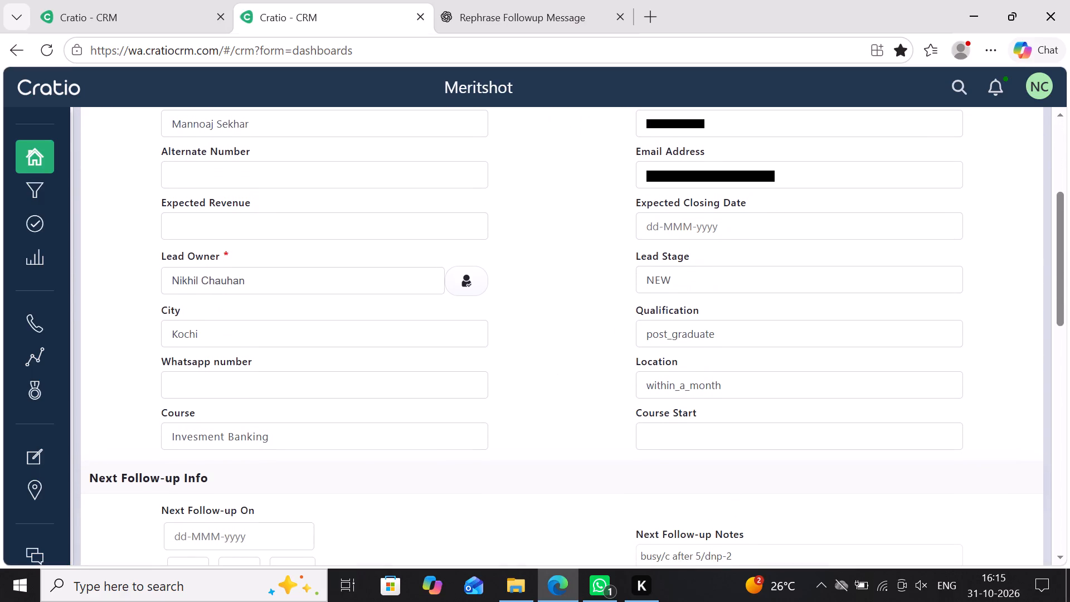
pyautogui.click(747, 547)
pyautogui.write('//')
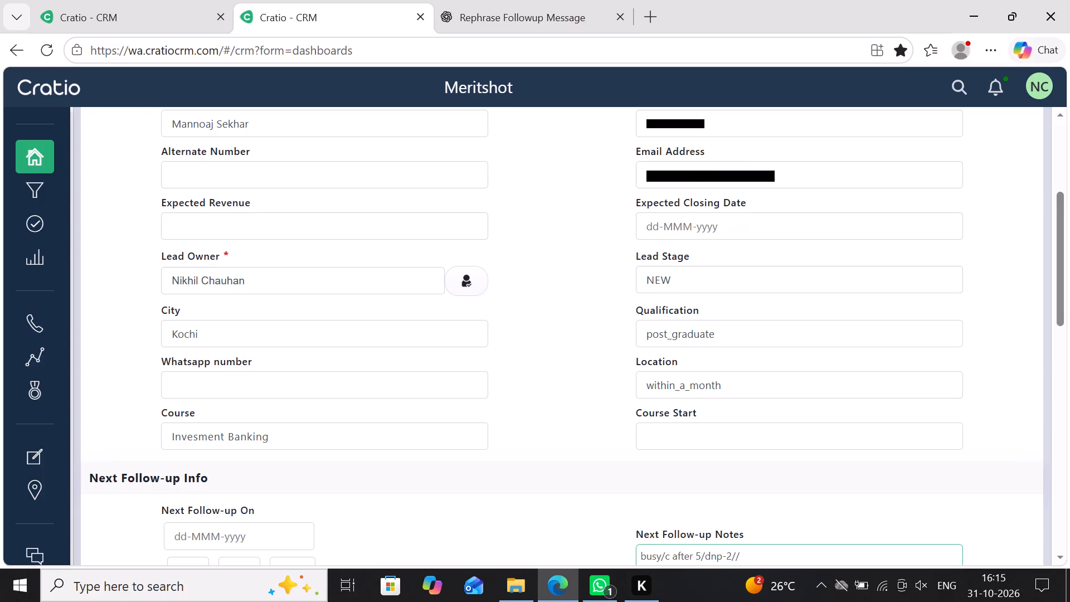
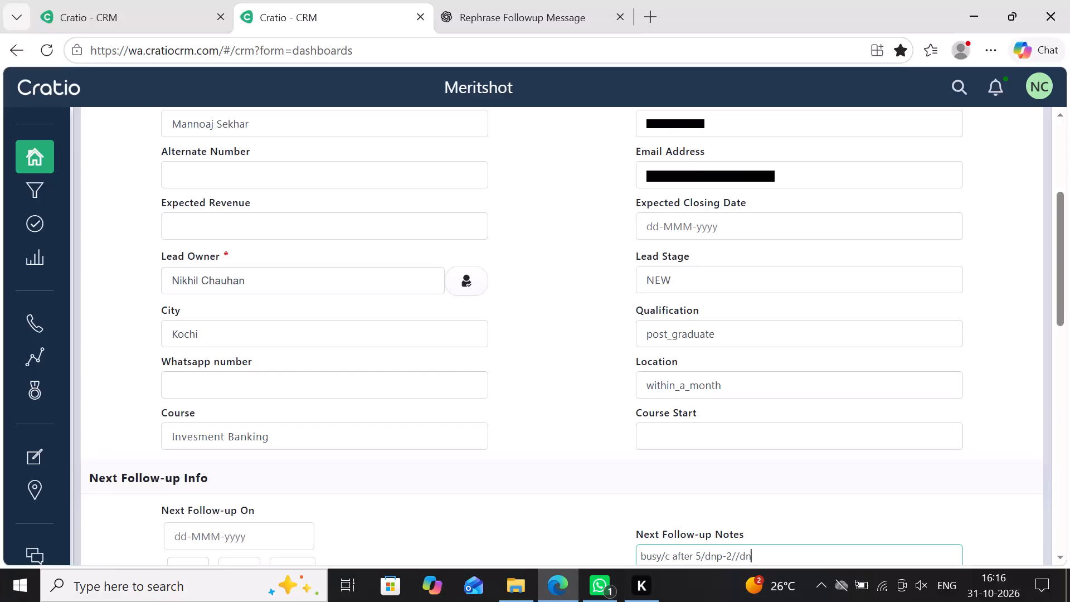
# Set the lead stage of record 5 to DID NOT PICKED and save the lead.
pyautogui.click(727, 278)
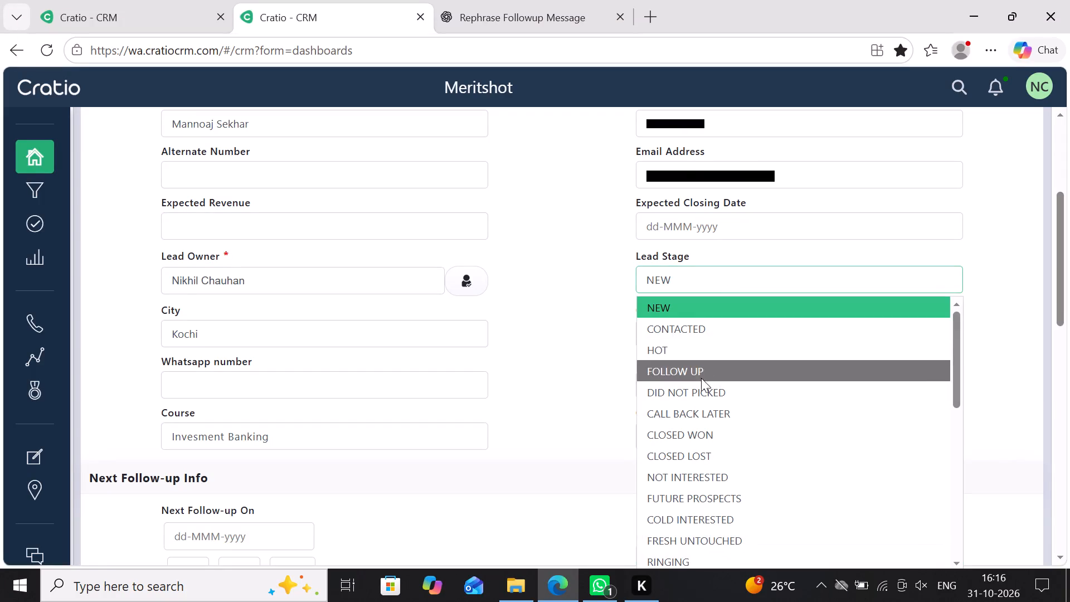
pyautogui.click(700, 382)
pyautogui.scroll(20, 572, 331)
pyautogui.scroll(20, 572, 331)
pyautogui.scroll(13, 572, 331)
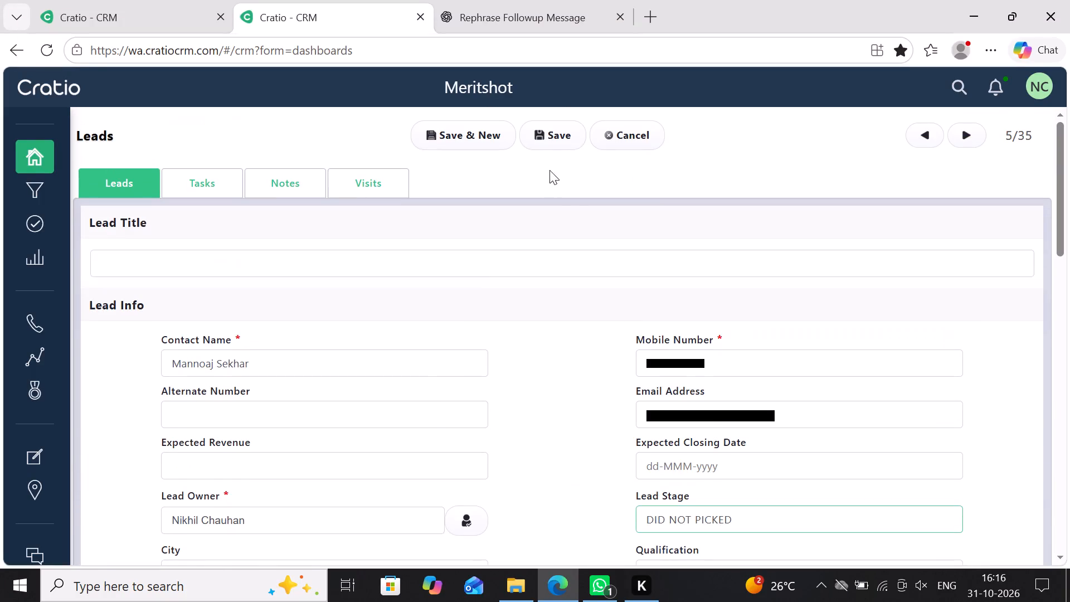
pyautogui.click(566, 127)
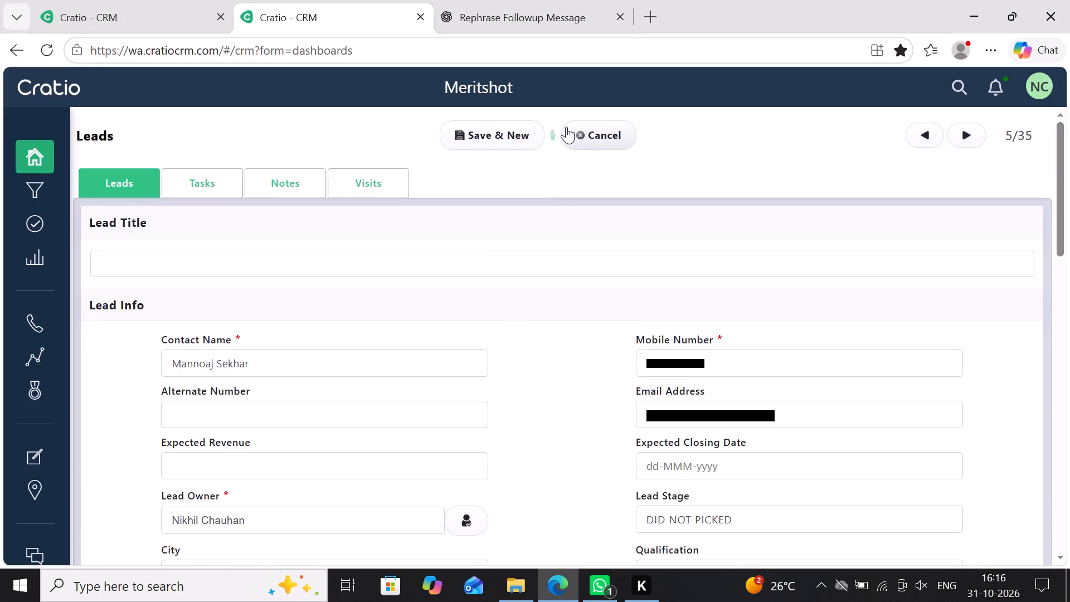
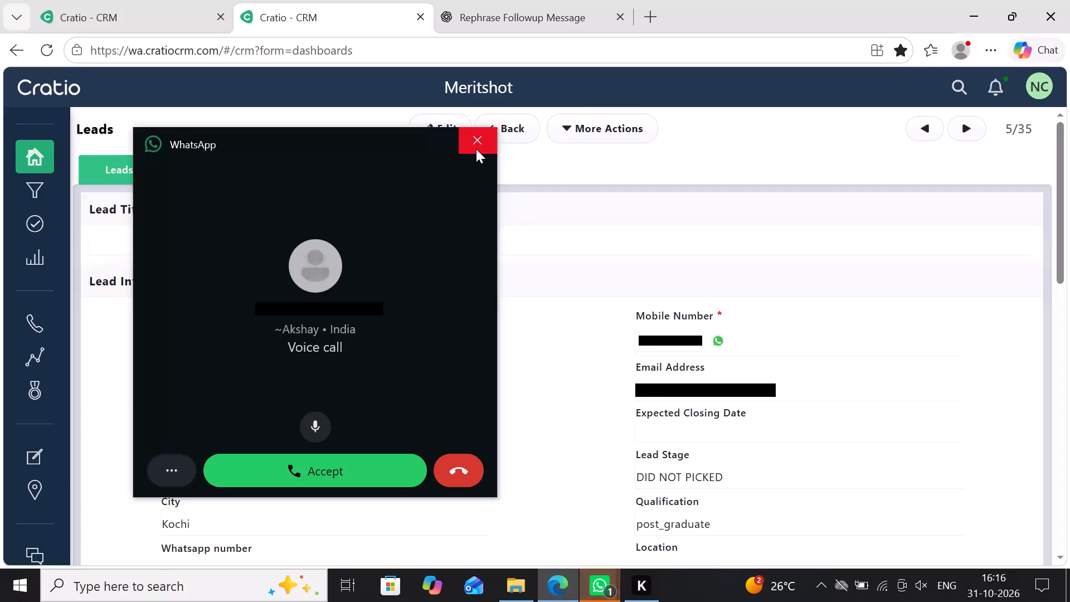
# Dismiss the incoming WhatsApp voice call window covering the lead record.
pyautogui.click(476, 149)
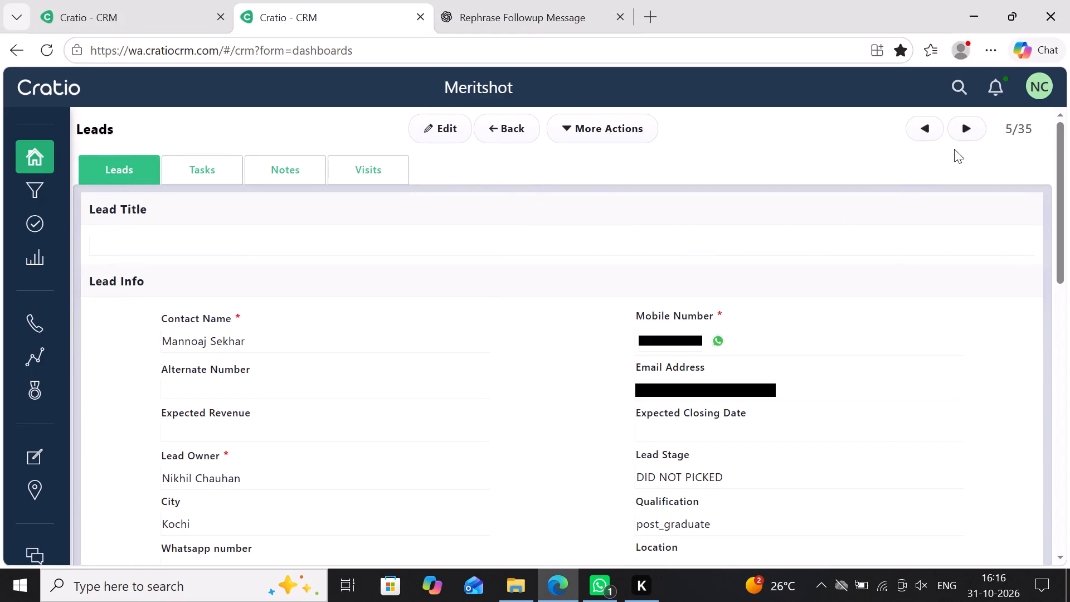
# Advance to the next lead, record 6 of 35, and look through its lead info.
pyautogui.click(967, 134)
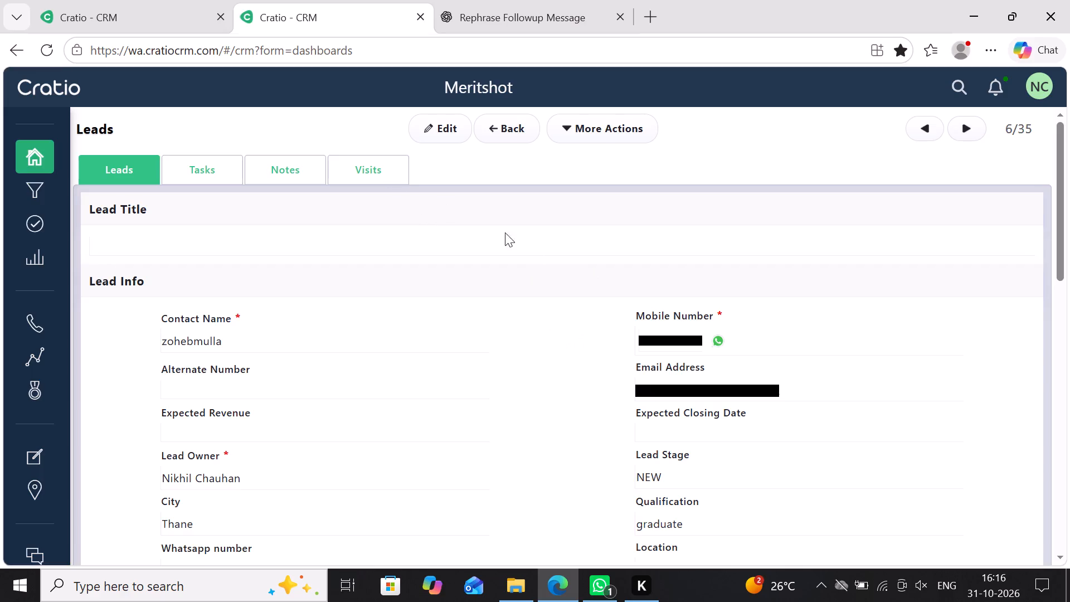
pyautogui.scroll(-2, 556, 253)
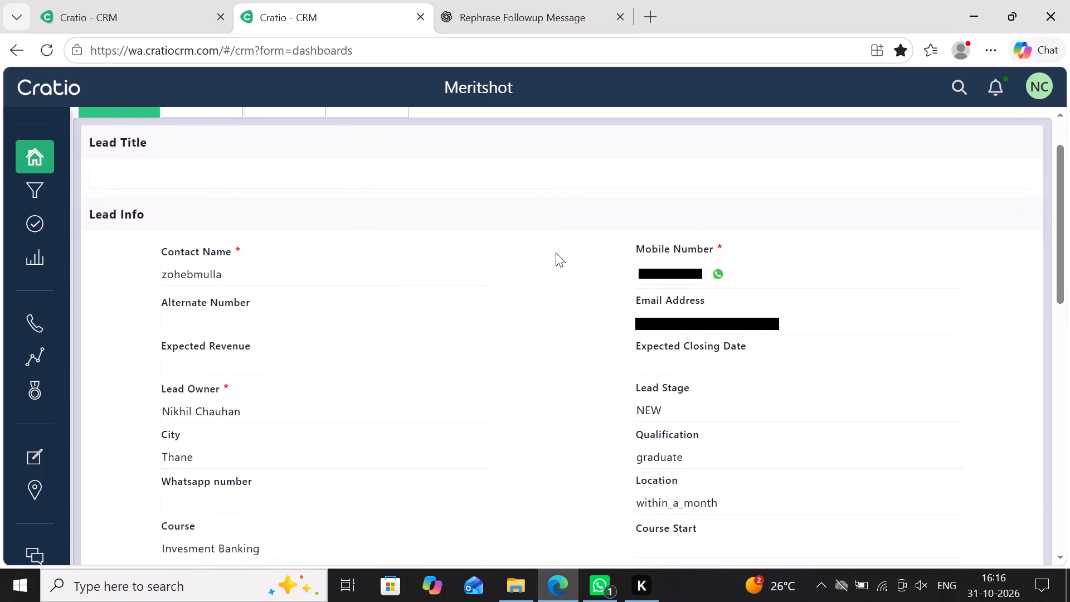
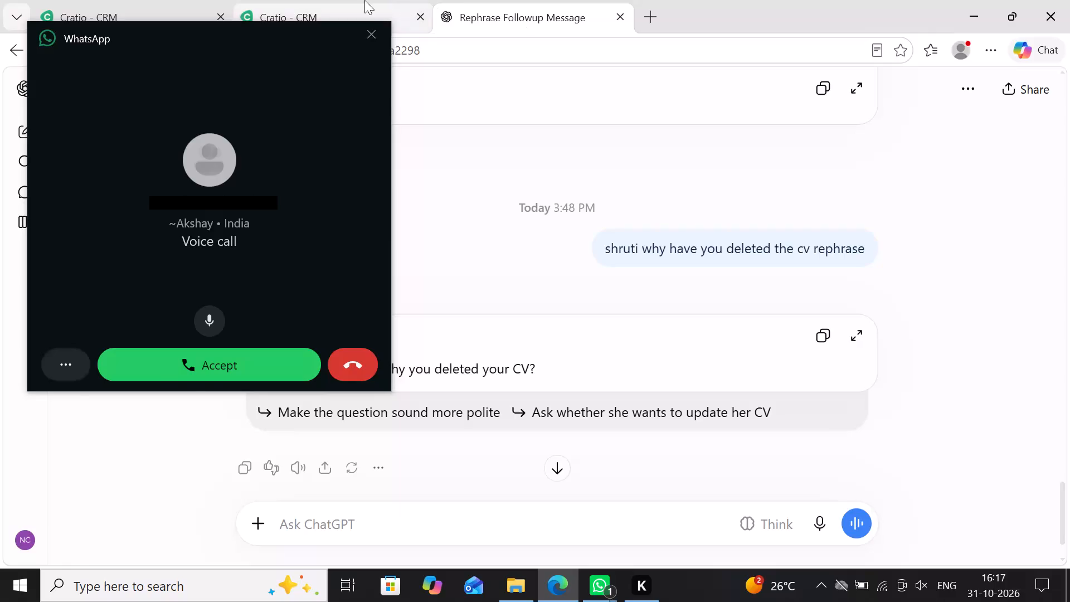
# Switch back to the CRM lead and open record 6 of 35 for editing.
pyautogui.click(364, 0)
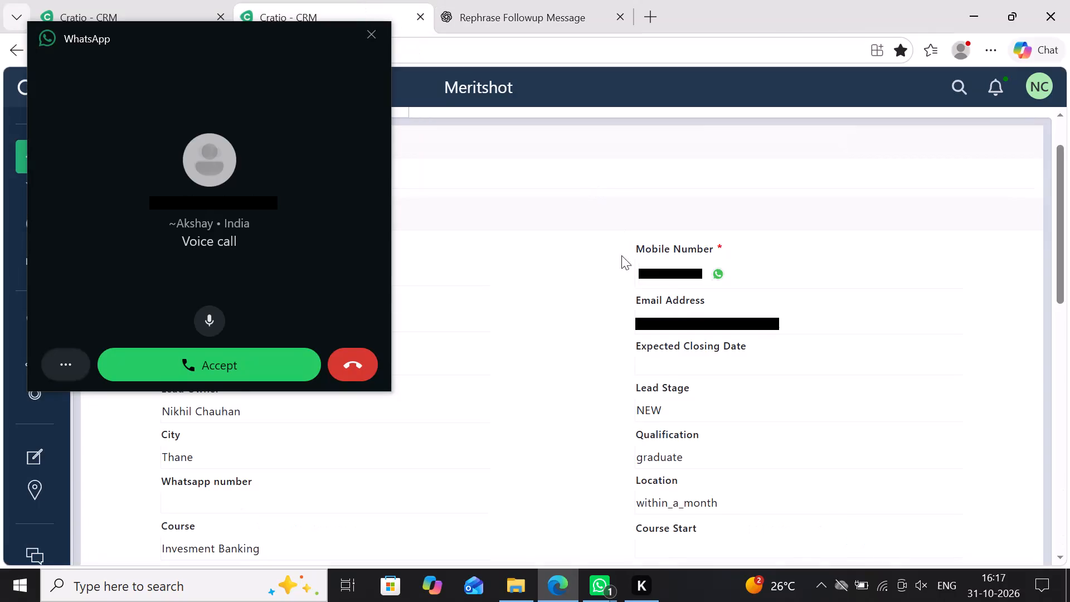
pyautogui.scroll(-2, 600, 433)
pyautogui.scroll(2, 600, 433)
pyautogui.scroll(20, 571, 178)
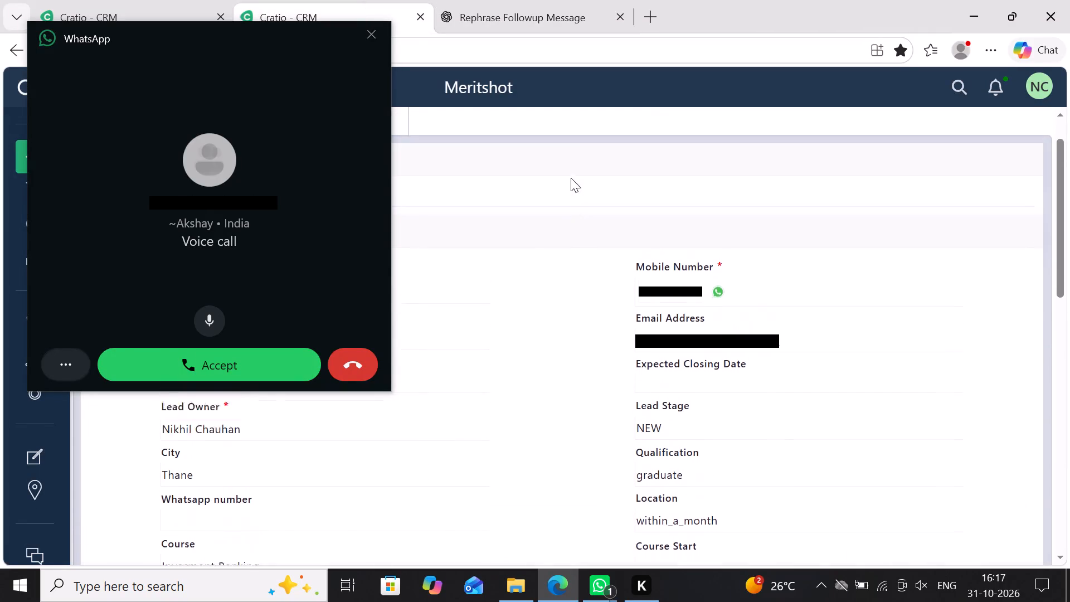
pyautogui.scroll(20, 571, 178)
pyautogui.scroll(10, 571, 178)
pyautogui.click(435, 127)
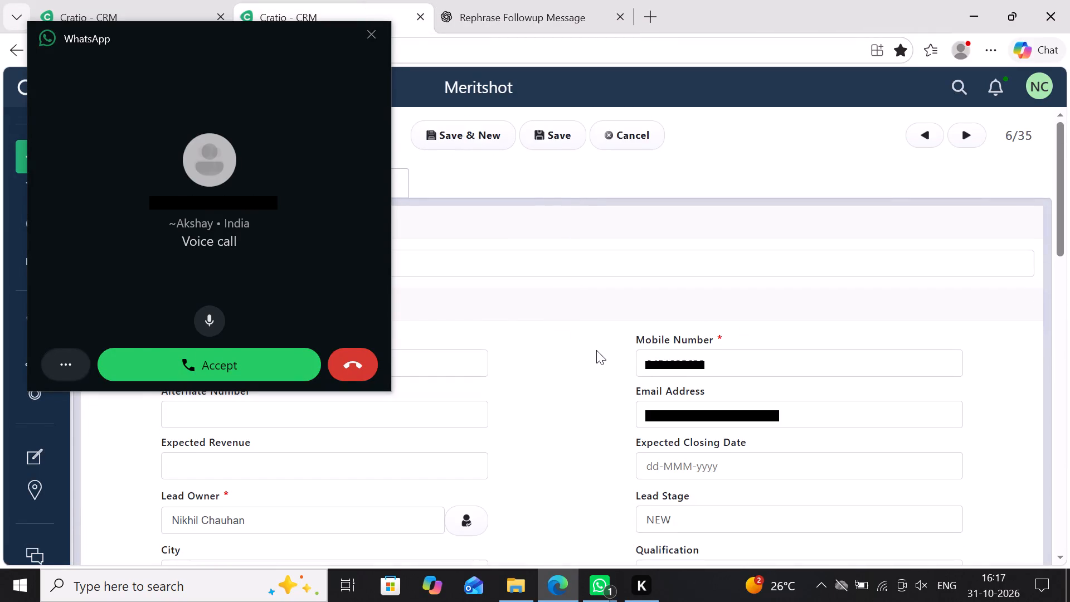
# Append "//" to the end of lead 6's next follow-up notes.
pyautogui.scroll(-9, 597, 347)
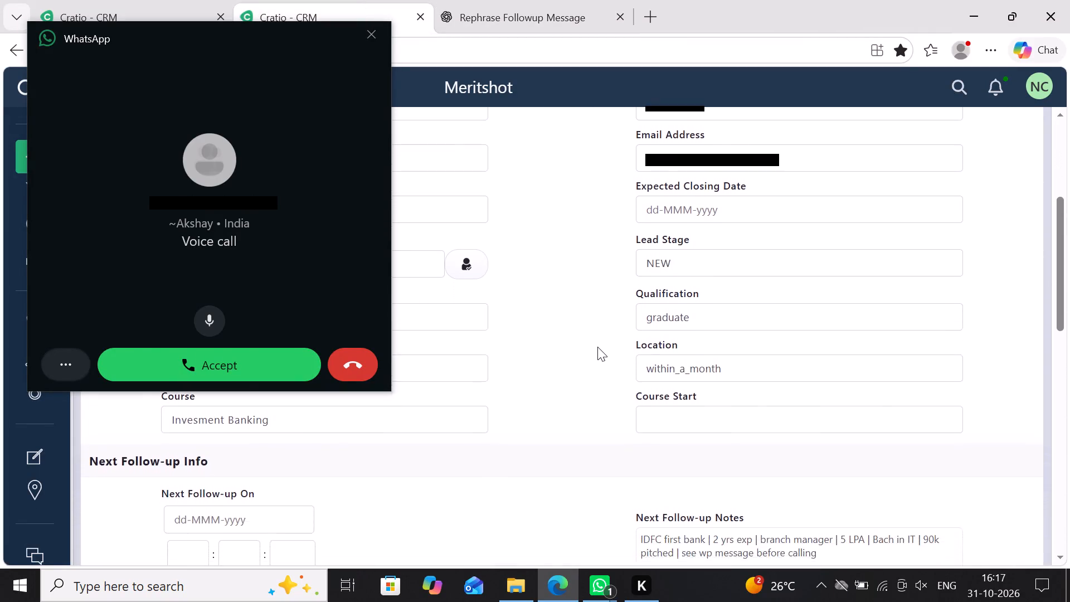
pyautogui.scroll(1, 597, 347)
pyautogui.scroll(-1, 597, 347)
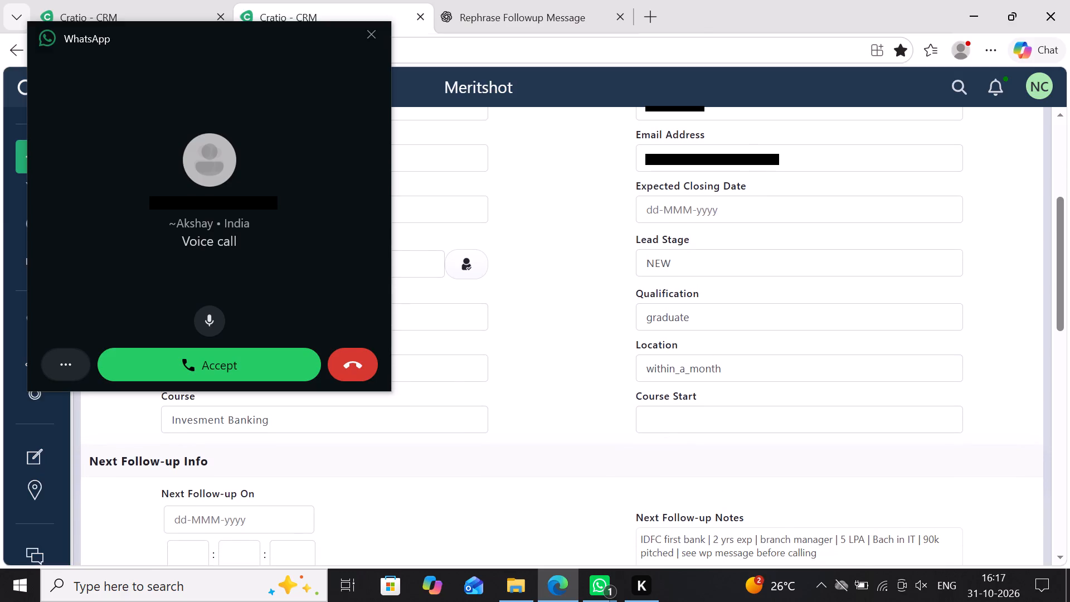
pyautogui.click(841, 556)
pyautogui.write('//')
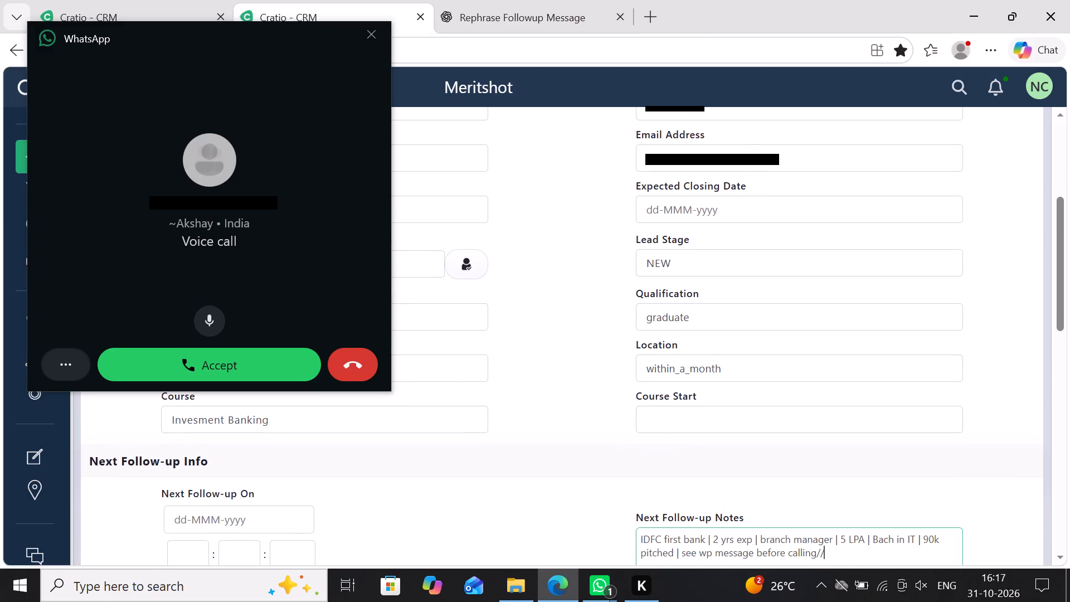
pyautogui.scroll(1, 841, 556)
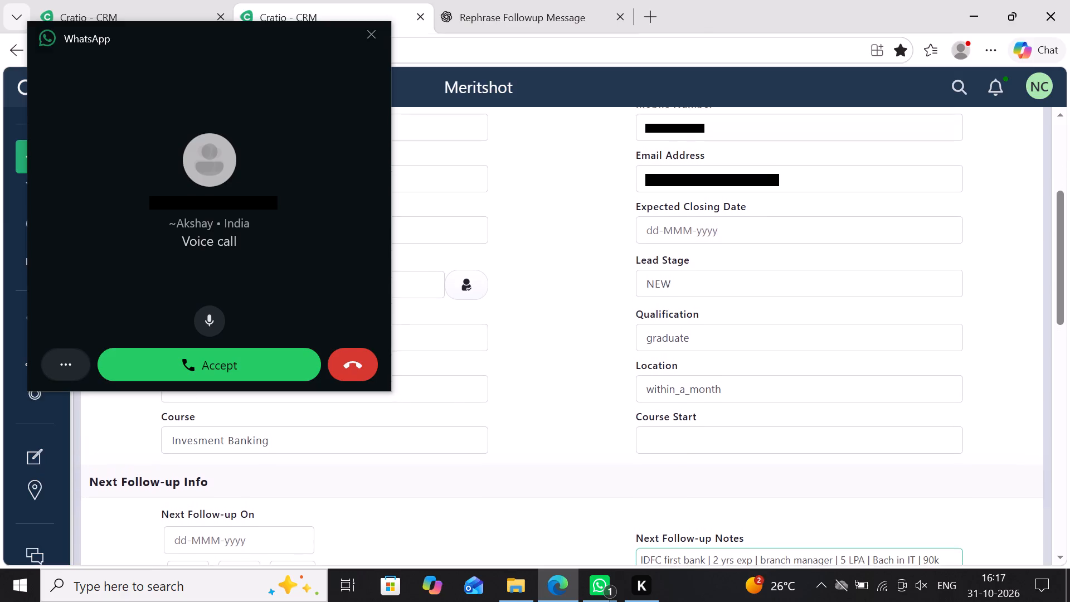
pyautogui.scroll(-1, 841, 556)
pyautogui.scroll(2, 841, 556)
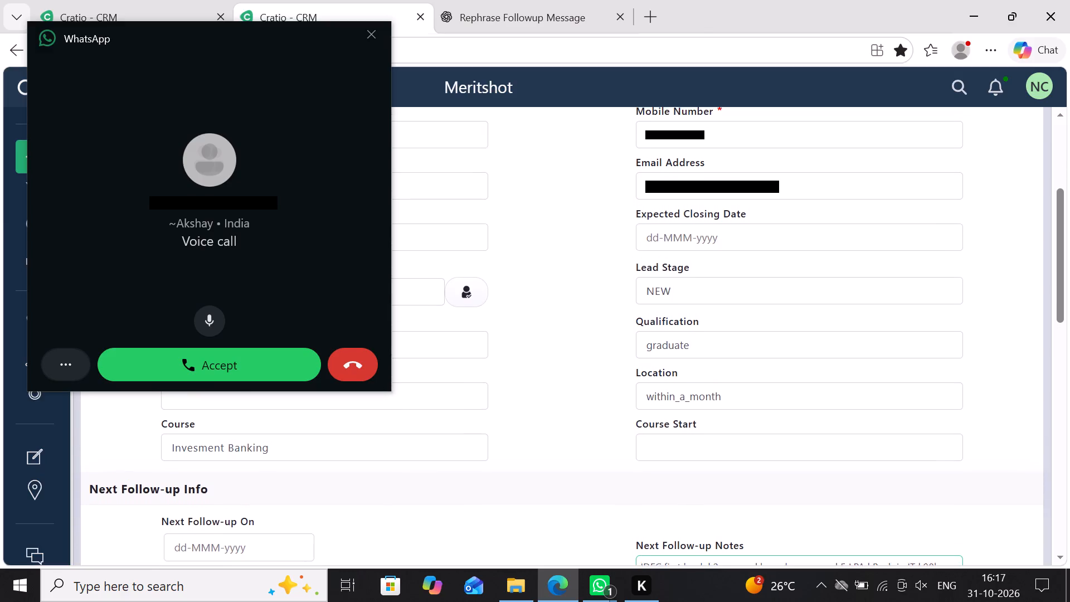
pyautogui.scroll(-1, 841, 556)
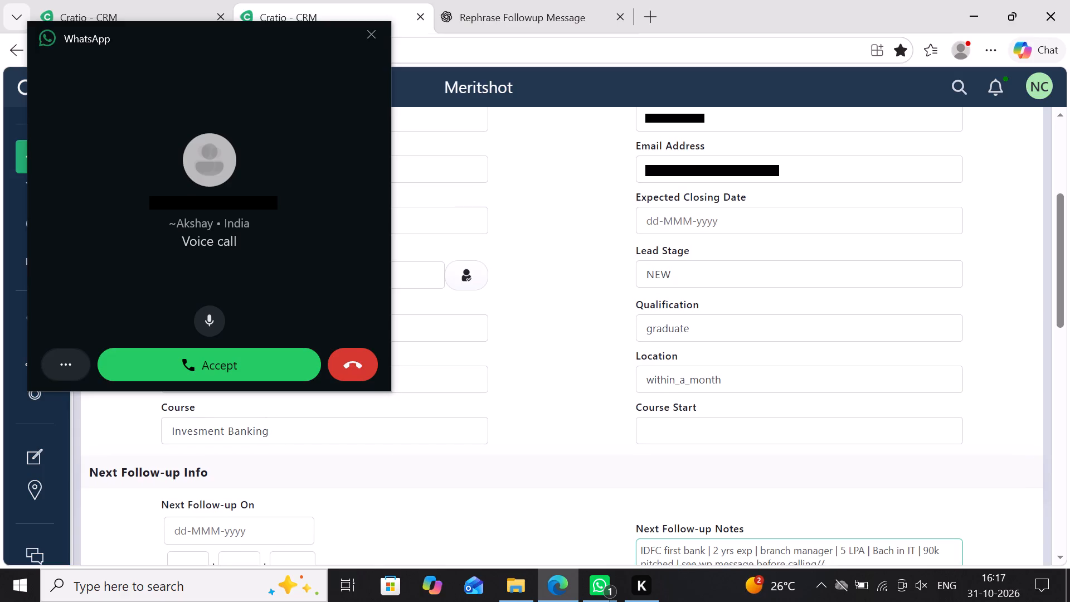
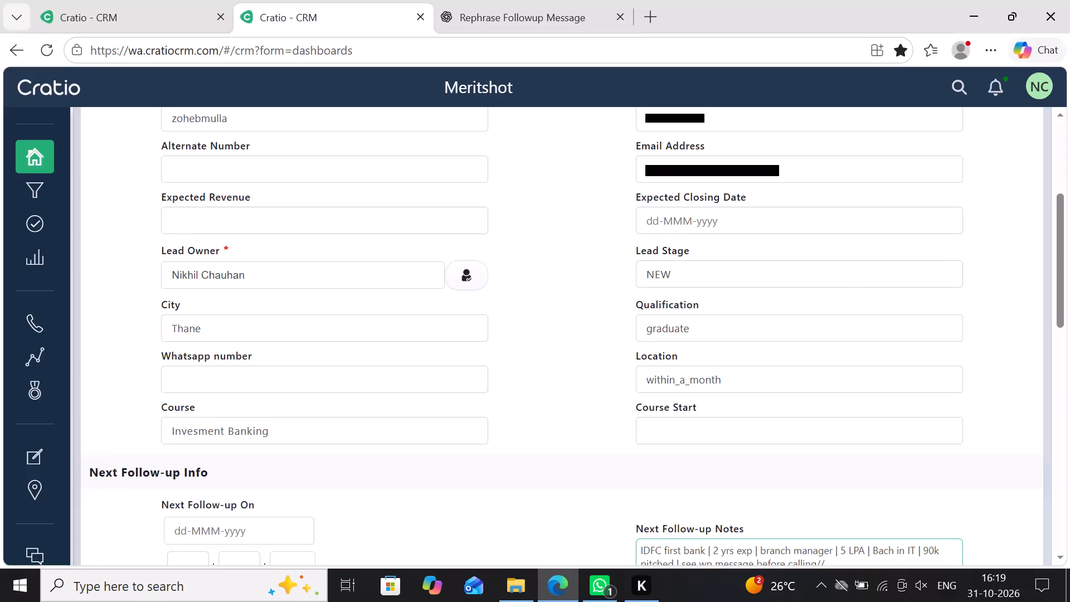
# Copy the lead's phone number from the open record.
pyautogui.doubleClick(684, 117)
pyautogui.hotkey('ctrl', 'c')
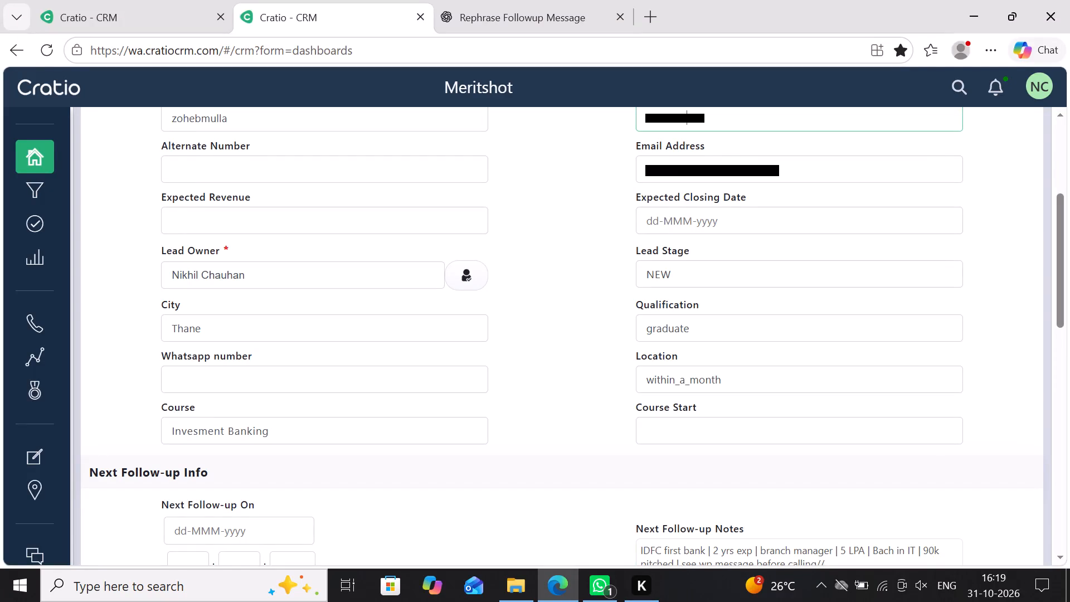
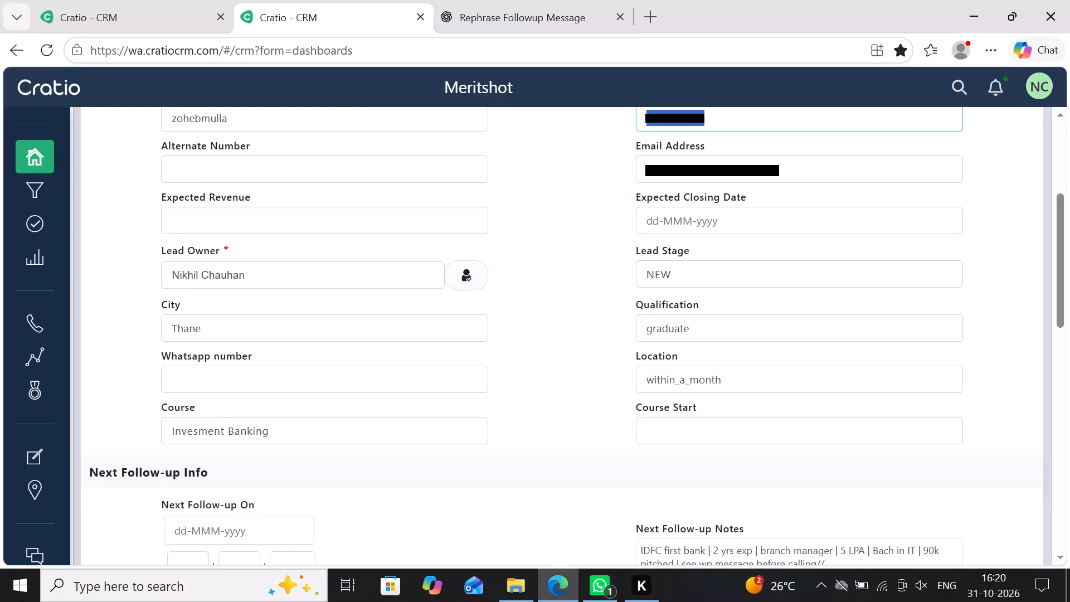
# Copy the lead's name from the open record.
pyautogui.doubleClick(182, 116)
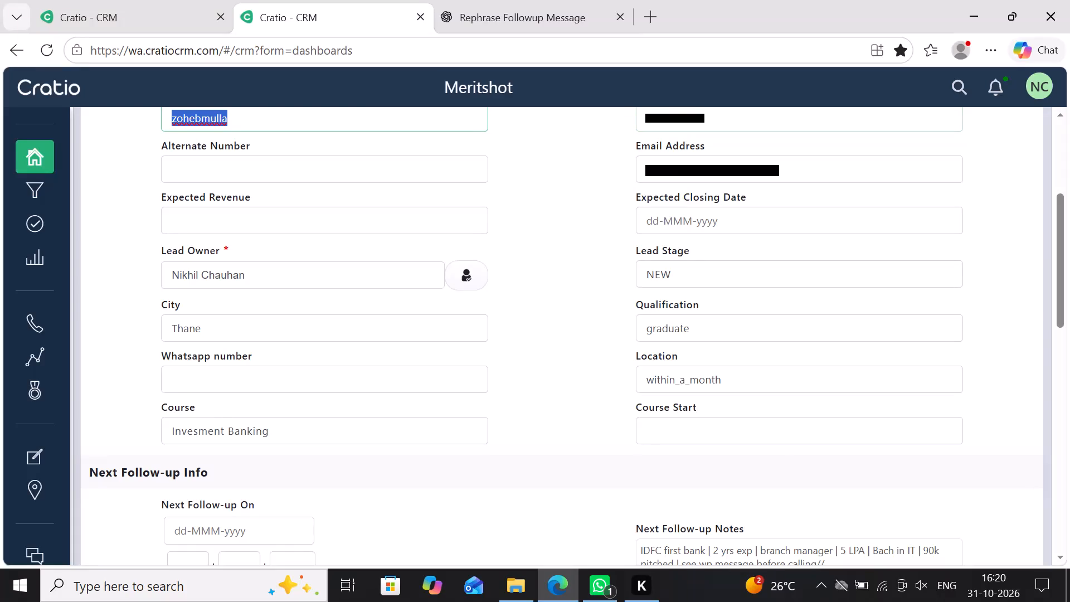
pyautogui.hotkey('ctrl', 'c')
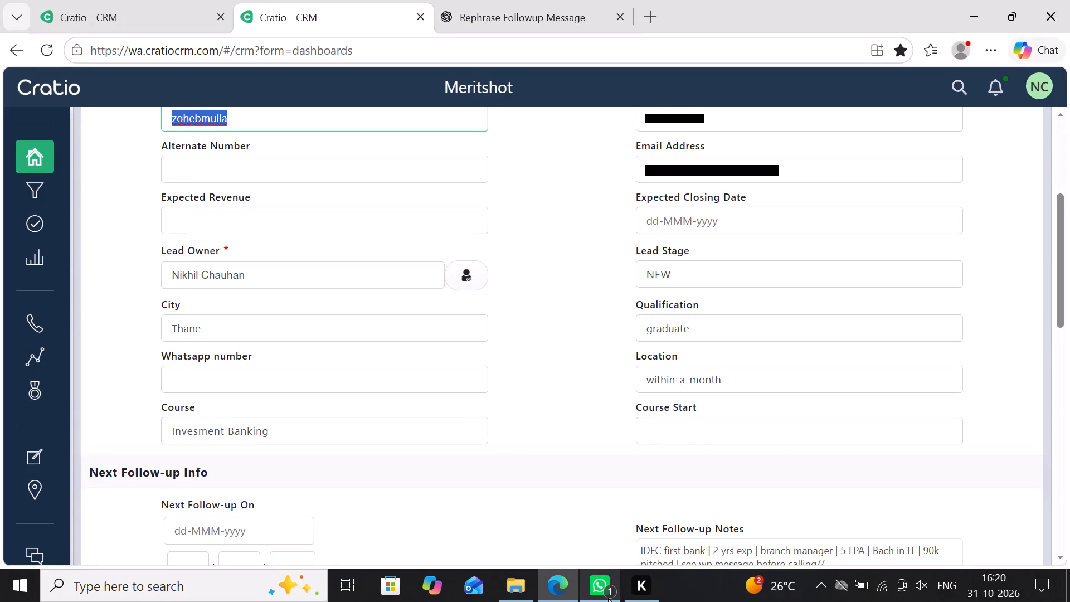
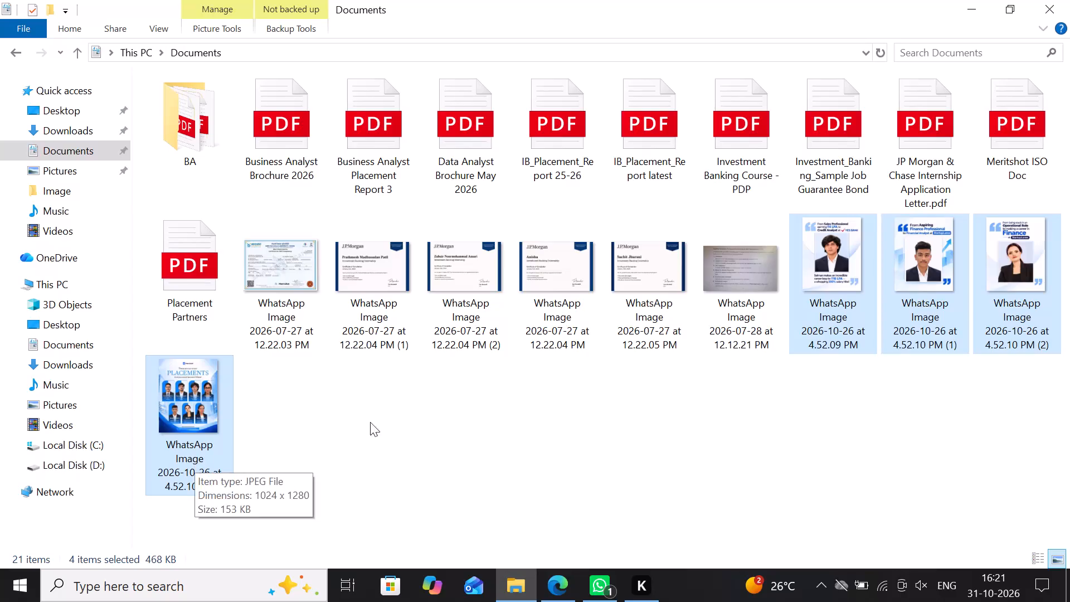
# Preview the 2026-10-26 success-story images in Documents, starting from the 4.52.09 PM one, and close the viewer.
pyautogui.doubleClick(856, 310)
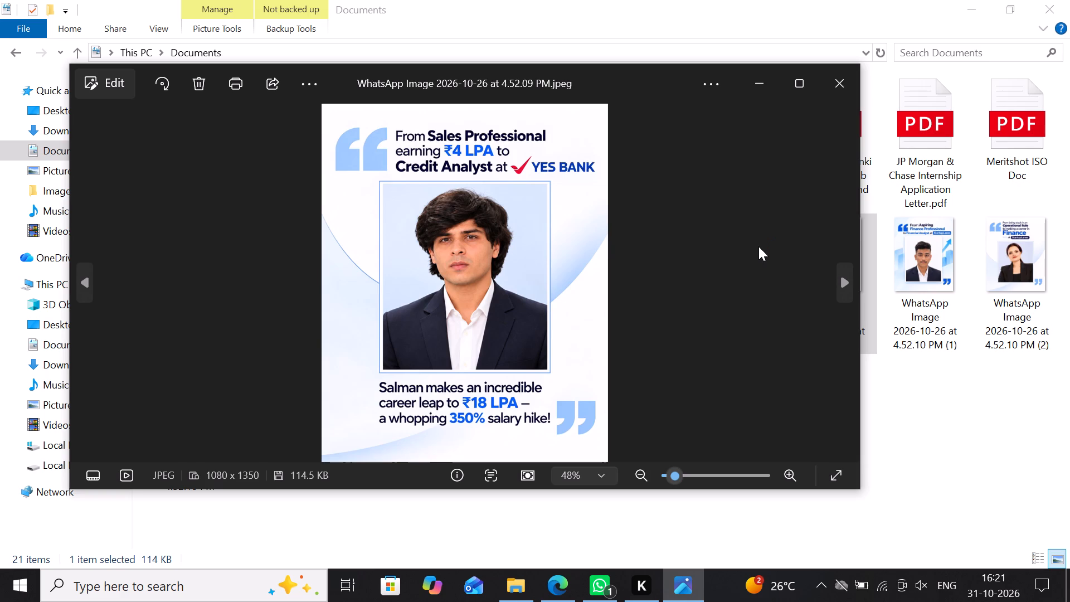
pyautogui.press('Right')
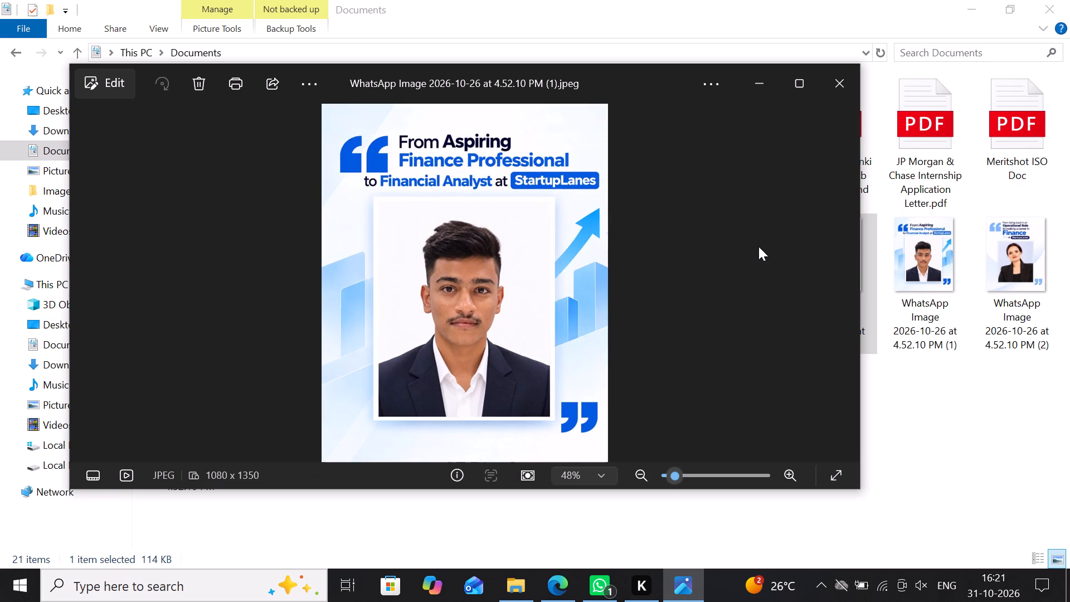
pyautogui.press('Right')
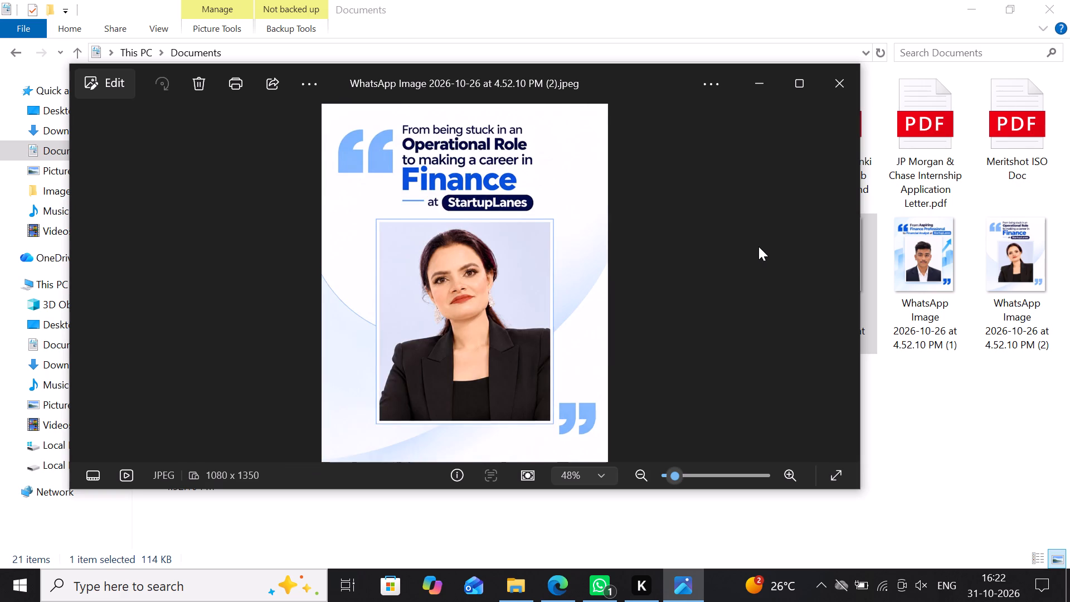
pyautogui.press('Right')
pyautogui.press('Left')
pyautogui.press('Left')
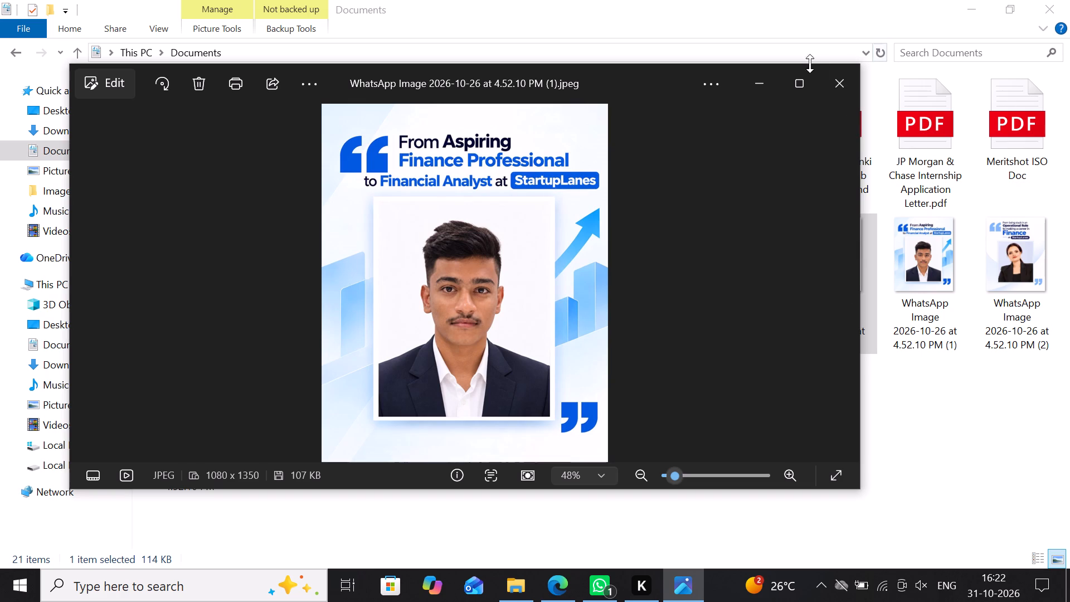
pyautogui.click(833, 85)
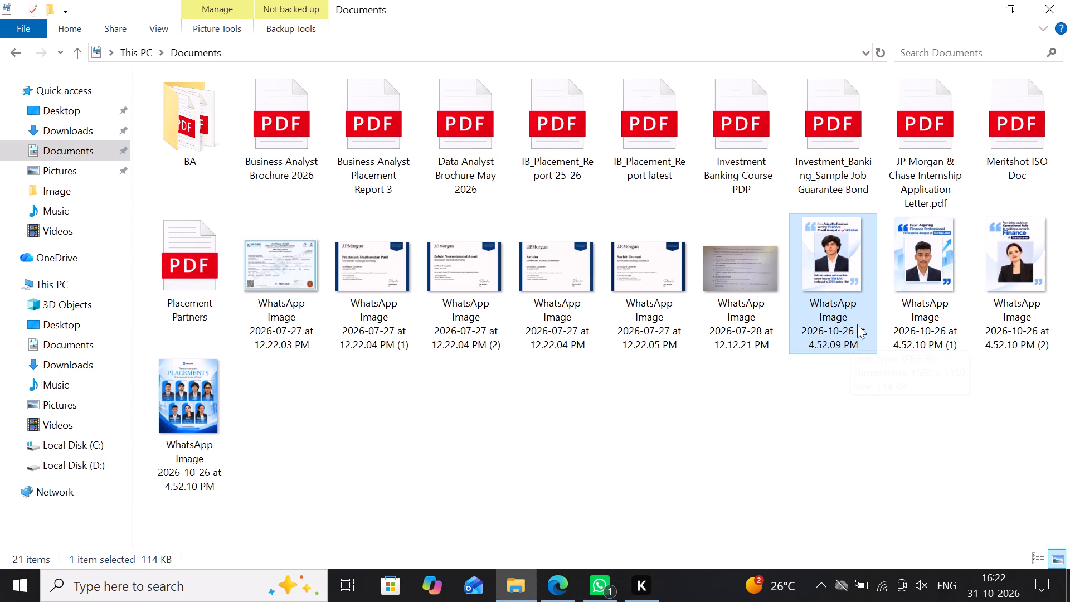
# Copy three WhatsApp images dated 2026-10-26 together from Documents: 4.52.09 PM, 4.52.10 PM (1) and the Placements poster 4.52.10 PM.
pyautogui.keyDown('ctrl'); pyautogui.click(838, 310); pyautogui.keyUp('ctrl')
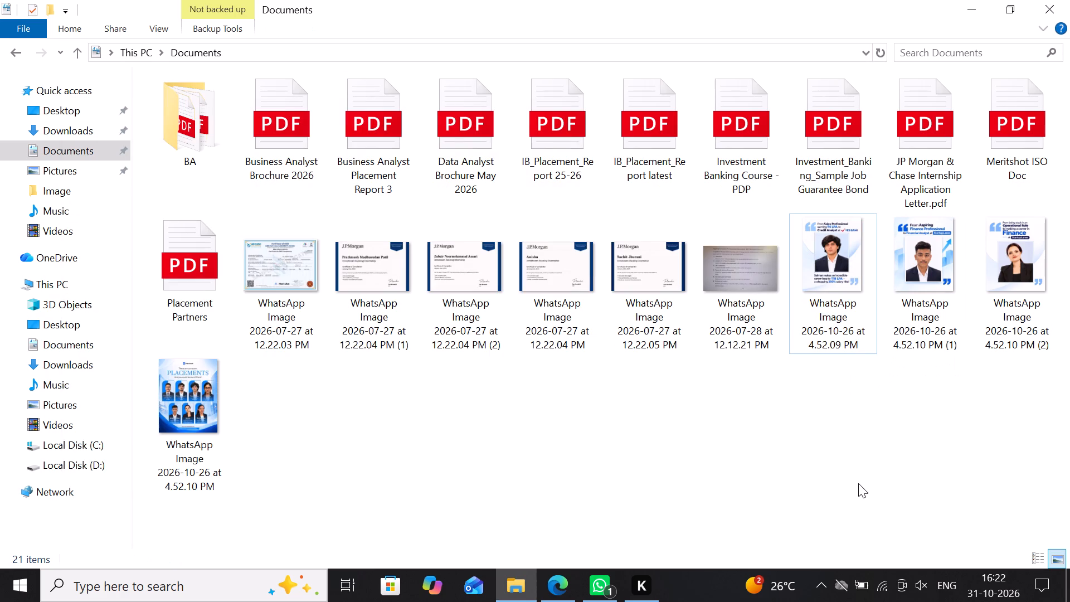
pyautogui.click(858, 483)
pyautogui.click(825, 310)
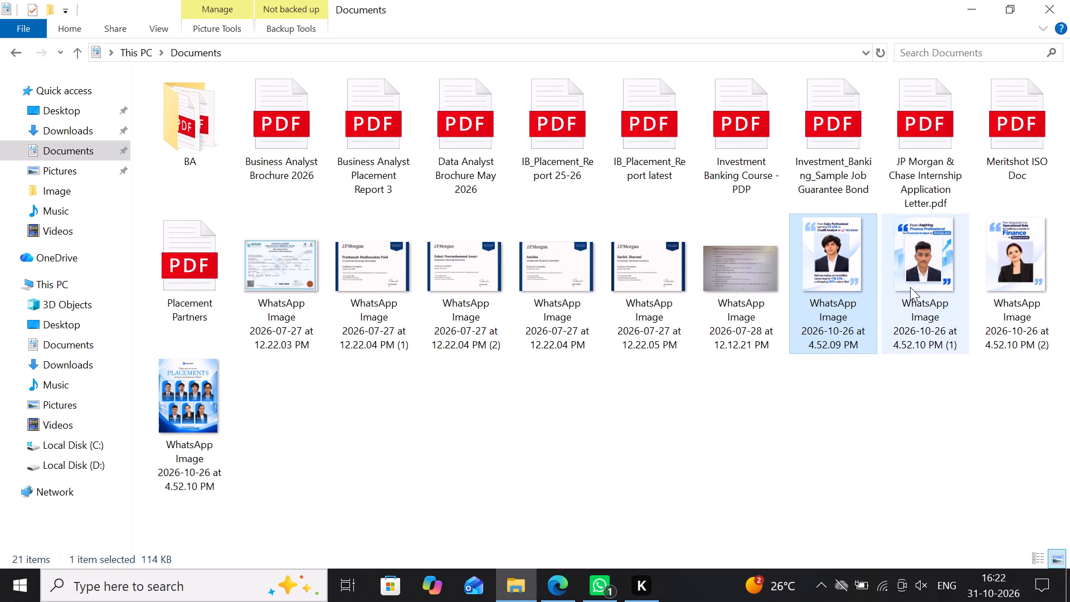
pyautogui.keyDown('ctrl'); pyautogui.click(910, 287); pyautogui.keyUp('ctrl')
pyautogui.keyDown('ctrl'); pyautogui.click(188, 426); pyautogui.keyUp('ctrl')
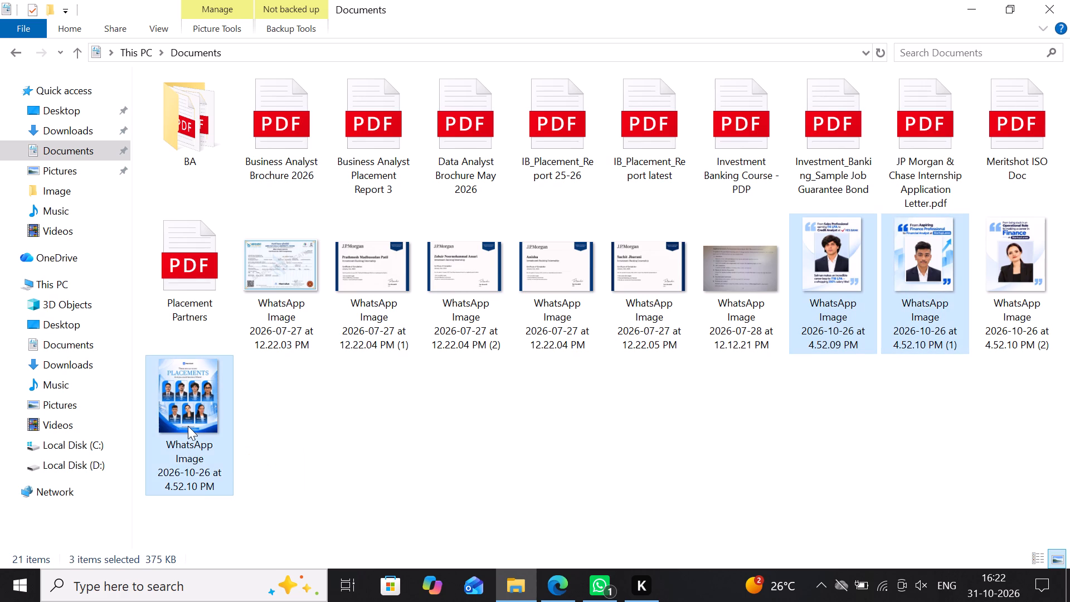
pyautogui.hotkey('ctrl', 'c')
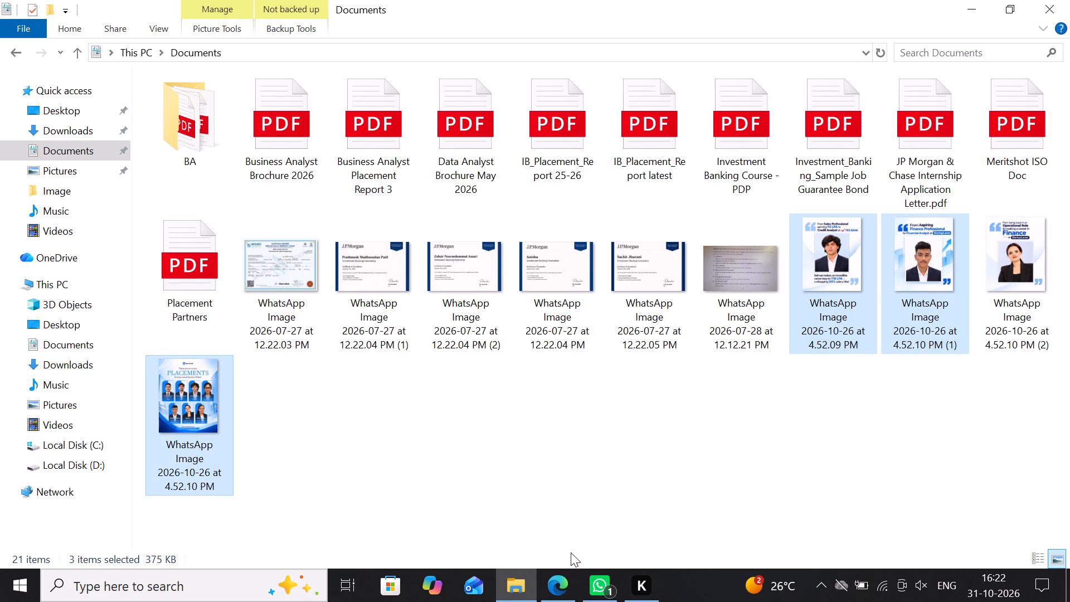
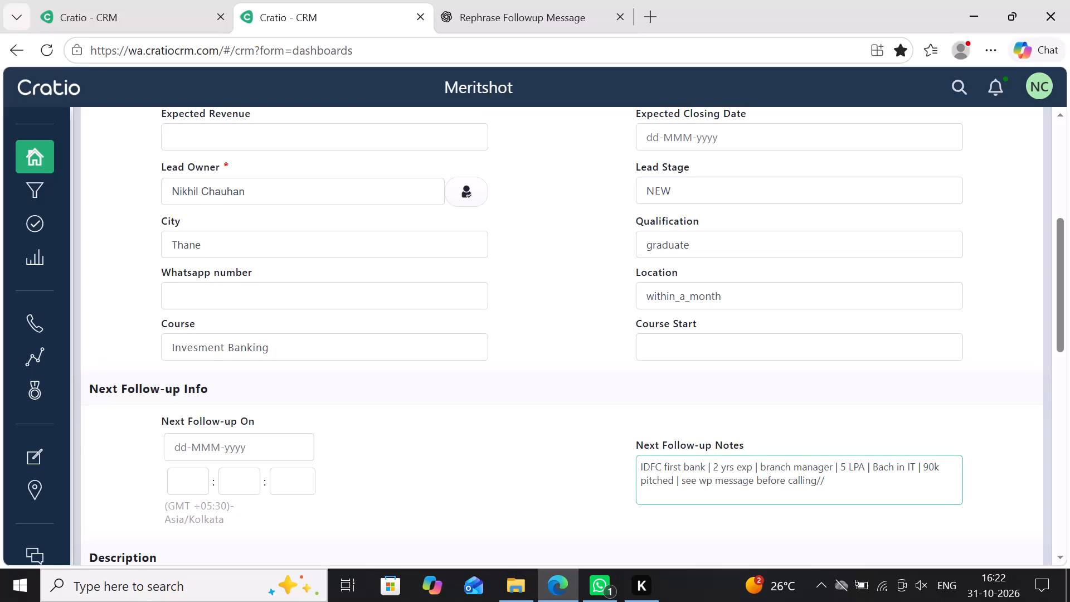
# Add "Have trust issue asking for latest placement linkedin id" to the end of the lead's next follow-up notes.
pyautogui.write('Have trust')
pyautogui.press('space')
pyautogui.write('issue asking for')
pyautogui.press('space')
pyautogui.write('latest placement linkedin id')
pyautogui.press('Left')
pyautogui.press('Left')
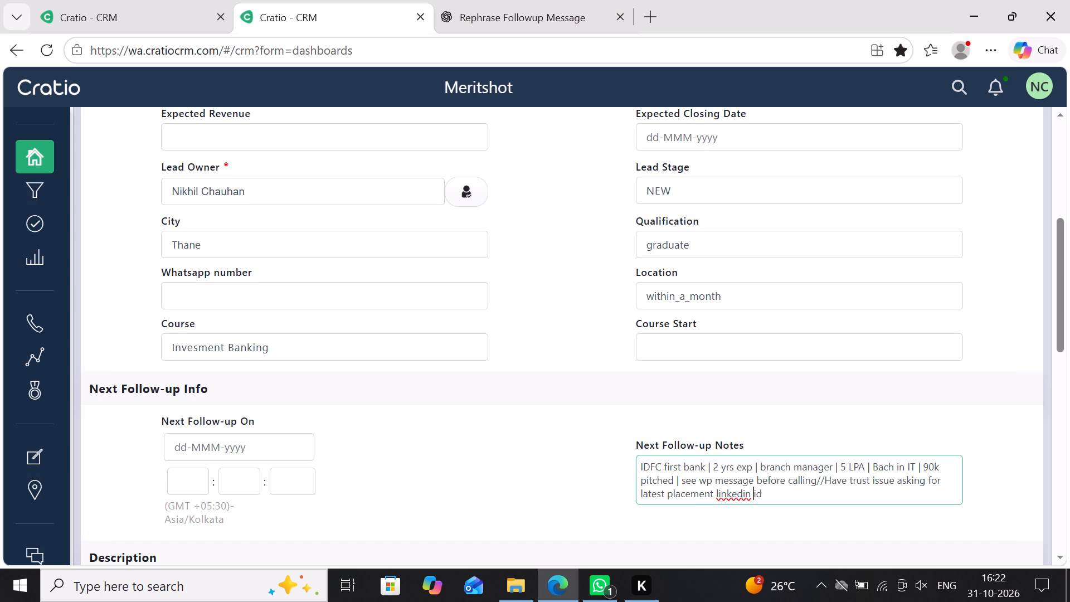
# Correct the spelling of "linkedin" to "LinkedIn" in the lead's next follow-up notes.
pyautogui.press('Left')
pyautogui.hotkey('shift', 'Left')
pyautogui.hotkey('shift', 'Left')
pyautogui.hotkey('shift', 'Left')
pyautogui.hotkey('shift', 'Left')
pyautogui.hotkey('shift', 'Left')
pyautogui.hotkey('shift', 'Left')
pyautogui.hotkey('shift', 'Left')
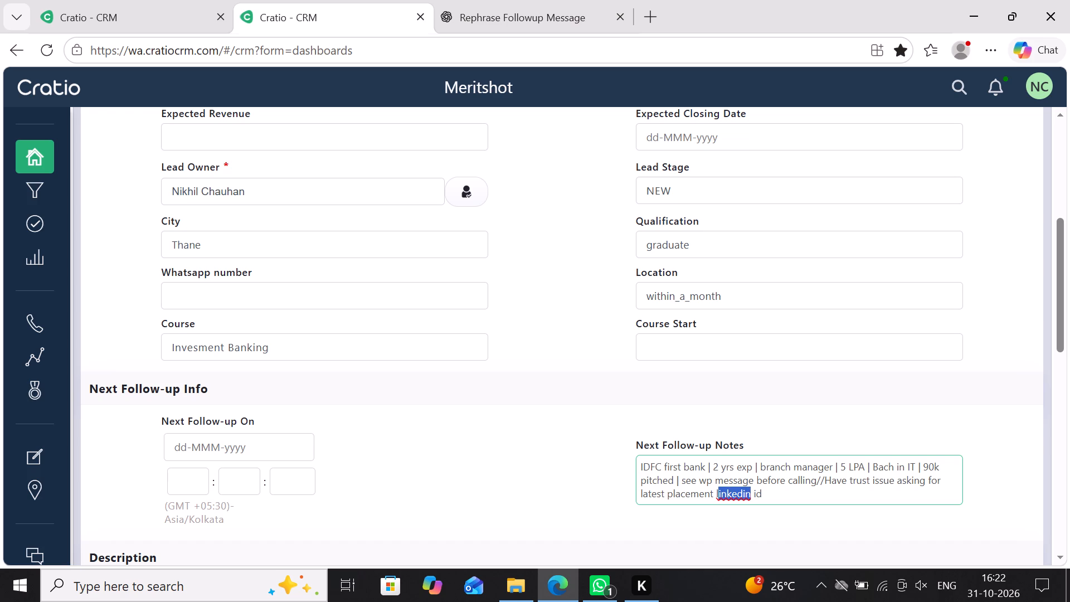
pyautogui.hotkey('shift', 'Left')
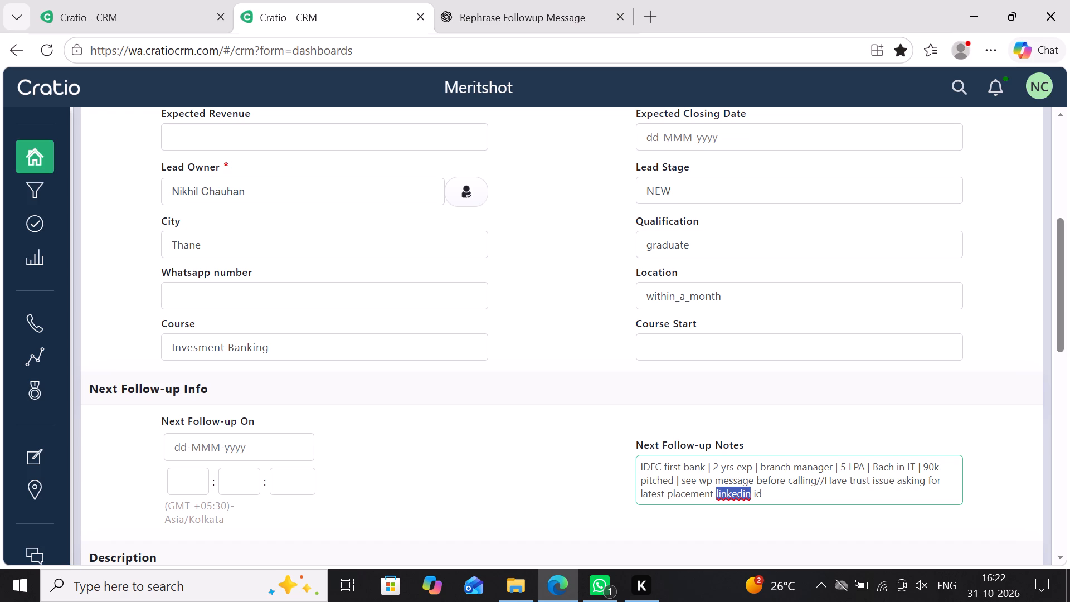
pyautogui.rightClick(730, 493)
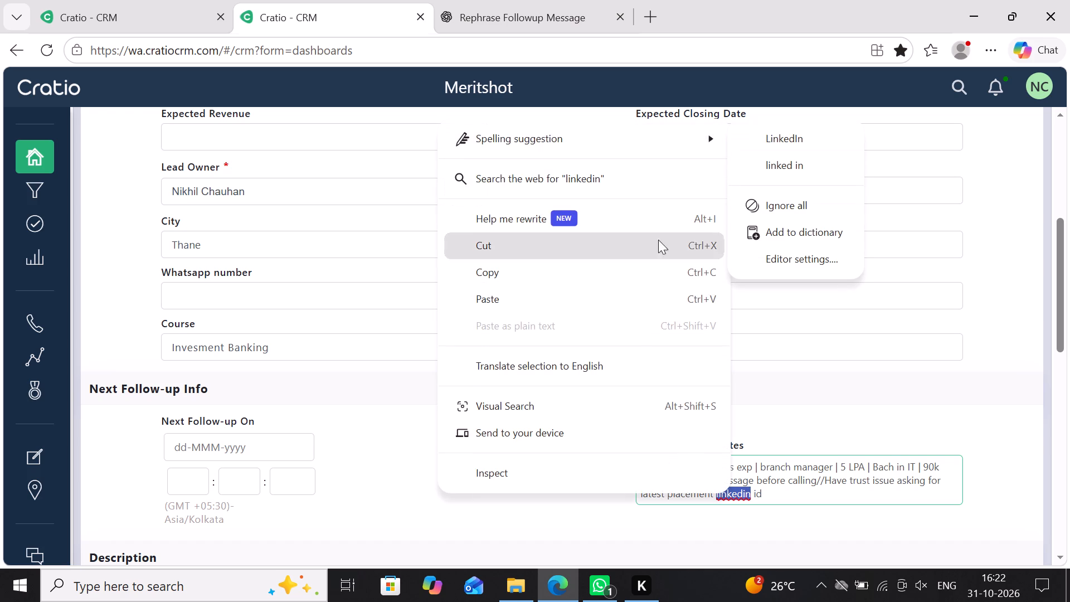
pyautogui.click(802, 148)
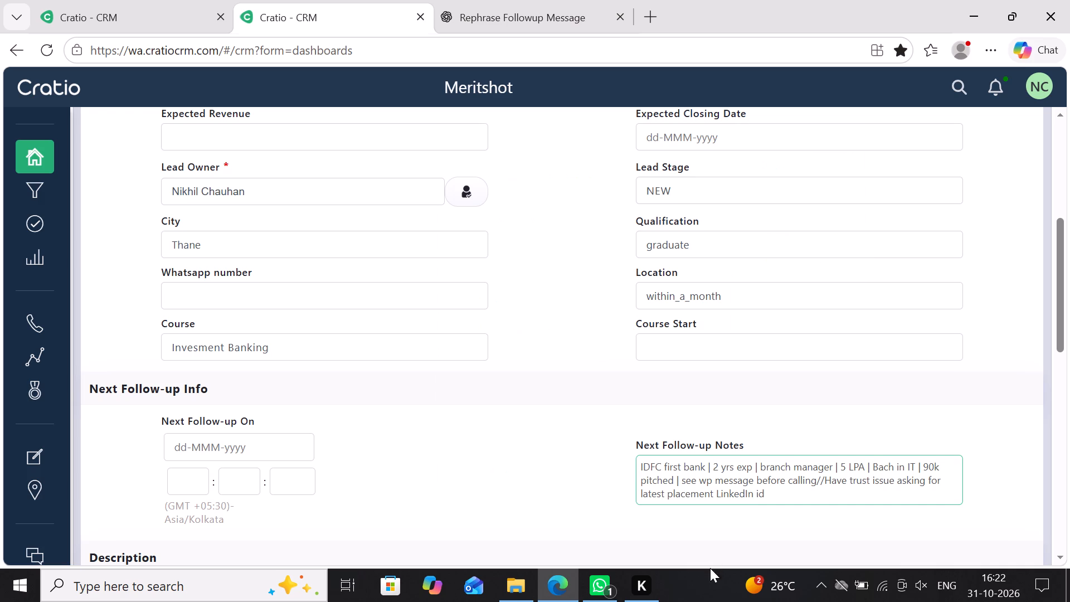
pyautogui.click(816, 494)
# Check the calendar and schedule the lead's next follow-up for 04-Nov-2026 at 12:15 PM.
pyautogui.click(986, 576)
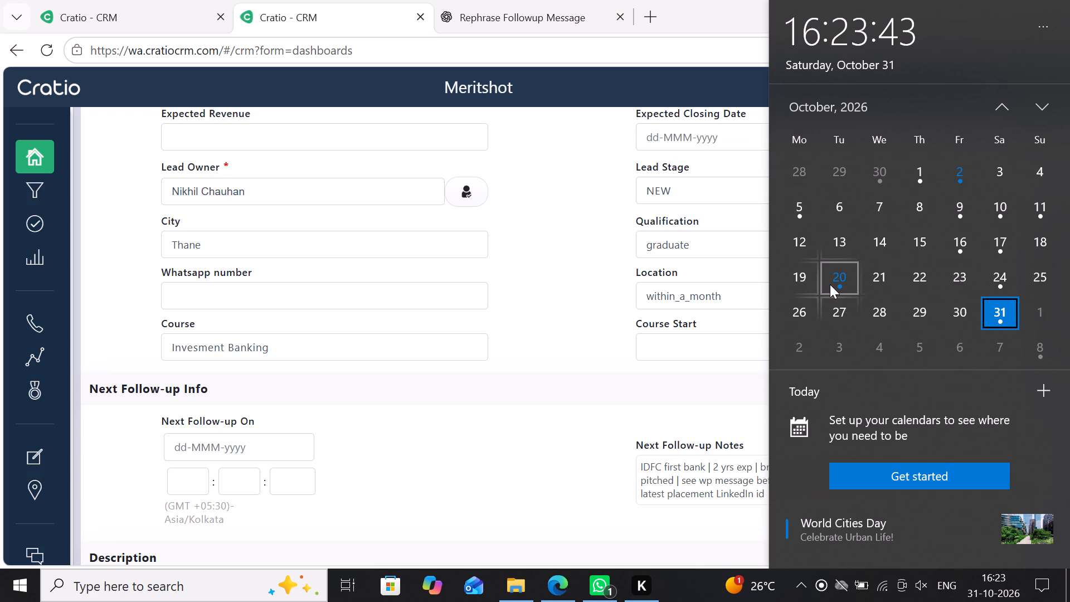
pyautogui.click(550, 284)
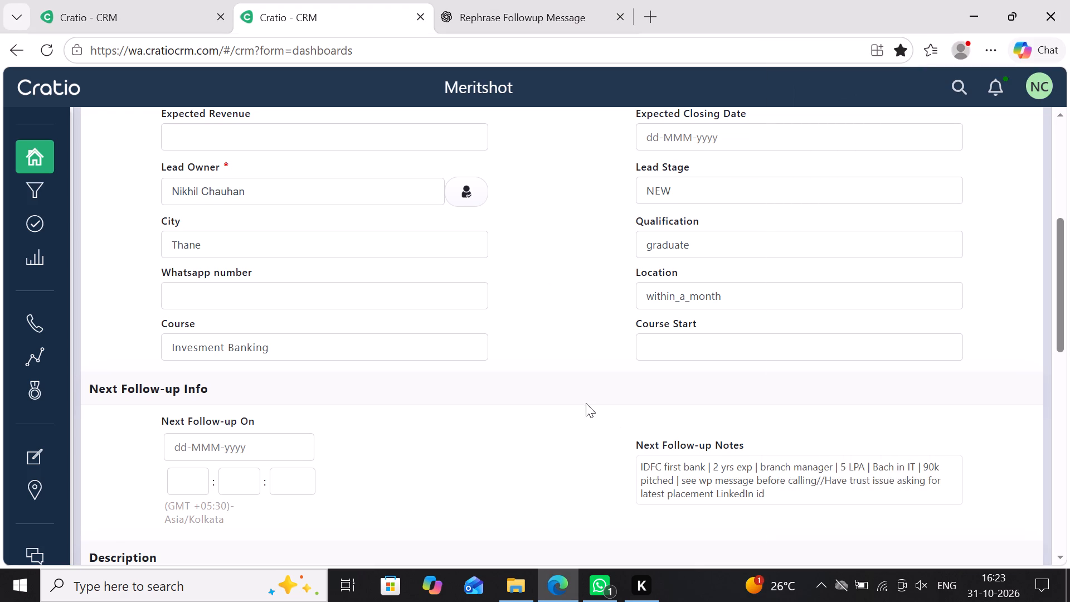
pyautogui.click(217, 438)
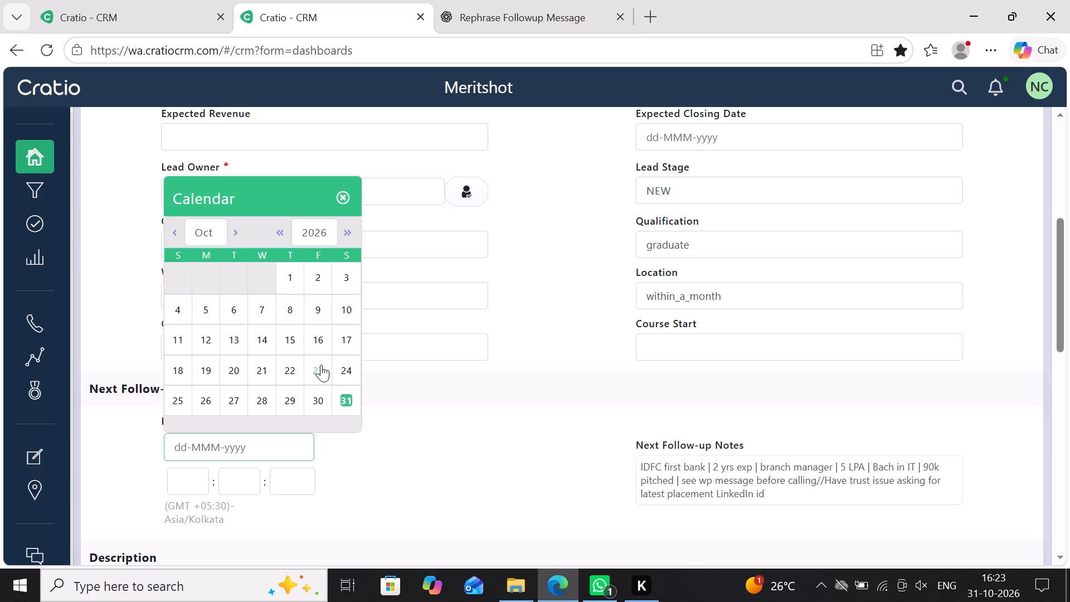
pyautogui.click(234, 234)
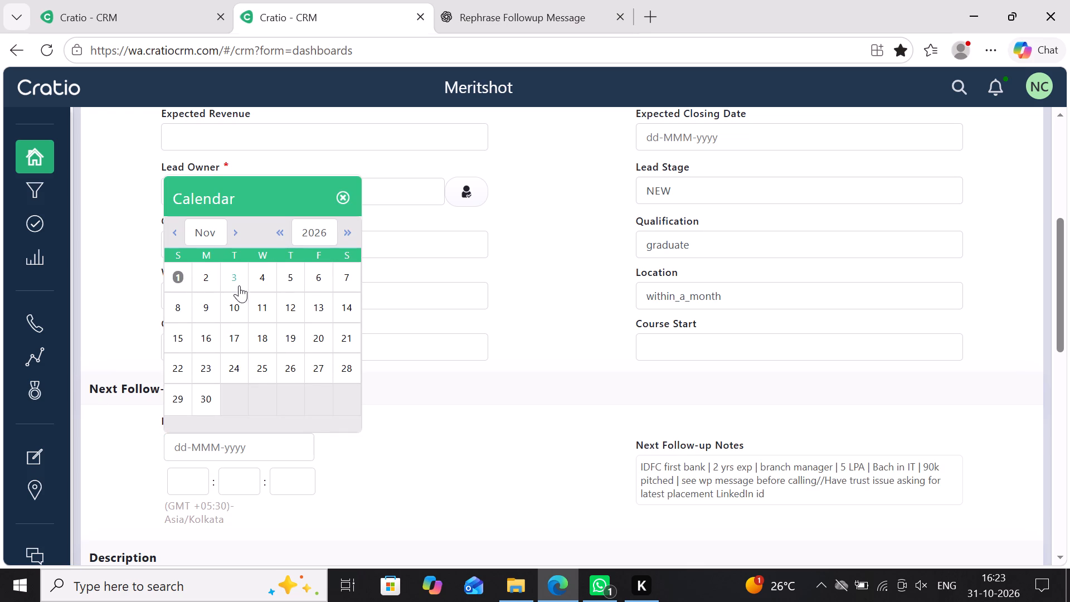
pyautogui.click(266, 277)
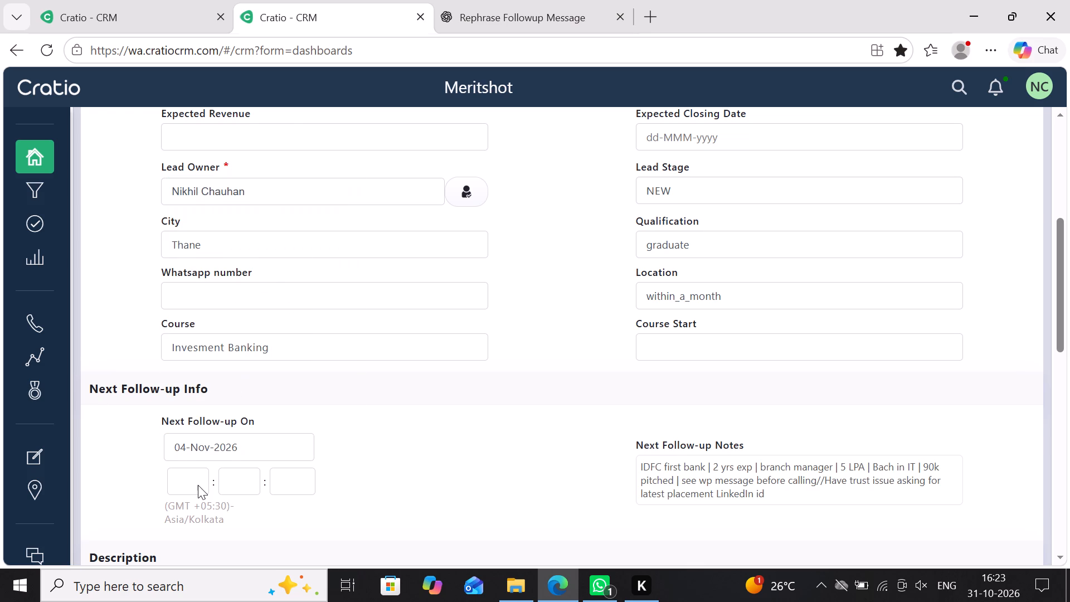
pyautogui.click(192, 485)
pyautogui.click(191, 454)
pyautogui.click(232, 478)
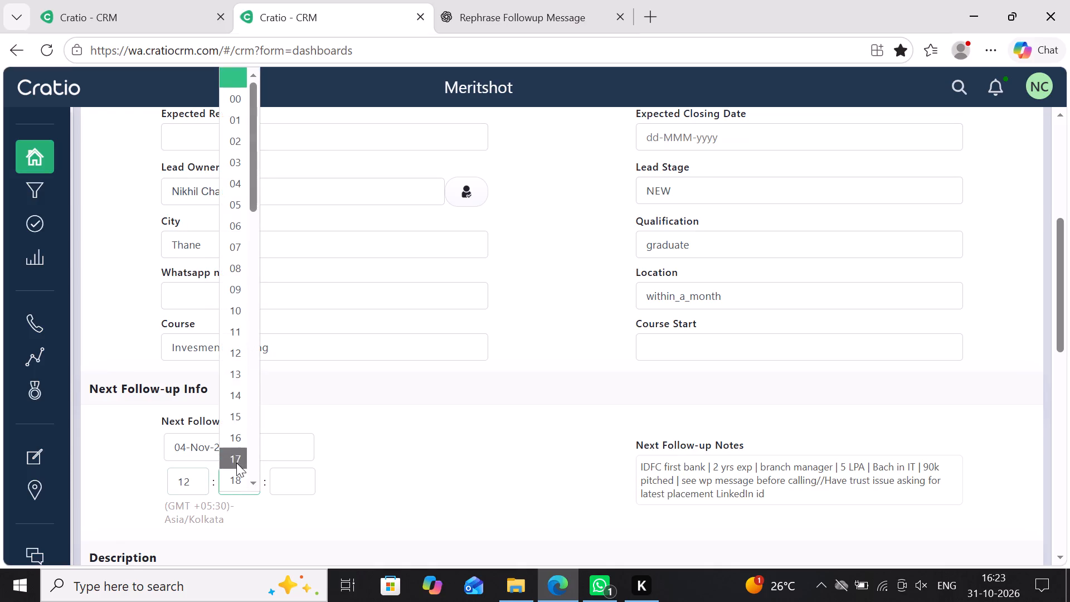
pyautogui.click(237, 420)
pyautogui.click(298, 486)
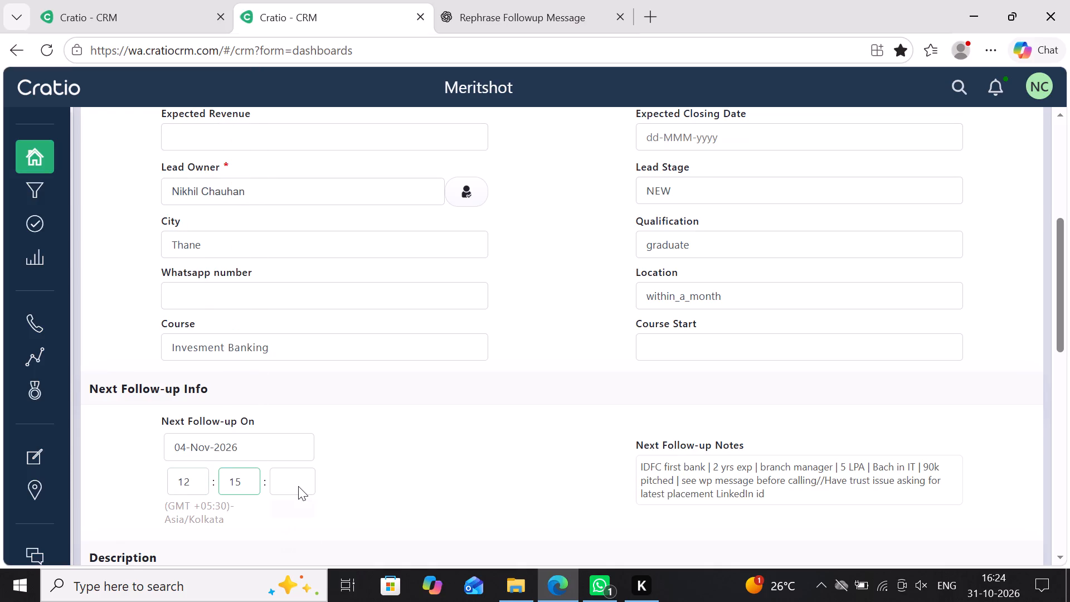
pyautogui.click(300, 547)
pyautogui.click(521, 424)
# Change the lead stage to CONTACTED and save the lead record.
pyautogui.scroll(1, 521, 424)
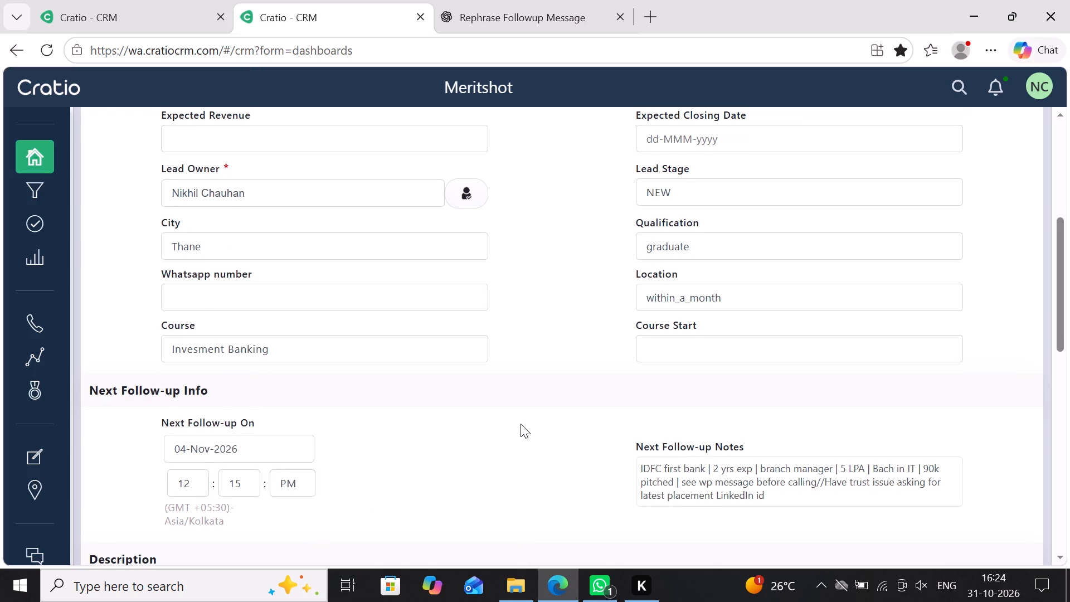
pyautogui.scroll(3, 521, 424)
pyautogui.click(682, 308)
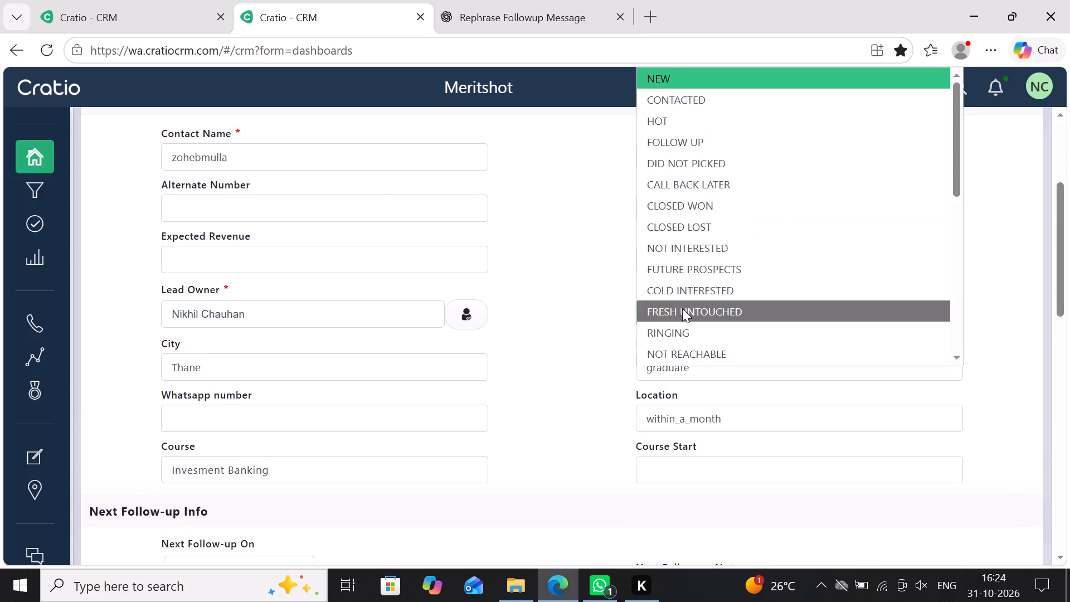
pyautogui.click(685, 103)
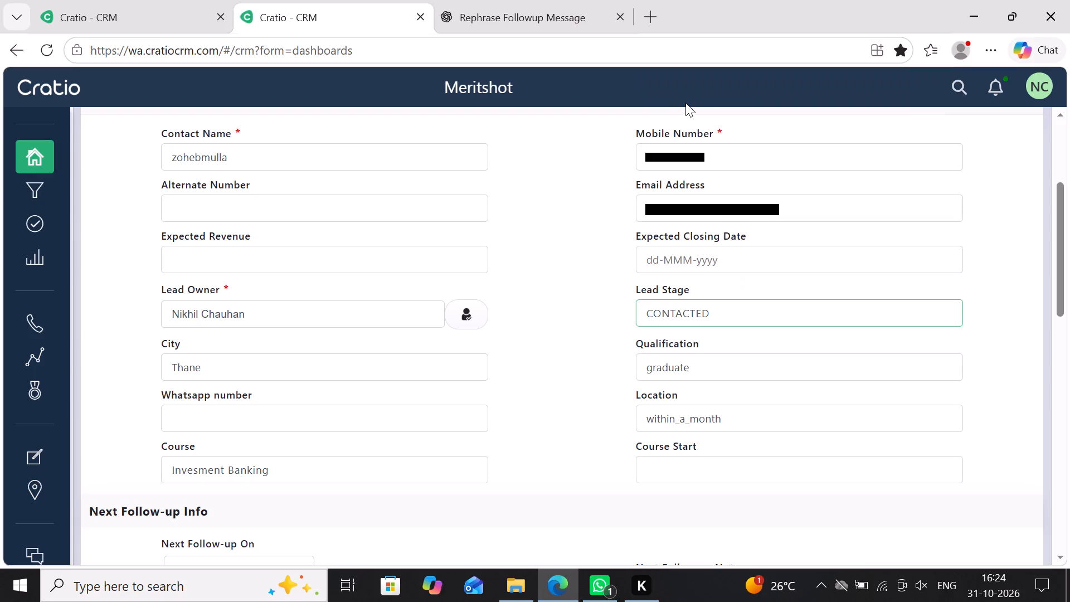
pyautogui.click(576, 158)
pyautogui.scroll(20, 576, 158)
pyautogui.scroll(20, 576, 158)
pyautogui.scroll(8, 576, 158)
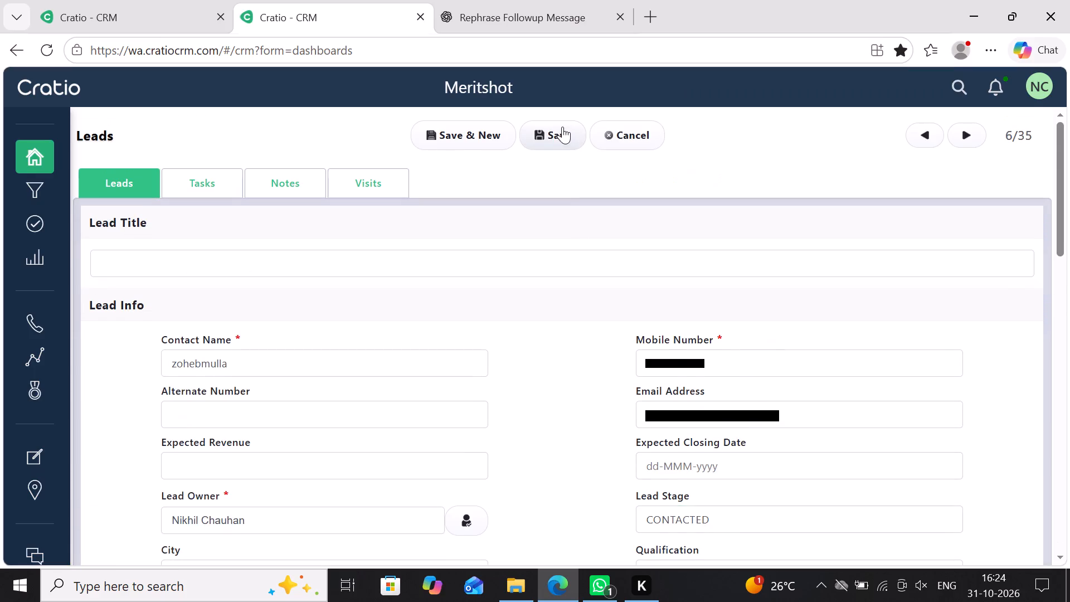
pyautogui.click(562, 127)
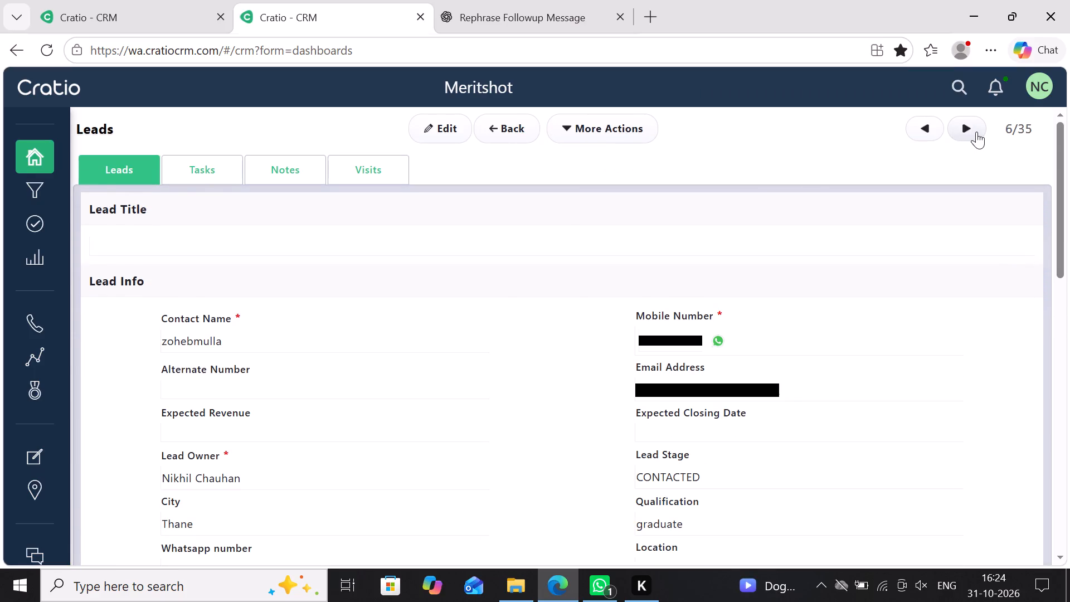
# Open the next lead for editing and append "//declined" to its next follow-up notes.
pyautogui.click(976, 132)
pyautogui.click(446, 132)
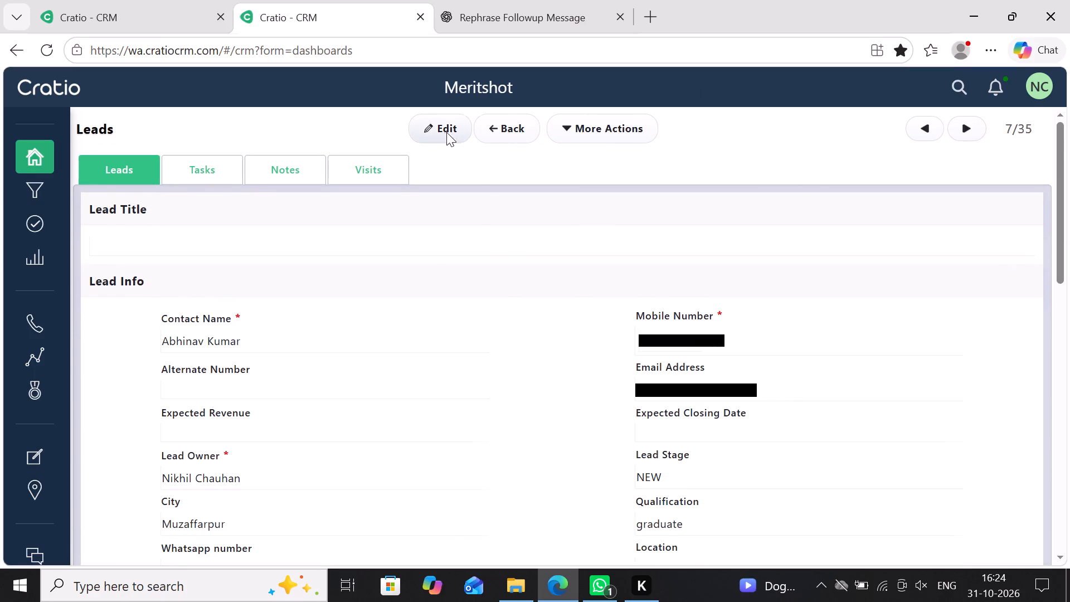
pyautogui.scroll(-6, 536, 368)
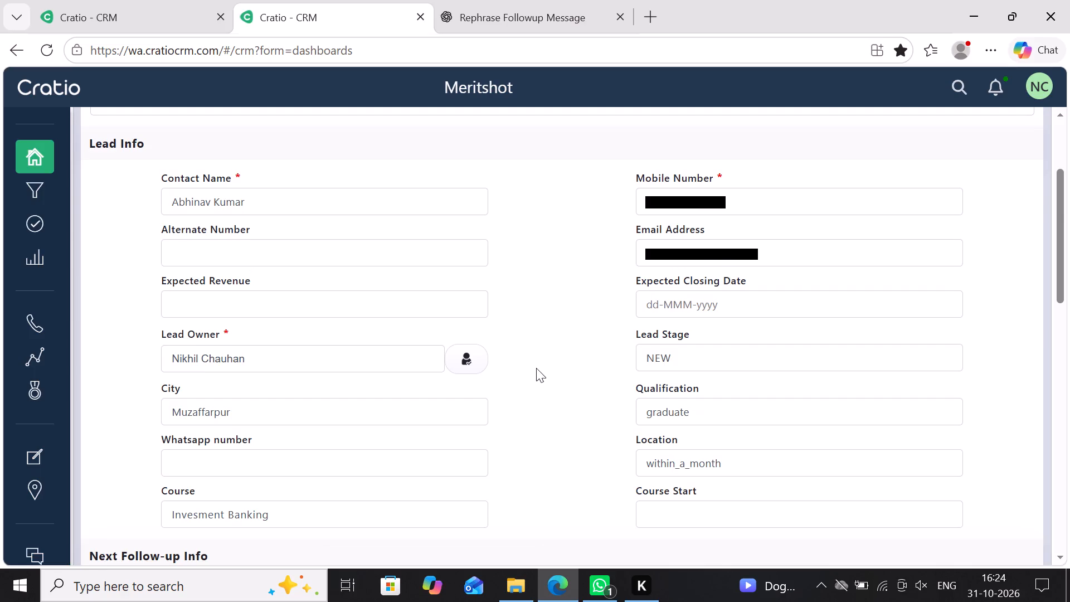
pyautogui.scroll(-3, 536, 368)
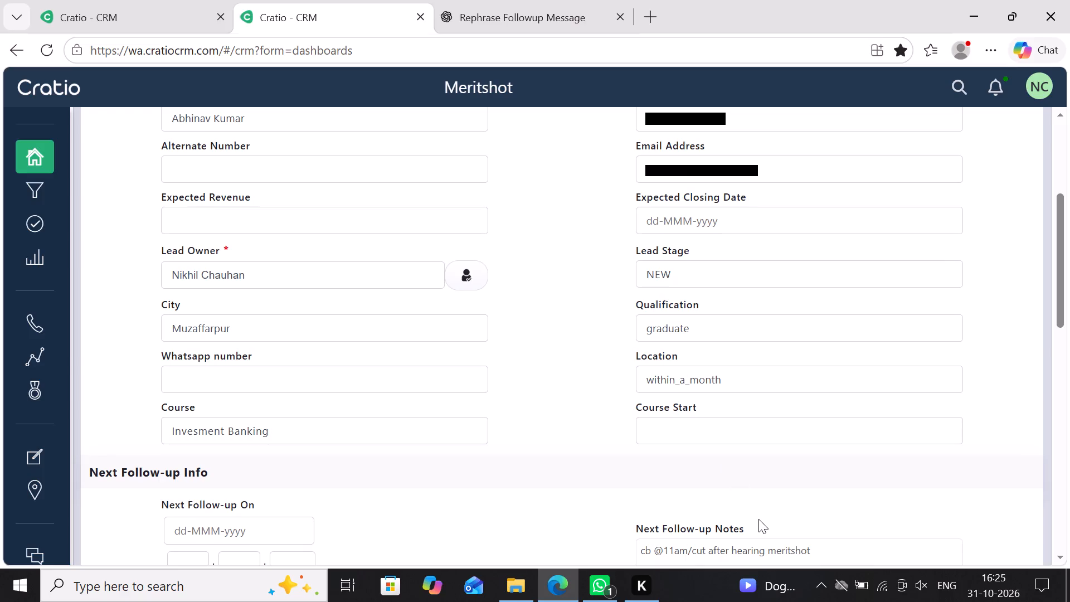
pyautogui.click(818, 557)
pyautogui.write('//declined')
# Change the lead stage to DID NOT PICKED and save the lead record.
pyautogui.scroll(5, 643, 235)
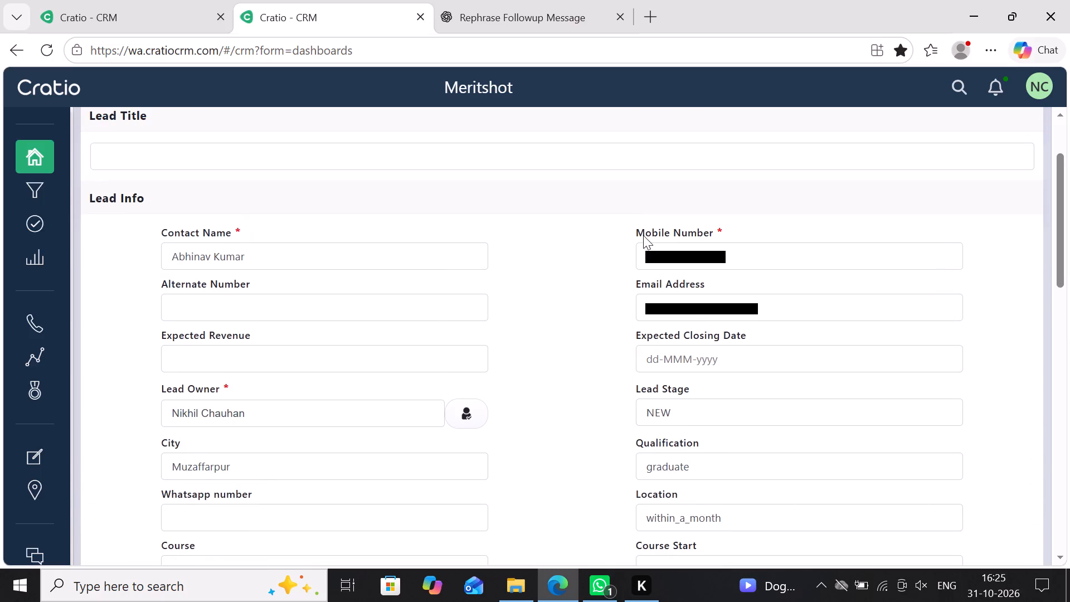
pyautogui.click(664, 413)
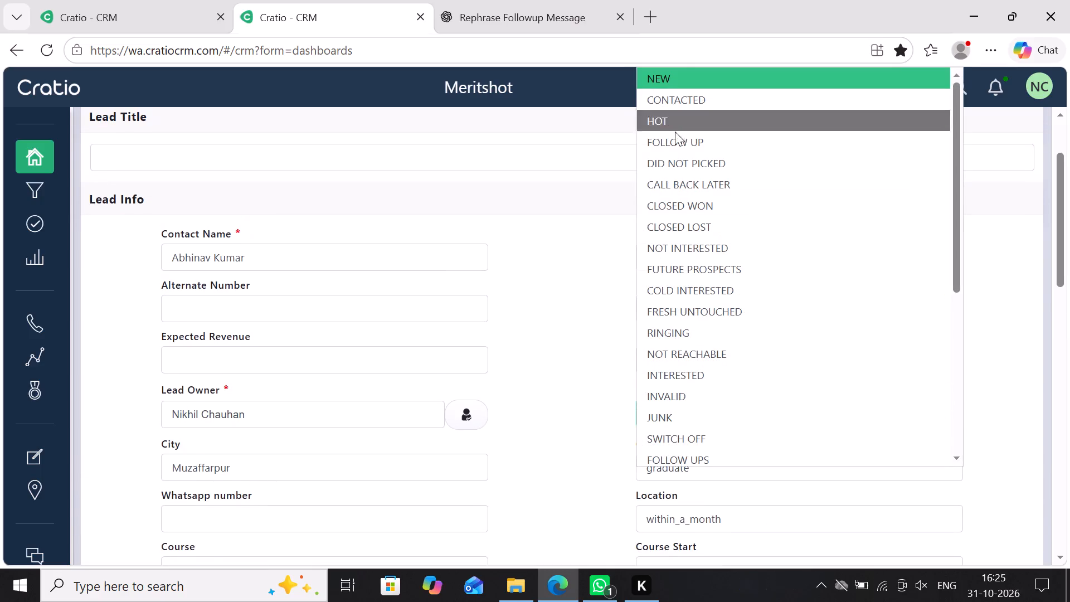
pyautogui.click(677, 160)
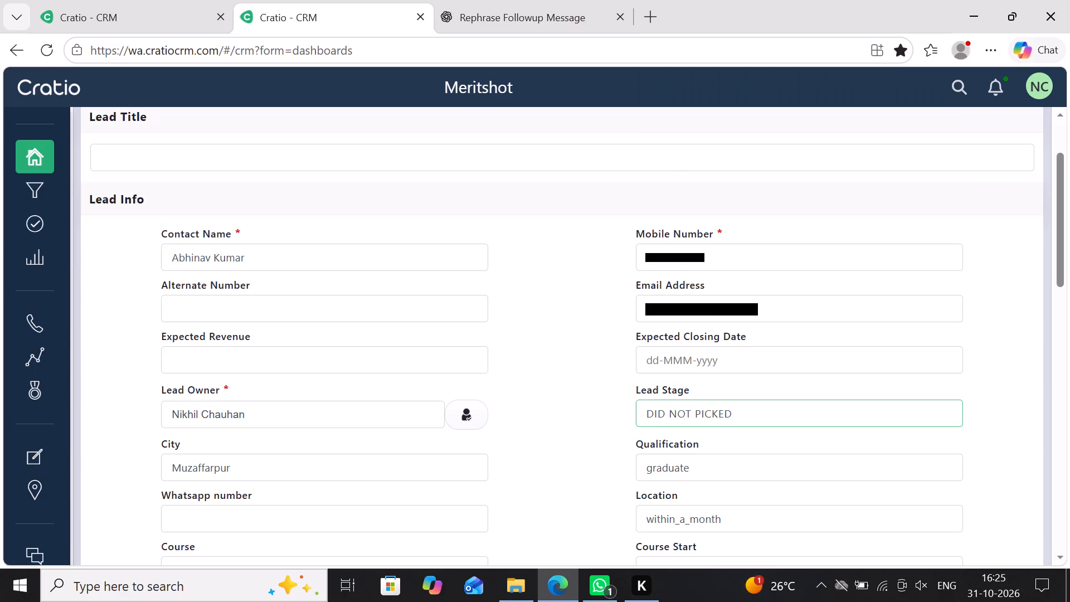
pyautogui.scroll(16, 677, 160)
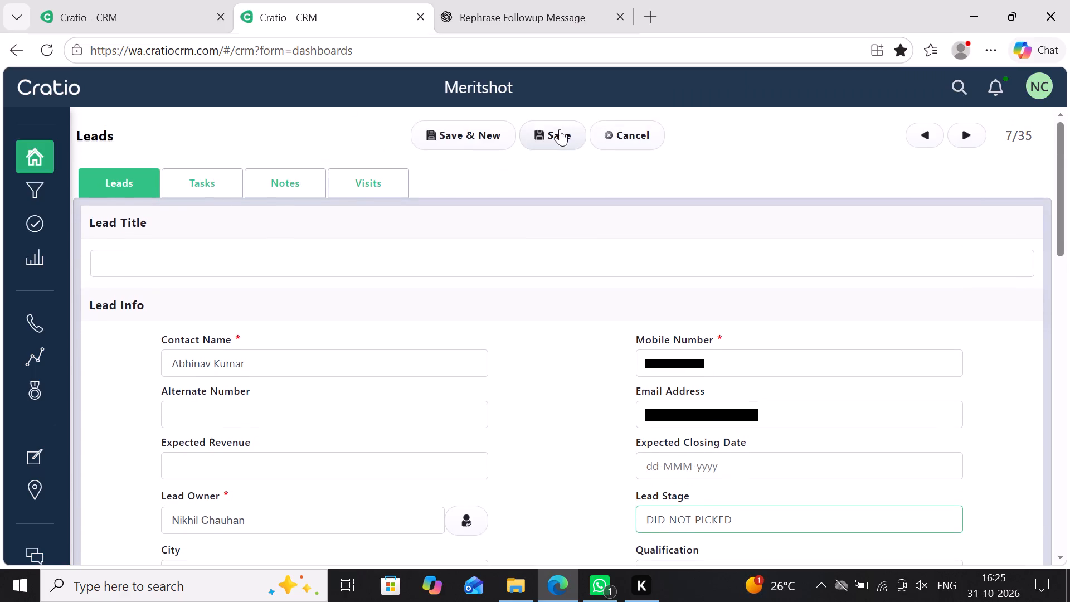
pyautogui.click(559, 129)
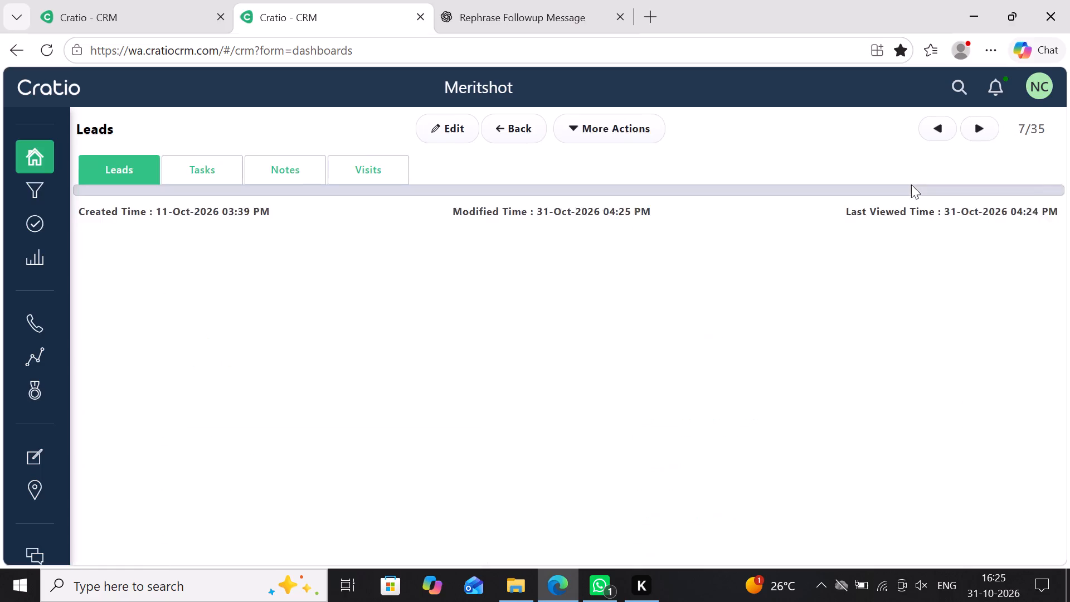
# Open the next lead for editing and append "//" to its existing next follow-up notes.
pyautogui.click(970, 123)
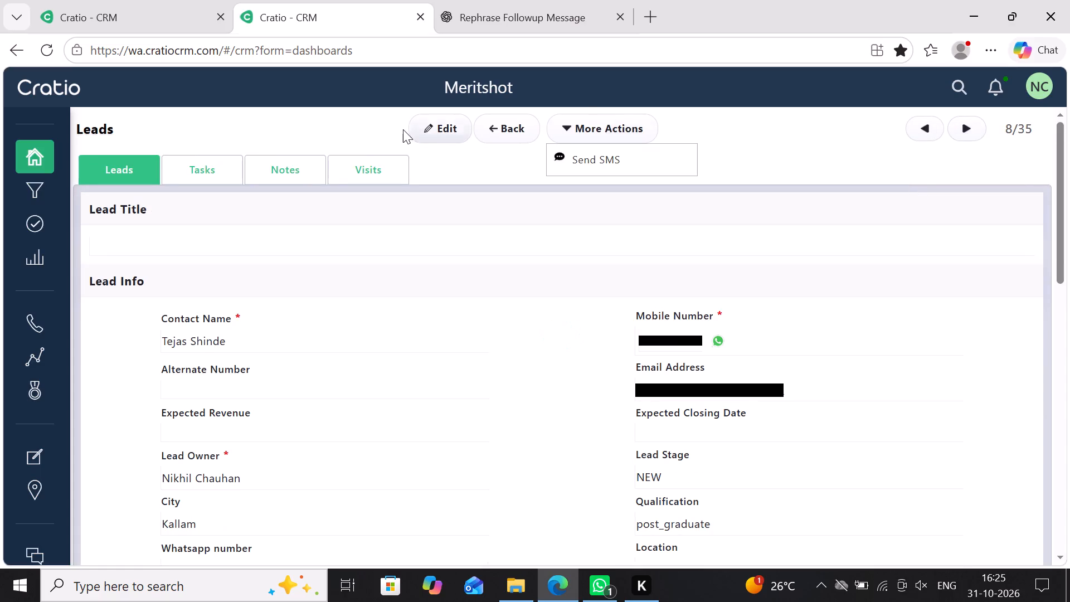
pyautogui.click(437, 128)
pyautogui.scroll(-9, 625, 341)
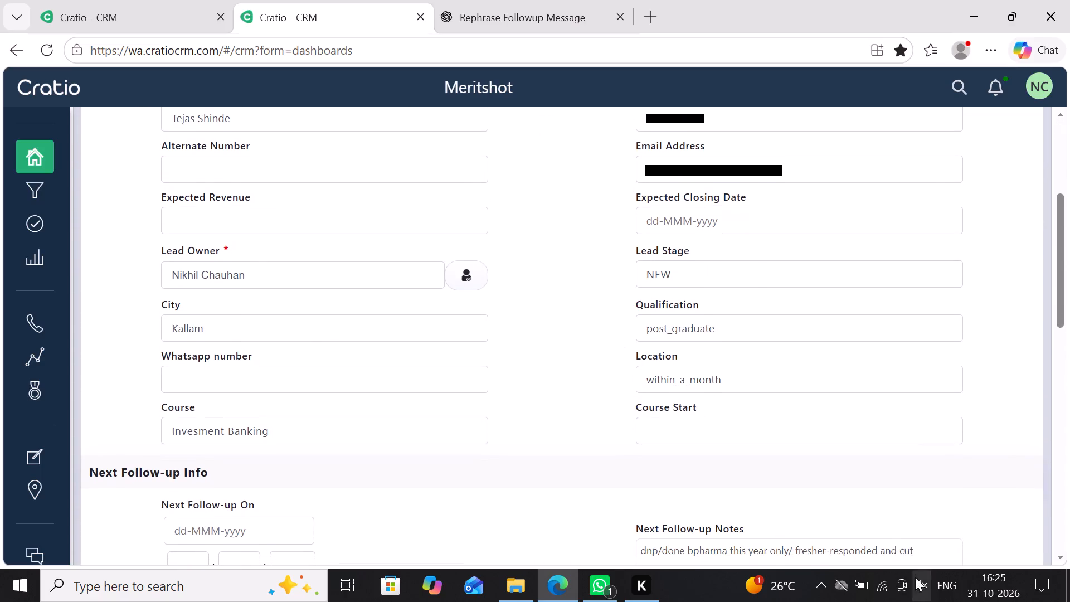
pyautogui.click(923, 557)
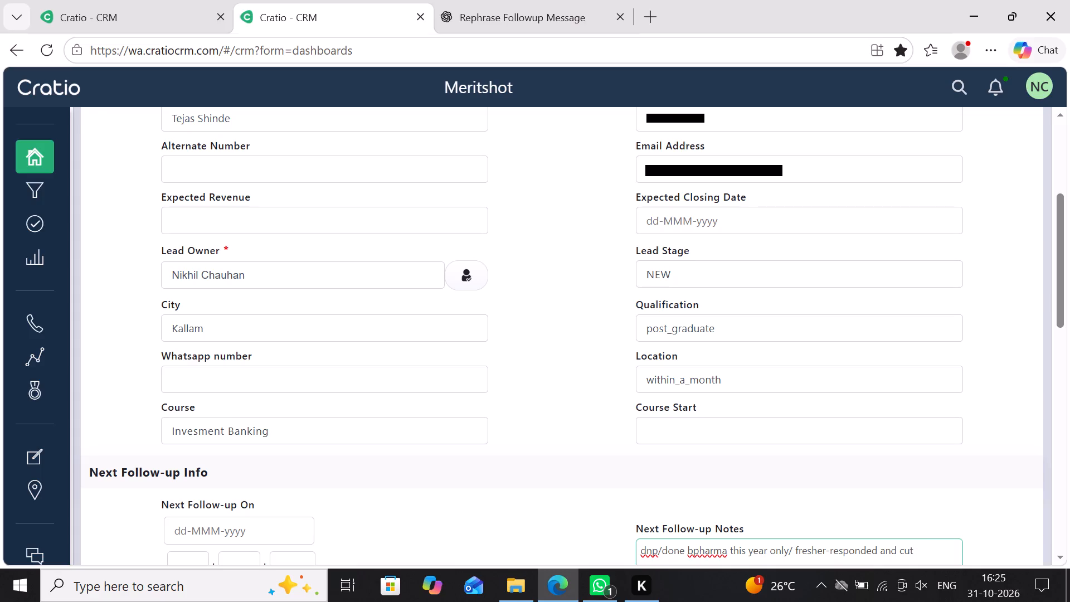
pyautogui.write('//')
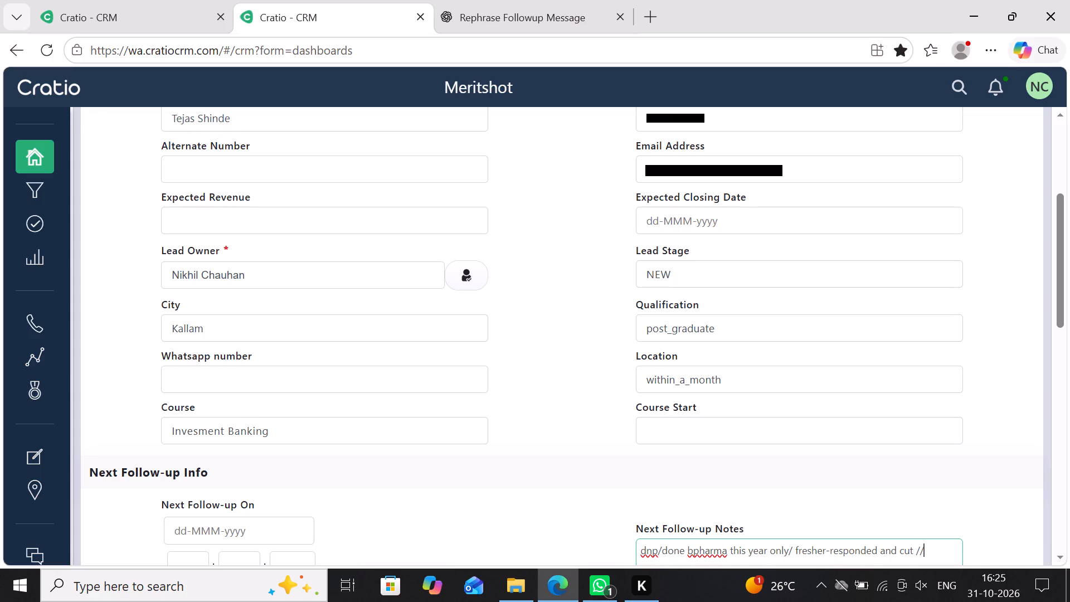
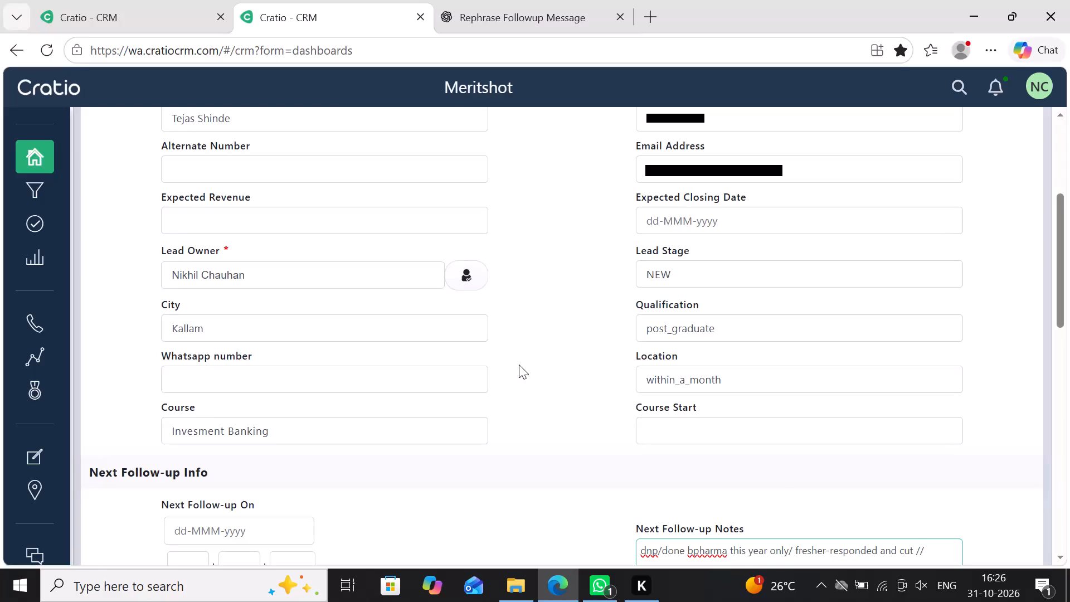
# Finish the next follow-up notes with "dnp", change the lead stage to DID NOT PICKED and save the lead record.
pyautogui.write('dnp')
pyautogui.click(669, 266)
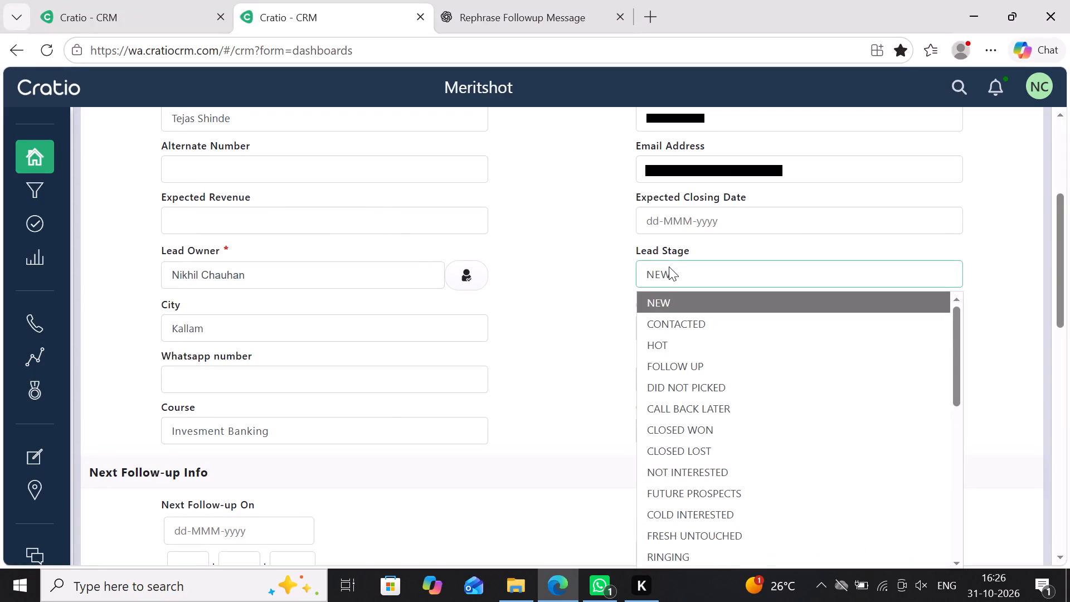
pyautogui.click(682, 389)
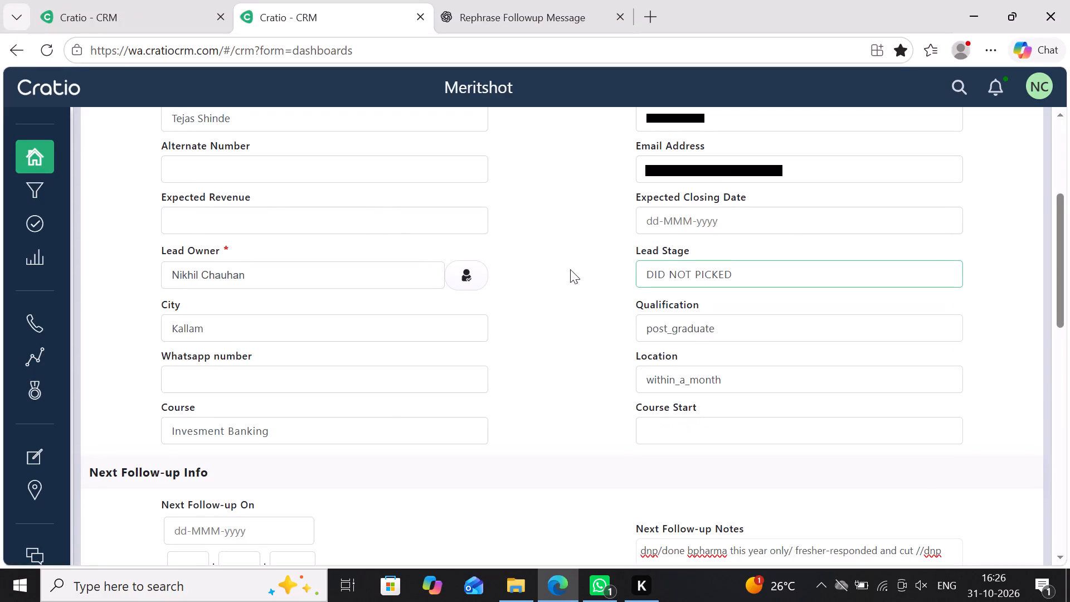
pyautogui.scroll(20, 549, 248)
pyautogui.scroll(20, 549, 248)
pyautogui.scroll(20, 549, 248)
pyautogui.click(544, 138)
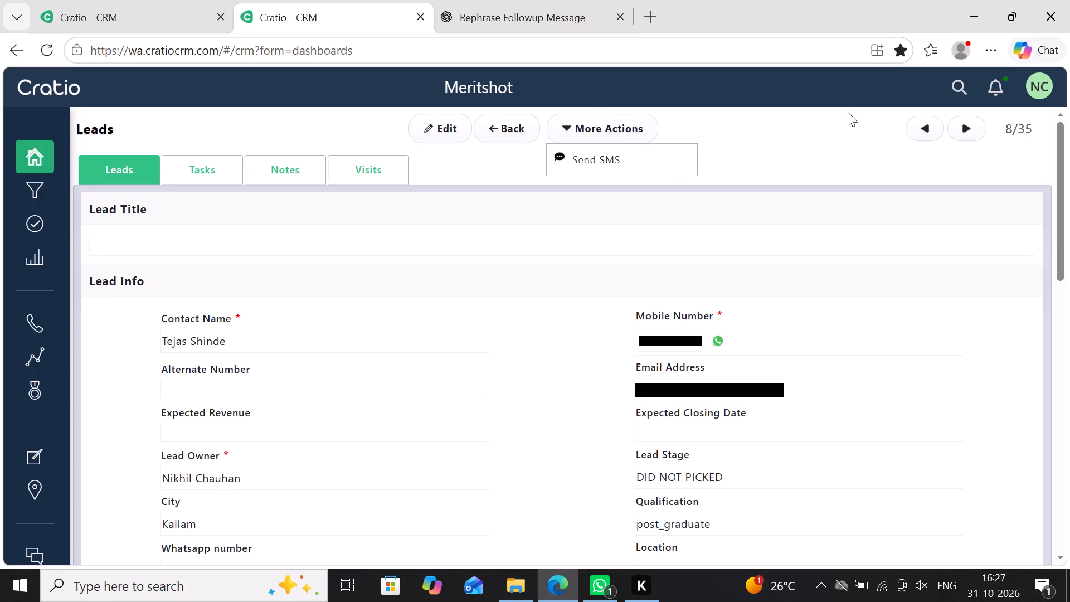
# Open the next lead for editing and review its existing next follow-up notes.
pyautogui.click(968, 137)
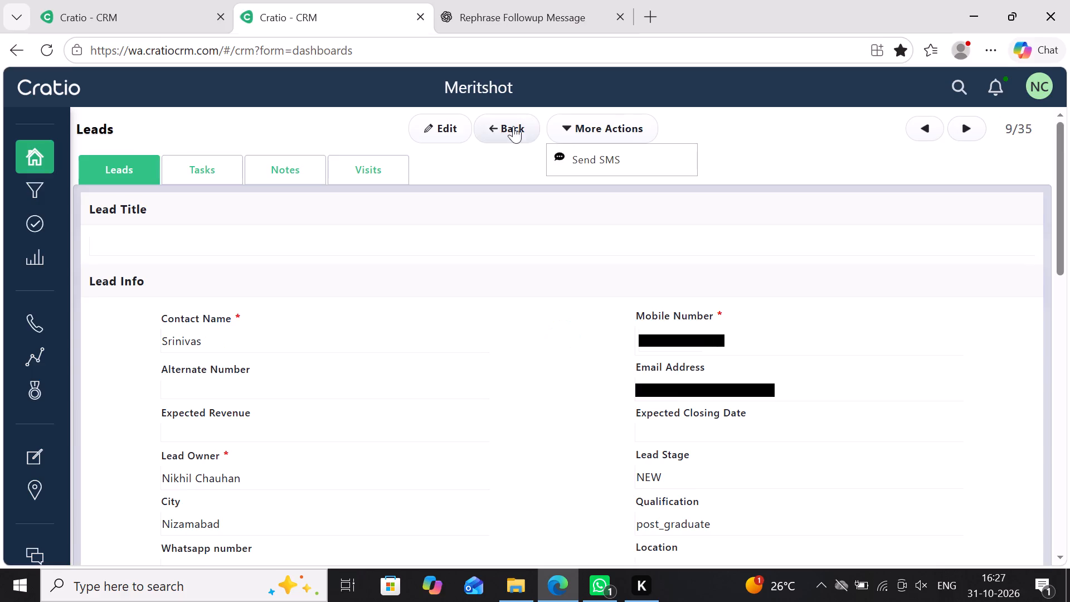
pyautogui.click(442, 130)
pyautogui.scroll(-6, 599, 389)
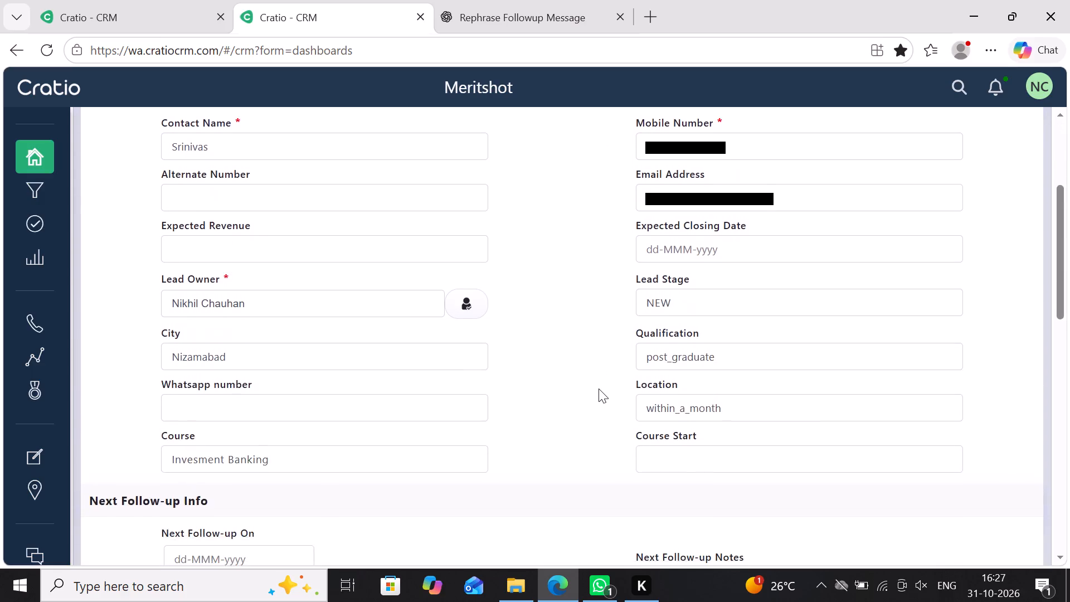
pyautogui.scroll(-3, 599, 389)
pyautogui.scroll(-1, 893, 550)
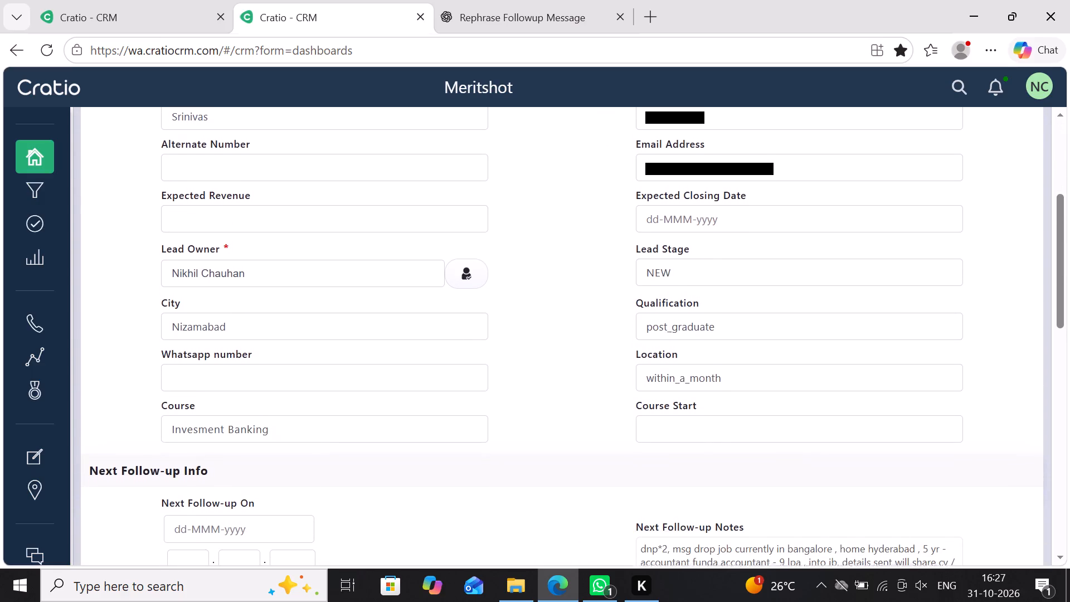
pyautogui.scroll(-1, 893, 550)
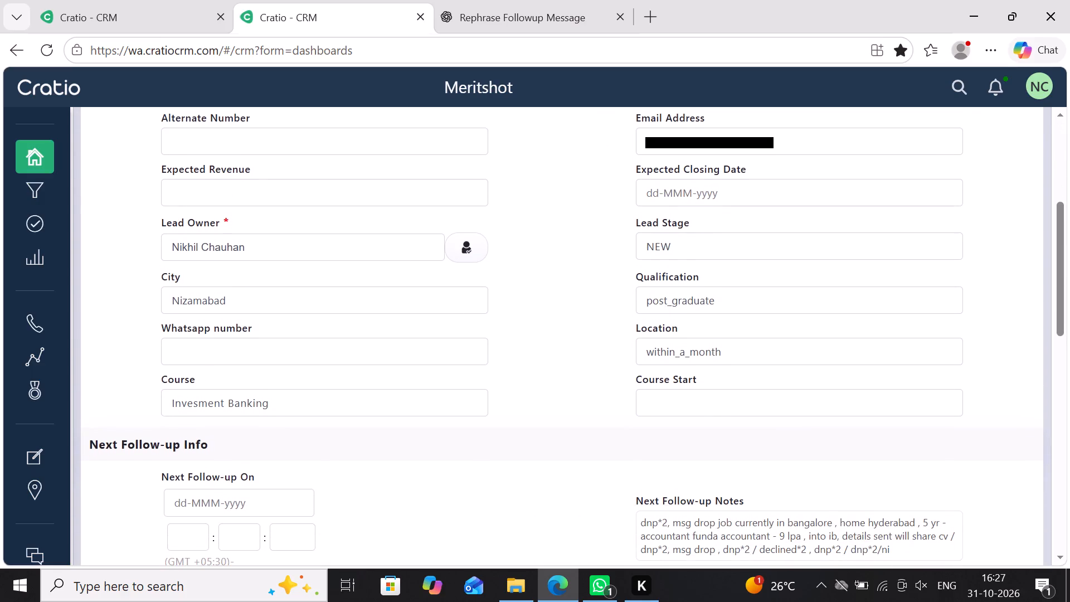
pyautogui.scroll(1, 893, 550)
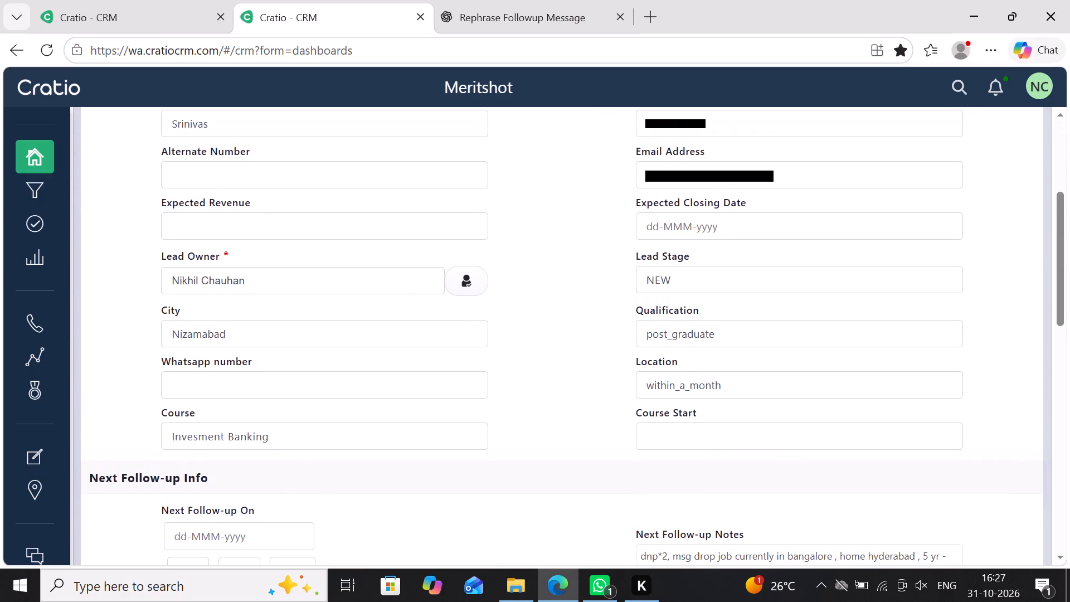
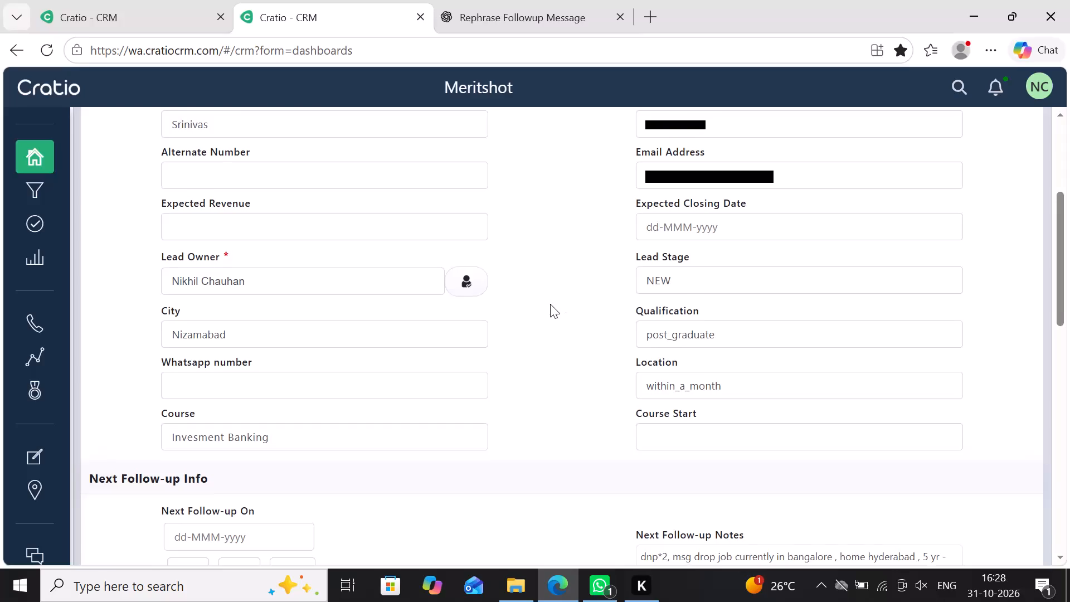
# Cancel editing the current lead without changes and return to the New Leads list.
pyautogui.scroll(20, 550, 304)
pyautogui.scroll(20, 550, 304)
pyautogui.scroll(20, 550, 304)
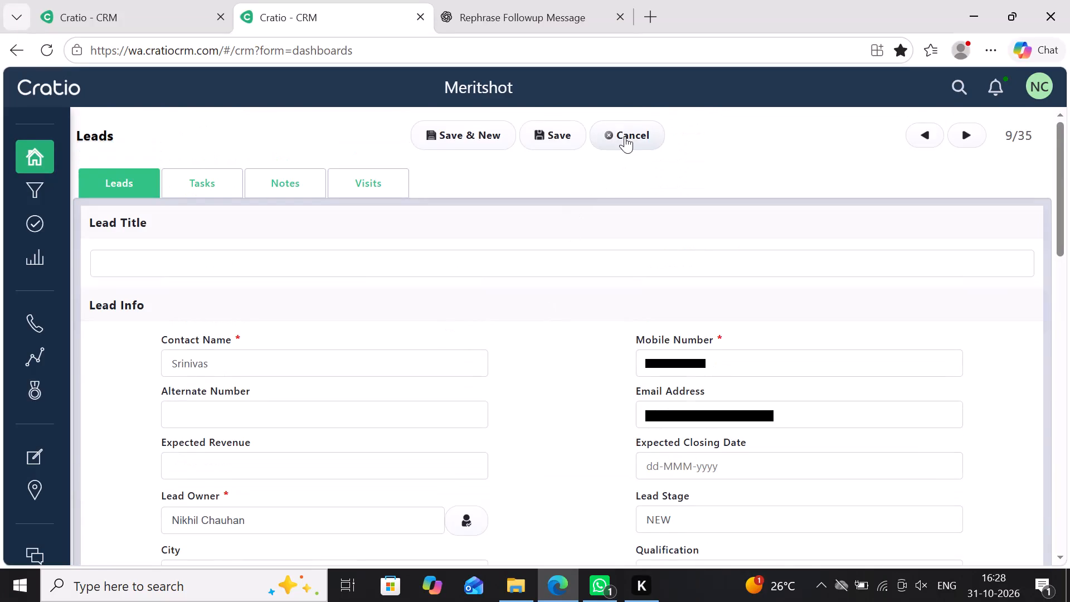
pyautogui.click(625, 136)
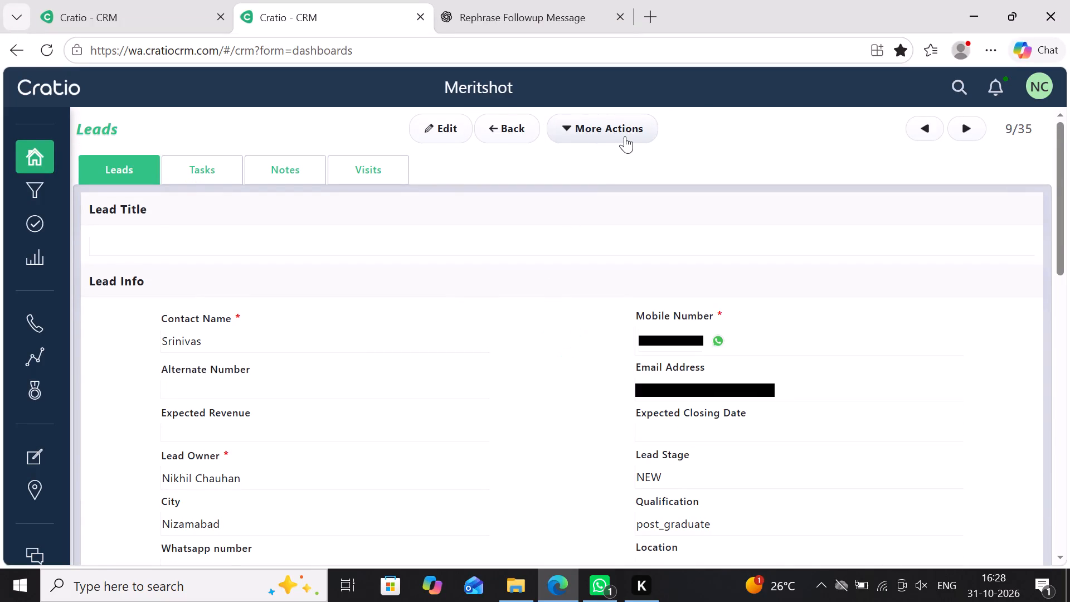
pyautogui.click(495, 125)
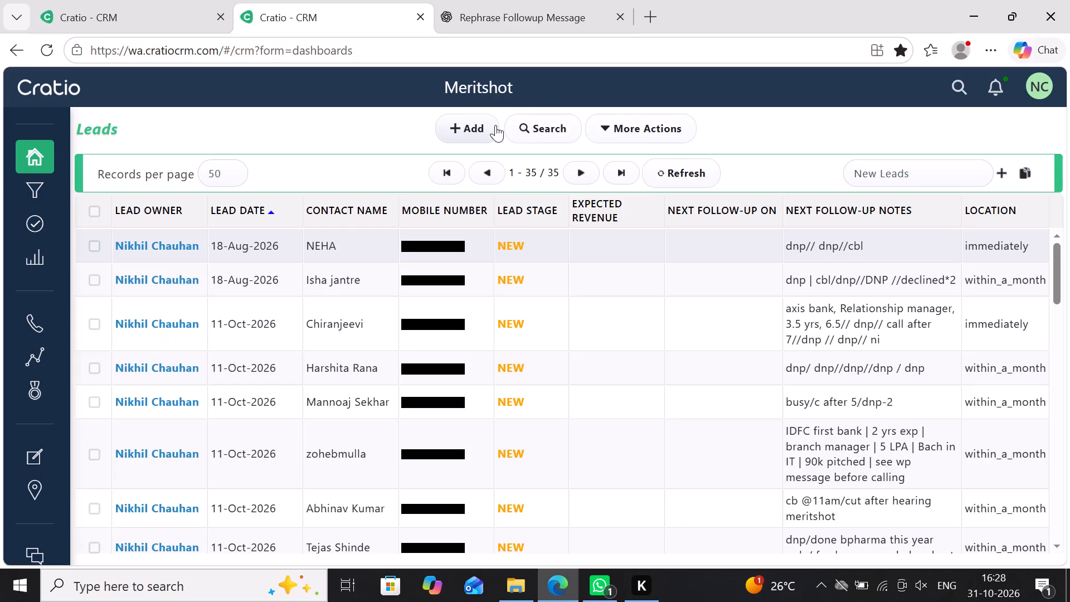
# Refresh the New Leads list and sort it by lead date, newest first.
pyautogui.click(248, 205)
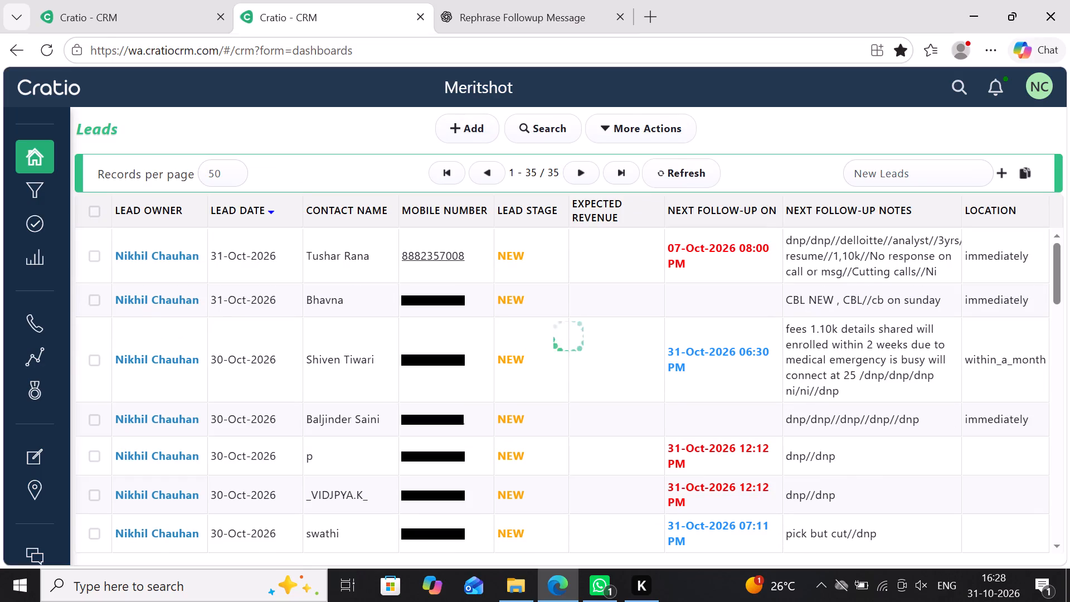
pyautogui.click(681, 166)
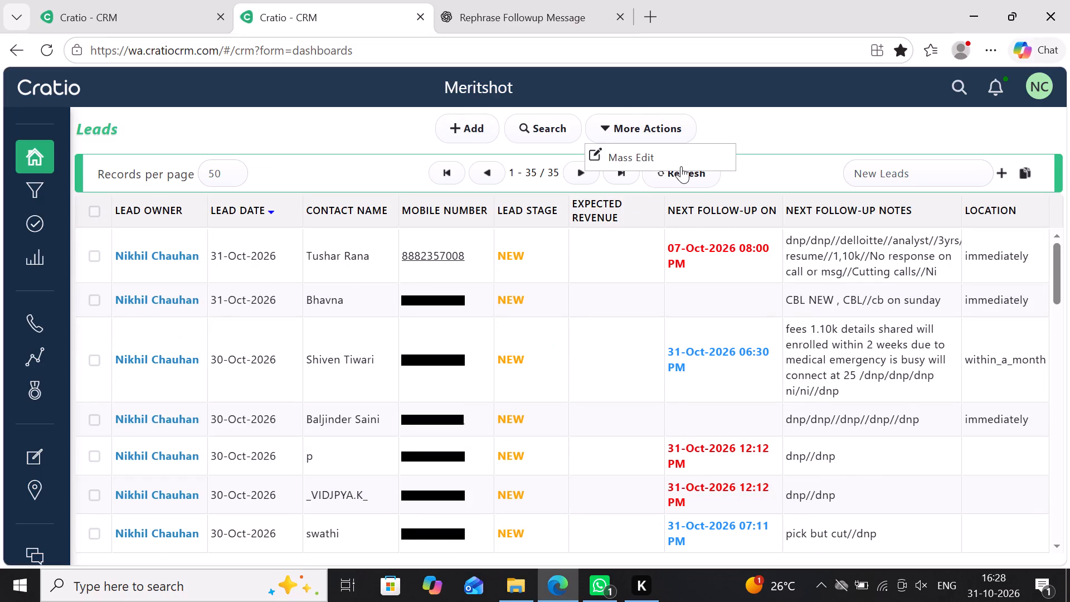
pyautogui.click(686, 176)
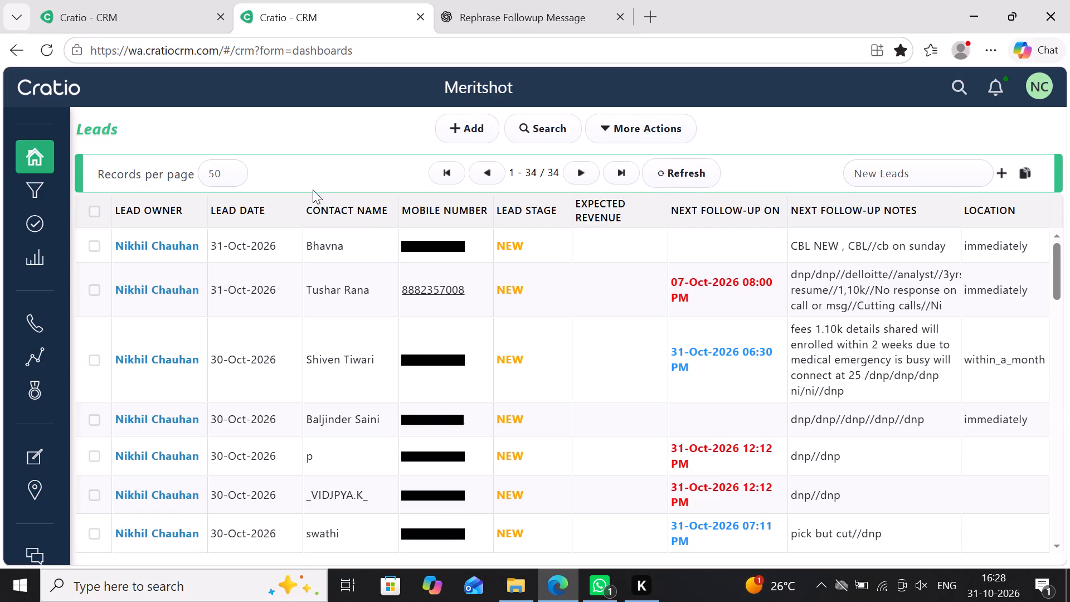
pyautogui.click(244, 210)
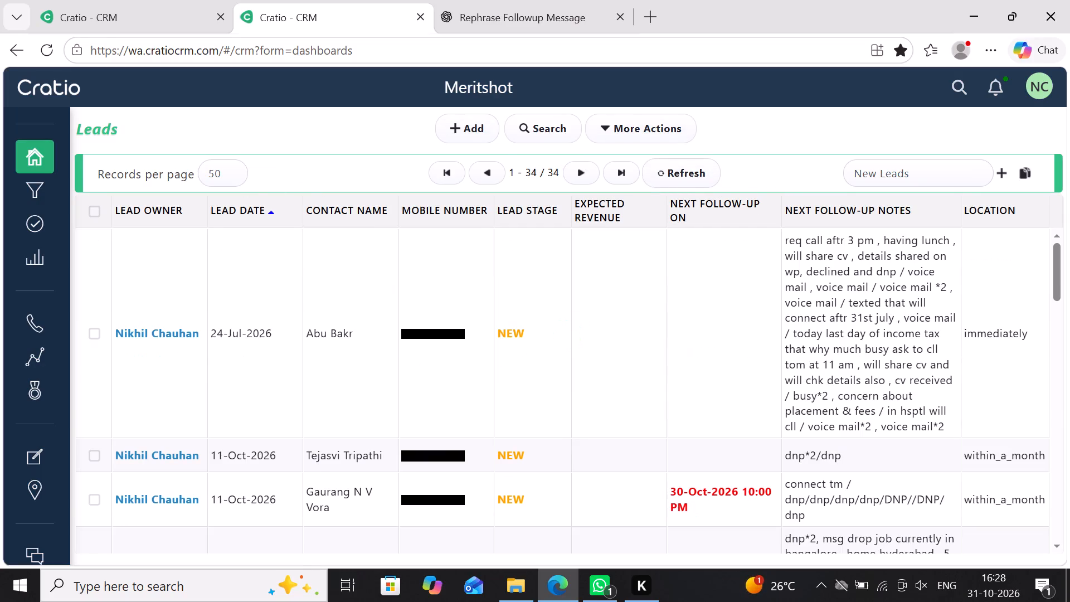
pyautogui.click(244, 210)
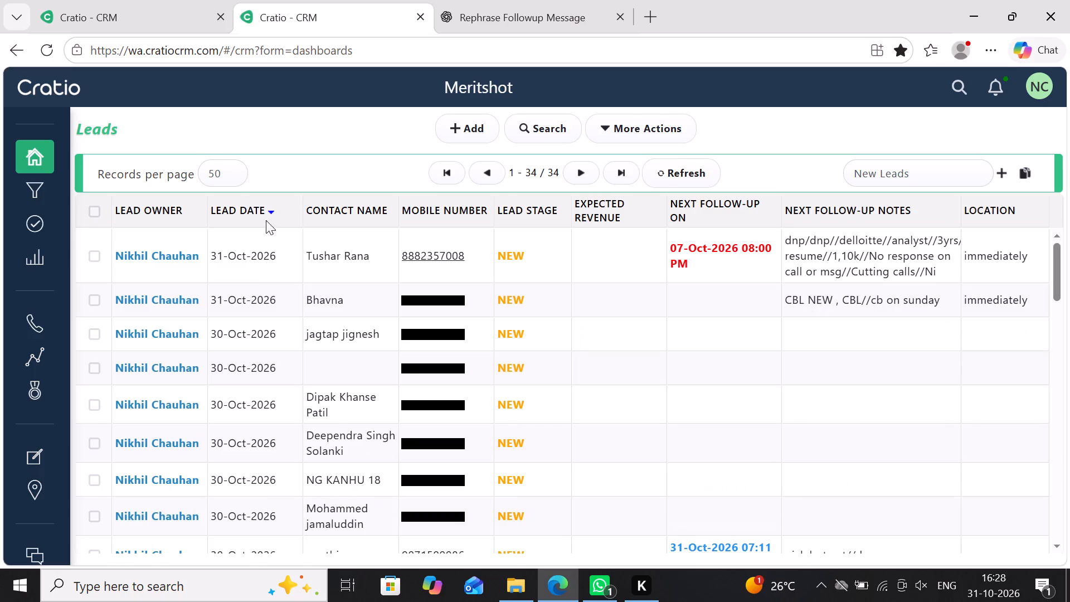
# Examine the follow-up dates and notes across the New Leads list to choose the next lead to work on.
pyautogui.scroll(-8, 517, 390)
pyautogui.scroll(3, 517, 390)
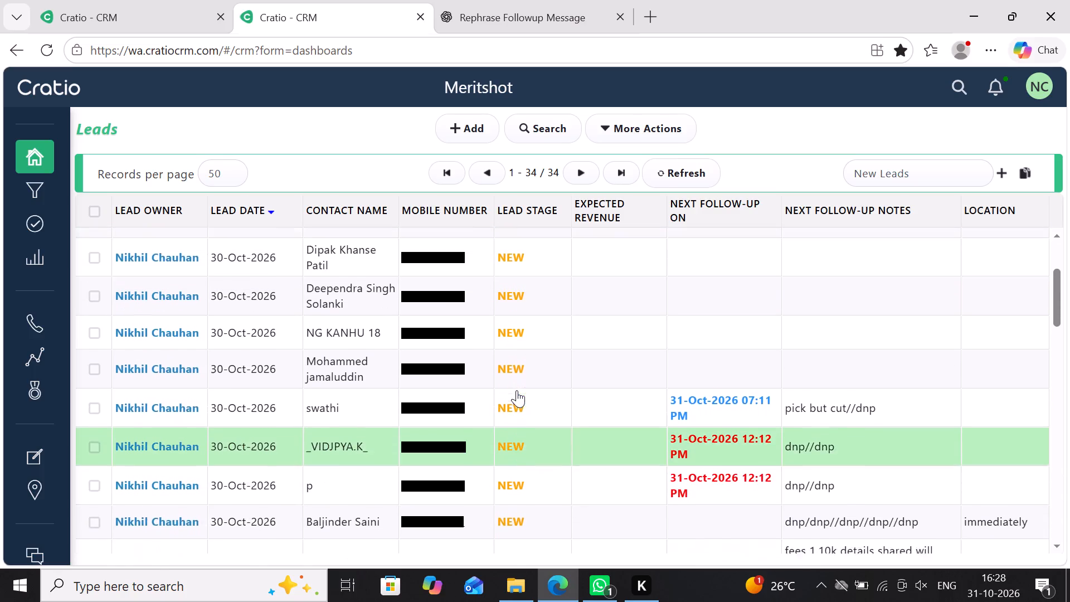
pyautogui.scroll(9, 517, 390)
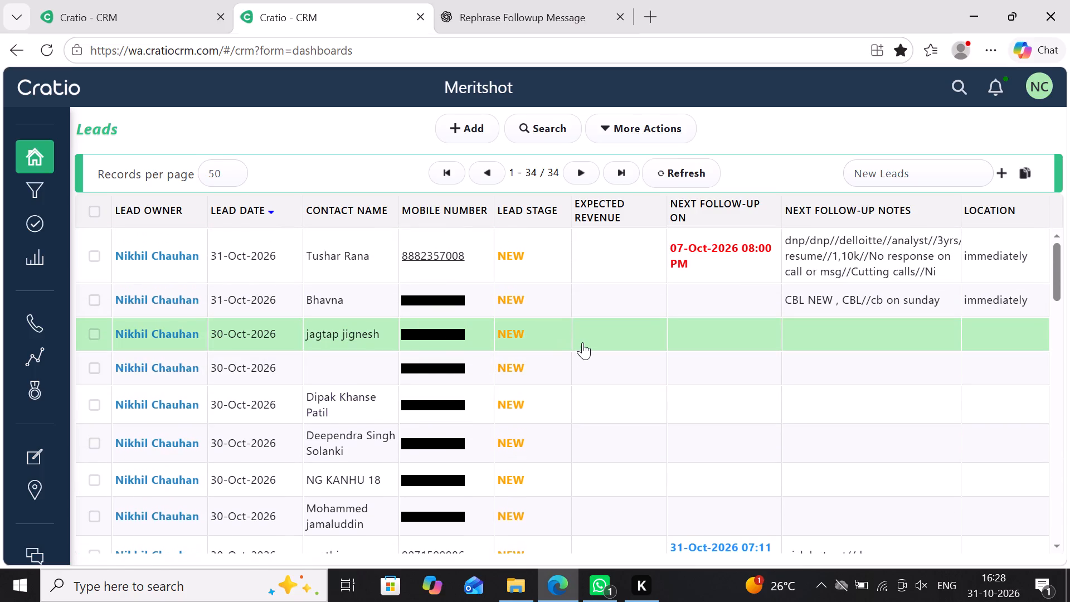
pyautogui.scroll(-6, 582, 342)
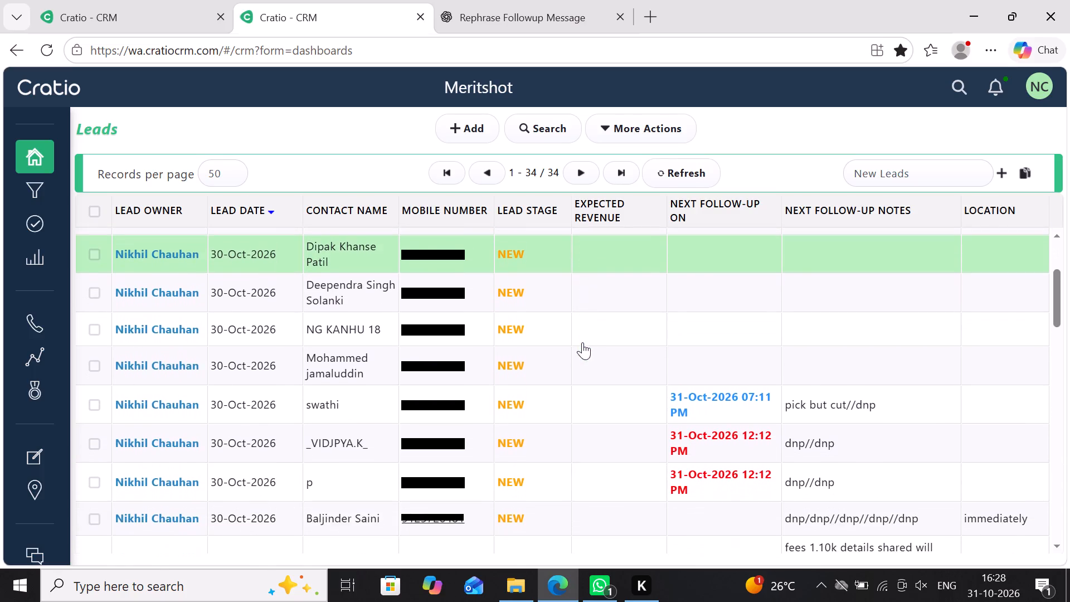
pyautogui.scroll(1, 587, 367)
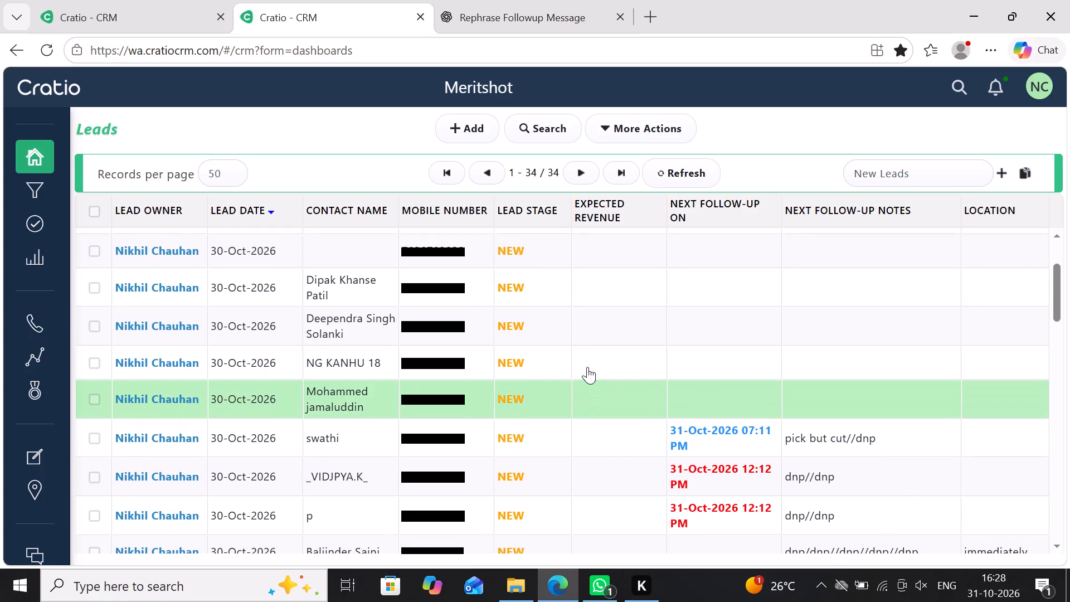
pyautogui.scroll(2, 587, 367)
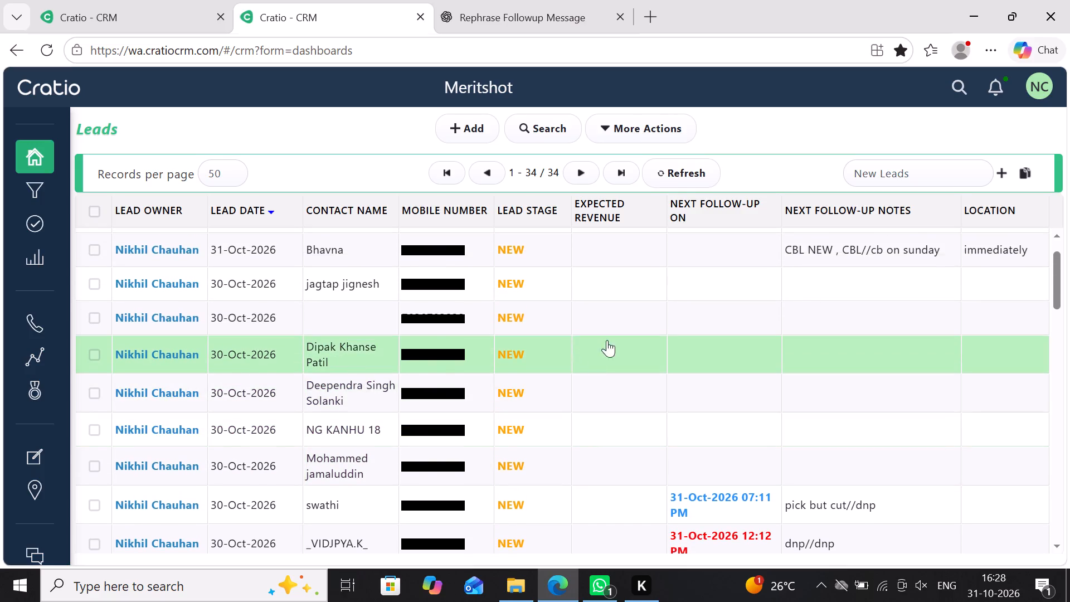
pyautogui.scroll(-7, 641, 390)
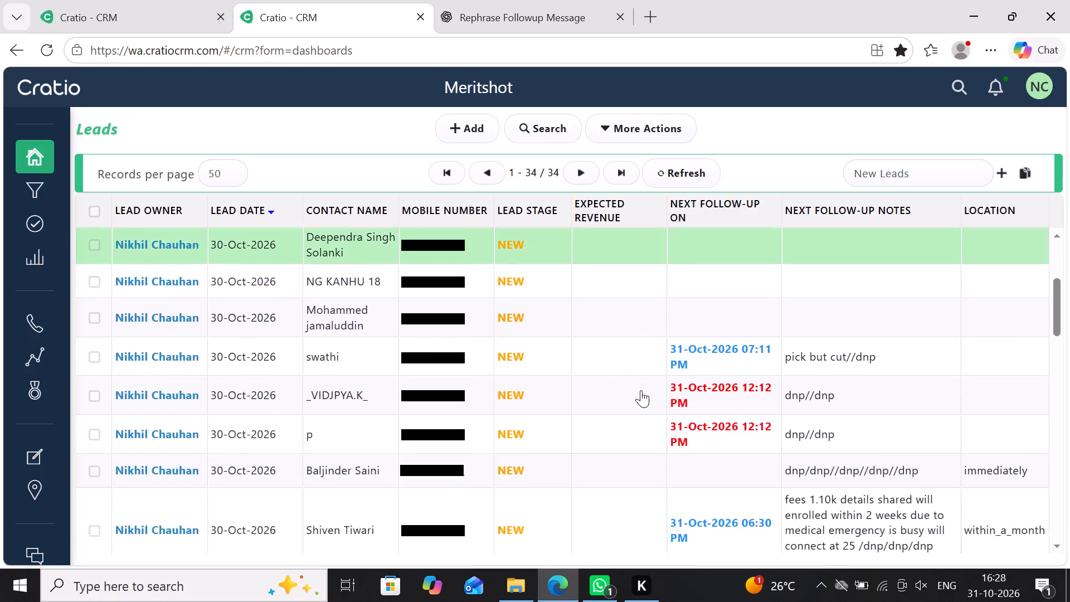
pyautogui.scroll(-2, 641, 390)
pyautogui.scroll(-20, 641, 390)
pyautogui.scroll(-20, 641, 390)
pyautogui.scroll(-20, 641, 390)
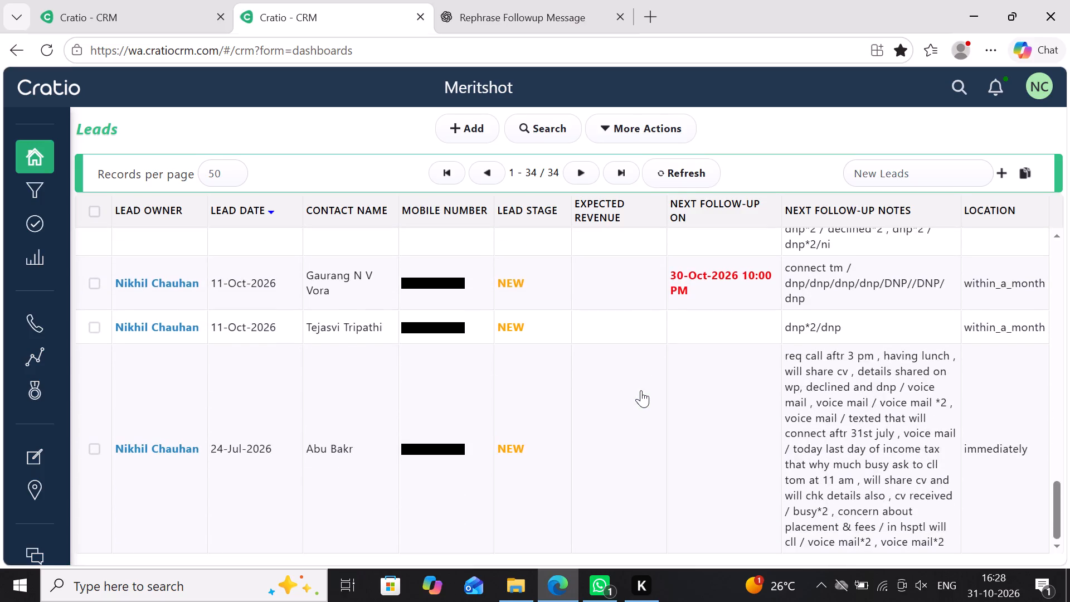
pyautogui.scroll(-15, 641, 390)
pyautogui.scroll(20, 641, 390)
pyautogui.scroll(20, 641, 390)
pyautogui.scroll(20, 641, 390)
pyautogui.scroll(-2, 641, 390)
pyautogui.scroll(1, 641, 390)
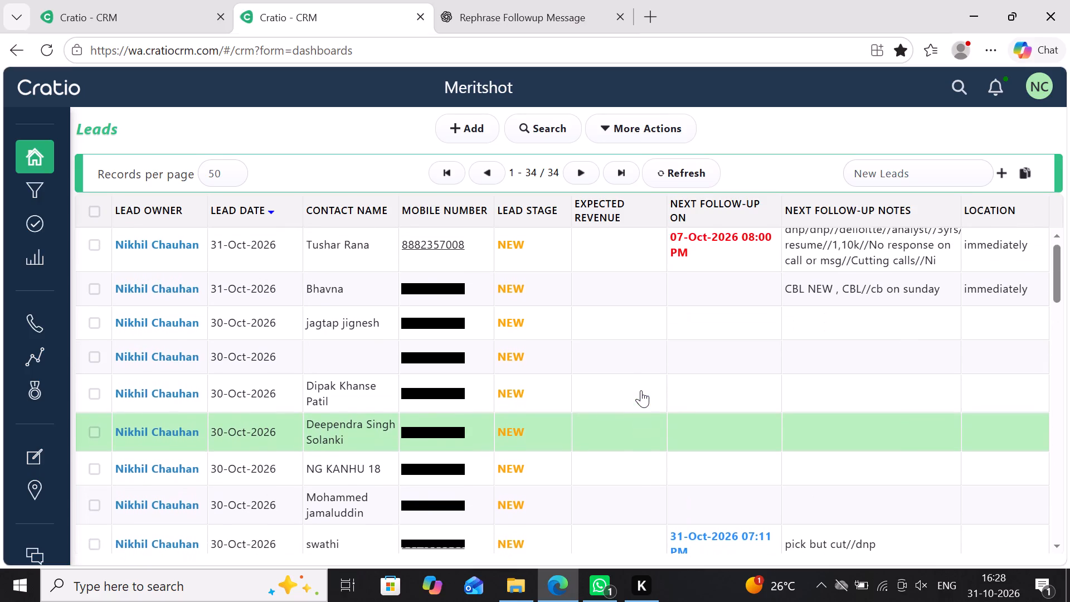
pyautogui.scroll(6, 641, 390)
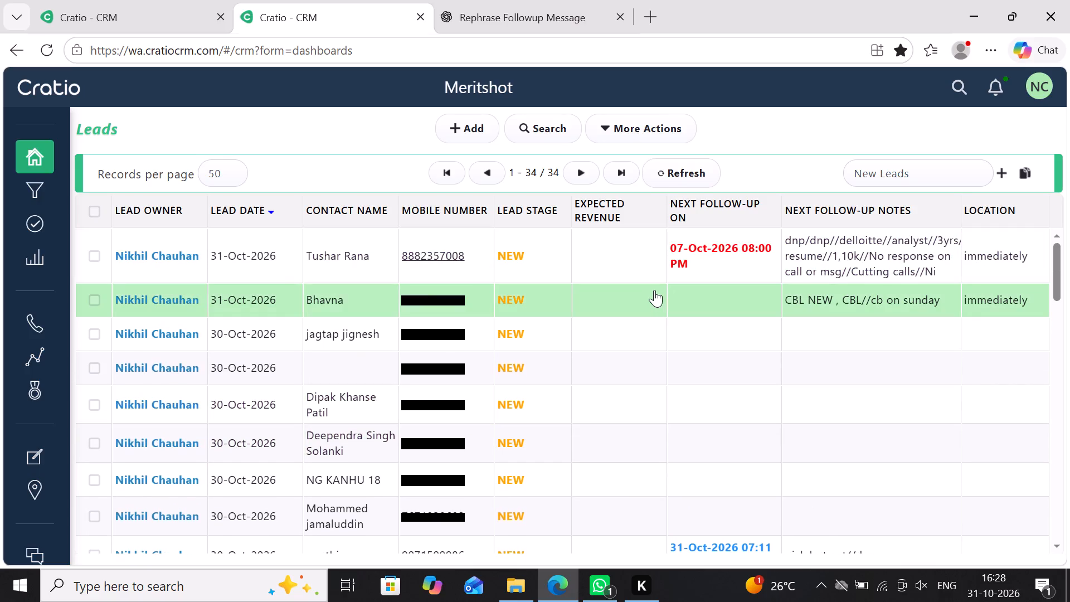
# Open the 31-Oct-2026 lead with the "cb on sunday" follow-up note for editing and go to its next follow-up details.
pyautogui.click(616, 295)
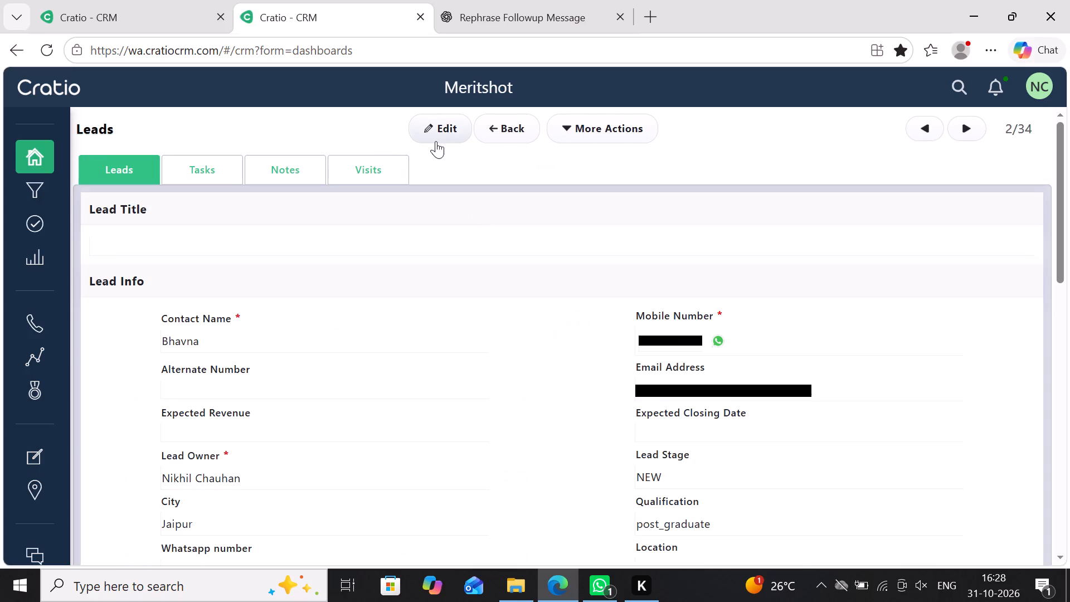
pyautogui.click(446, 129)
pyautogui.scroll(-10, 549, 388)
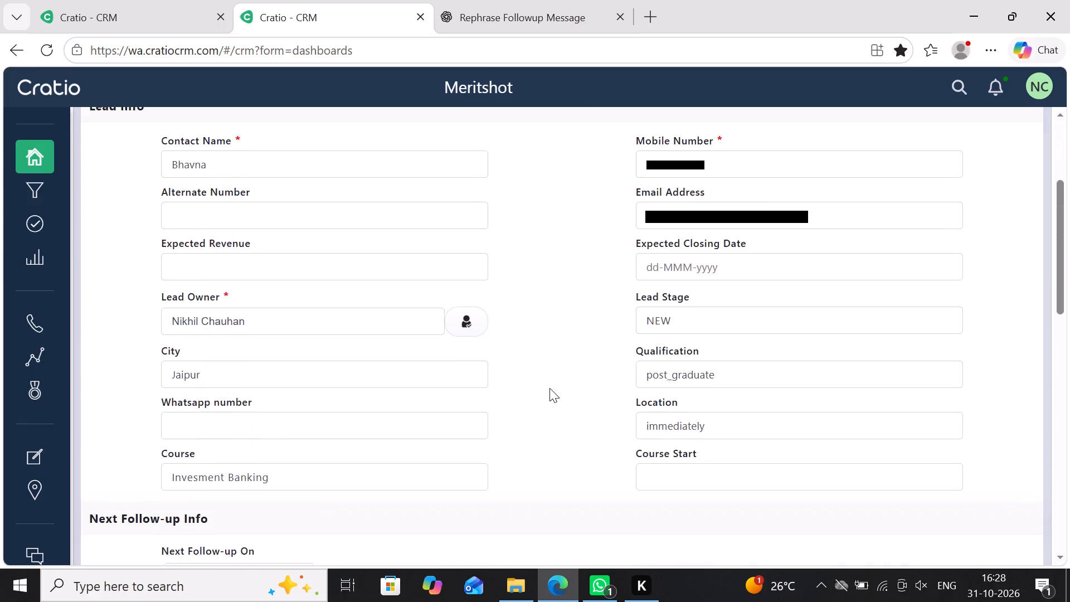
# Examine the open lead's contact details, source information and next follow-up notes.
pyautogui.scroll(-20, 549, 388)
pyautogui.scroll(-5, 549, 388)
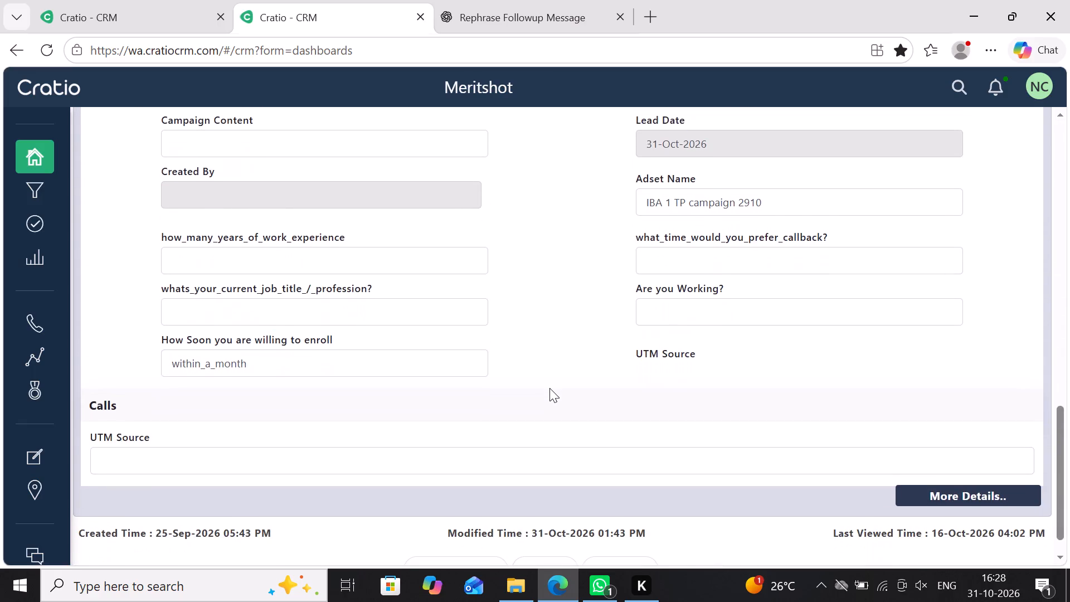
pyautogui.scroll(9, 549, 388)
pyautogui.scroll(-20, 549, 388)
pyautogui.scroll(-14, 549, 388)
pyautogui.scroll(9, 549, 388)
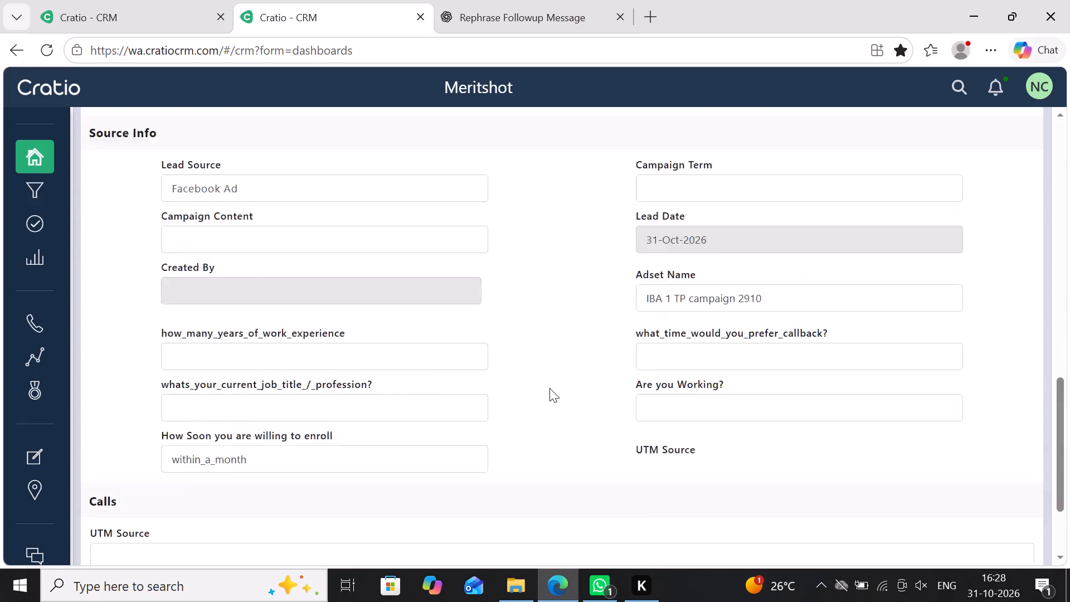
pyautogui.scroll(4, 549, 388)
pyautogui.scroll(20, 549, 388)
pyautogui.scroll(1, 549, 388)
pyautogui.scroll(-1, 549, 397)
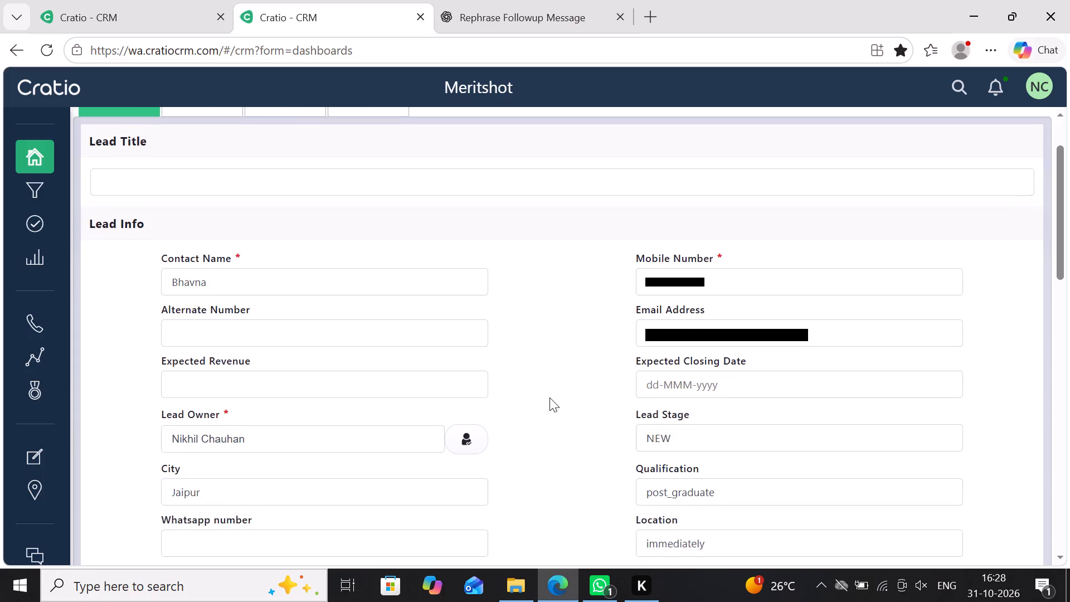
pyautogui.scroll(-5, 549, 397)
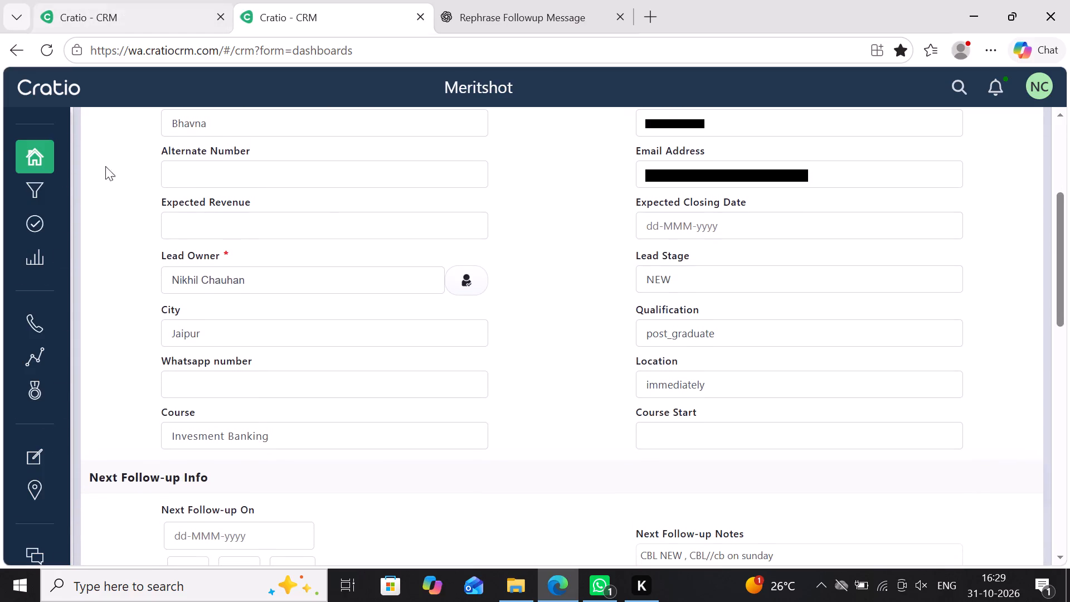
pyautogui.scroll(20, 505, 200)
pyautogui.scroll(20, 505, 200)
pyautogui.scroll(10, 505, 200)
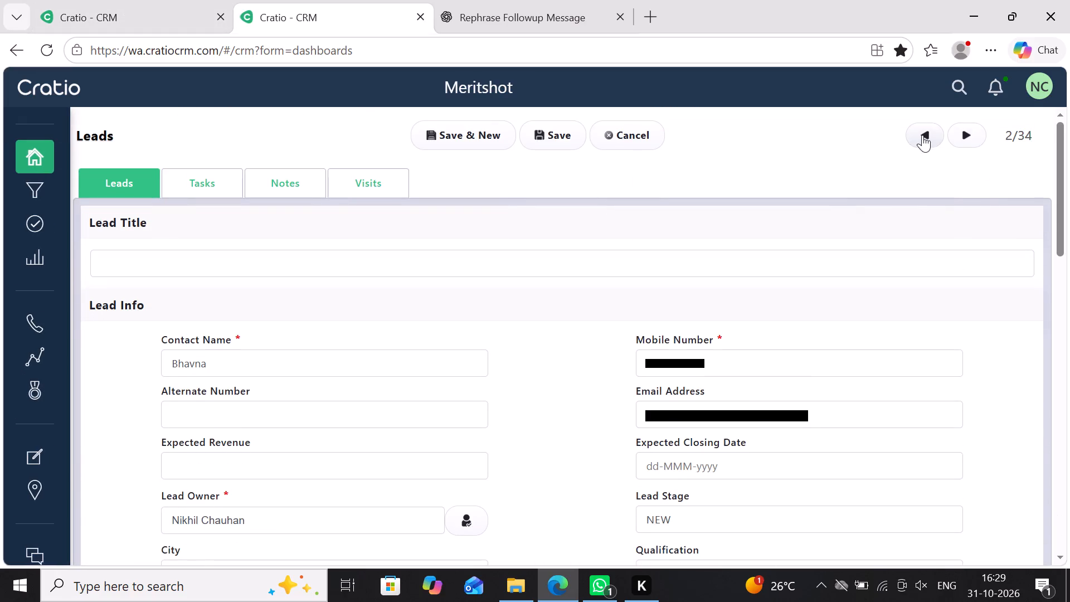
# Go back to the previous lead record, the first in the list, and copy its mobile number.
pyautogui.click(922, 135)
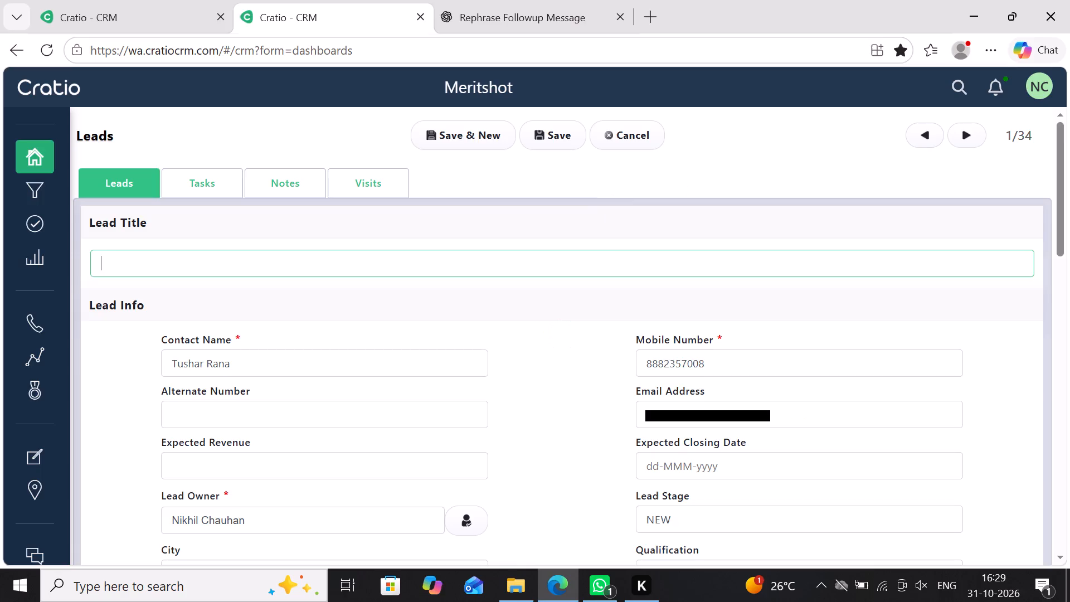
pyautogui.tripleClick(677, 364)
pyautogui.hotkey('ctrl', 'c')
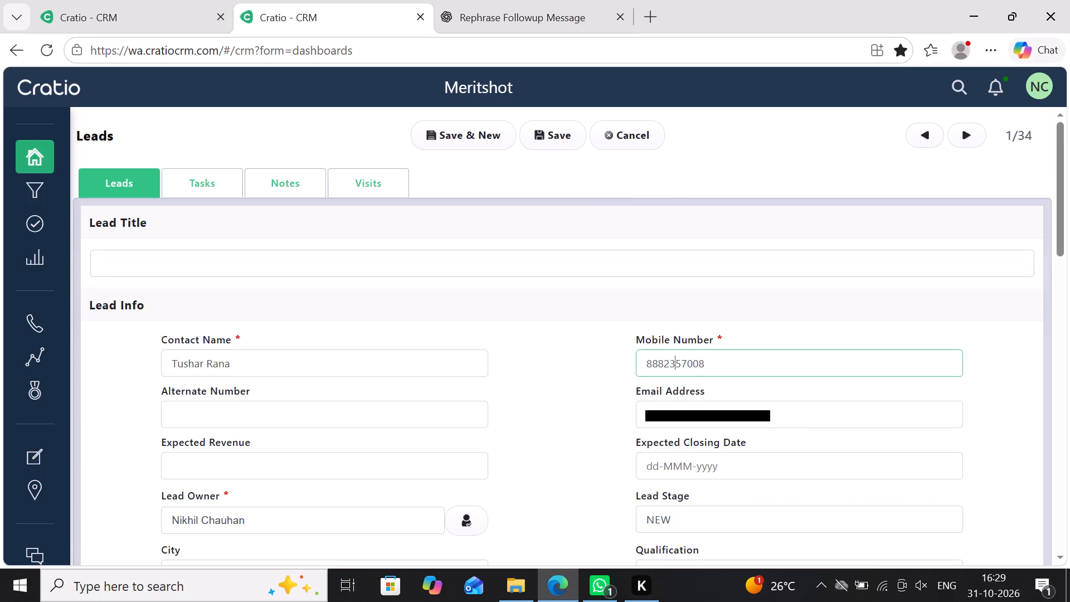
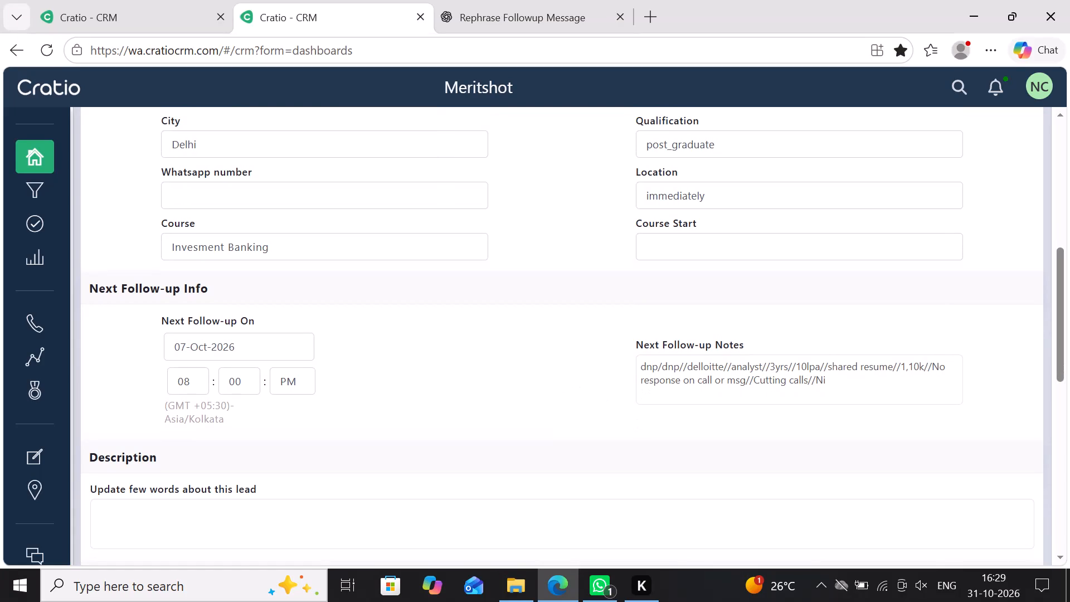
# Copy the entire Next Follow-up Notes text of the open Delhi Investment Banking lead.
pyautogui.tripleClick(698, 364)
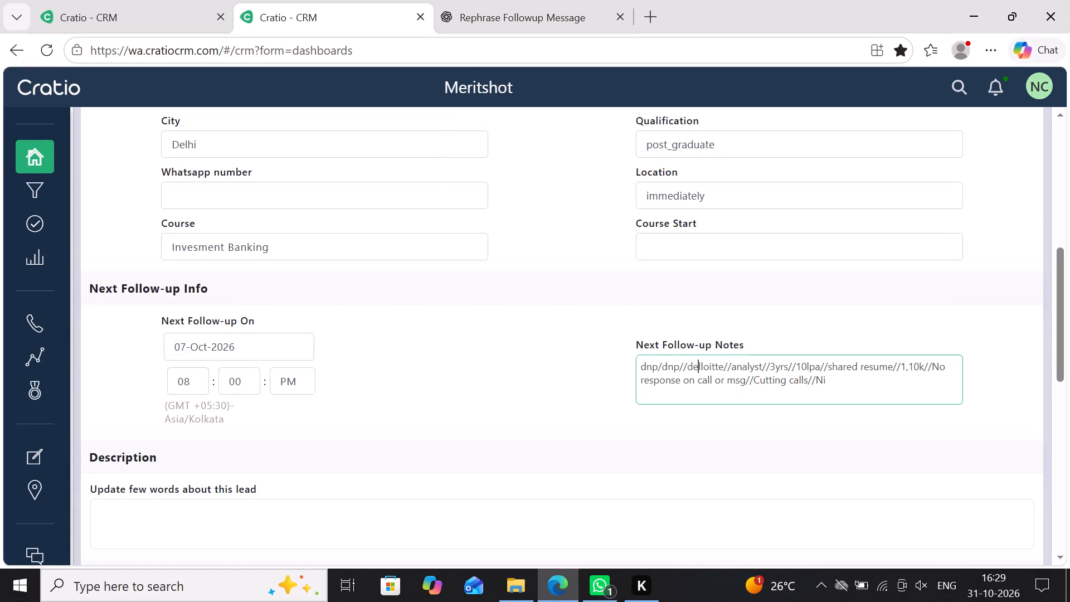
pyautogui.doubleClick(698, 364)
pyautogui.hotkey('ctrl', 'c')
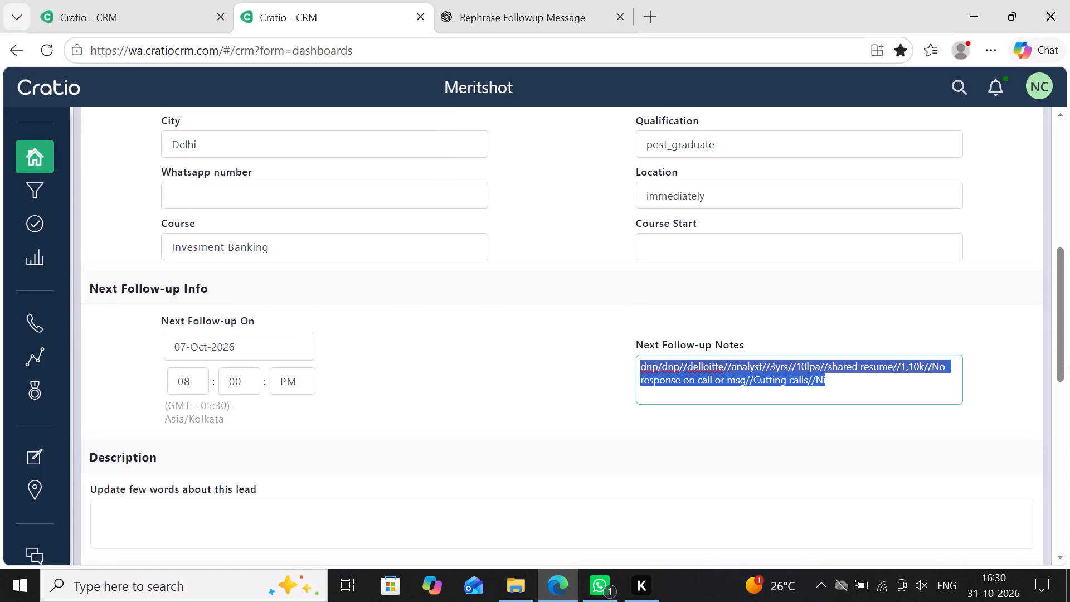
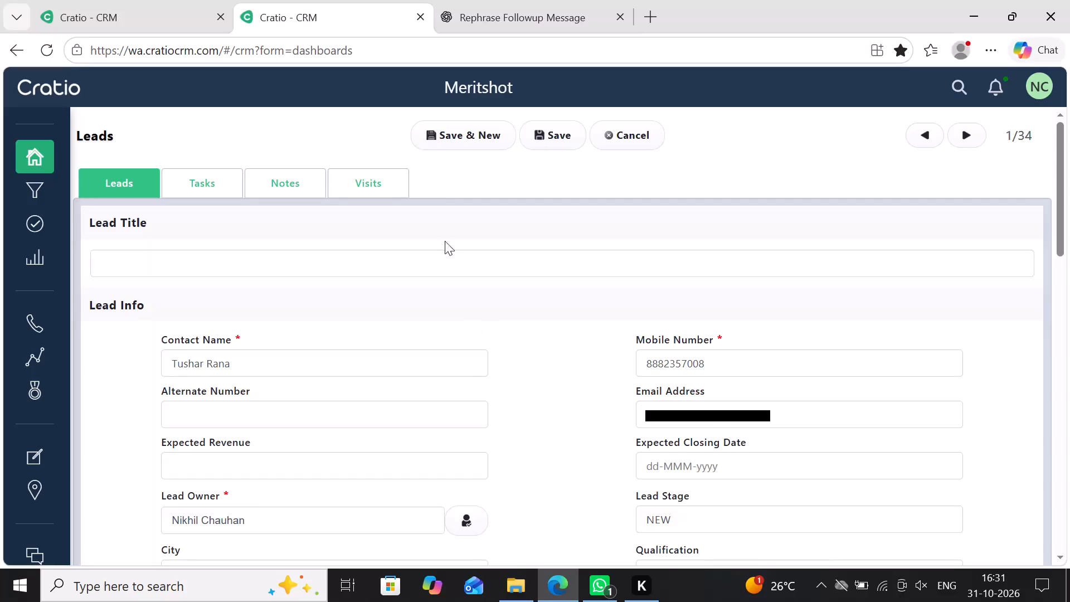
# In the other CRM tab, search for a lead by partial mobile number and open the matching lead's record down to its follow-up information.
pyautogui.click(153, 0)
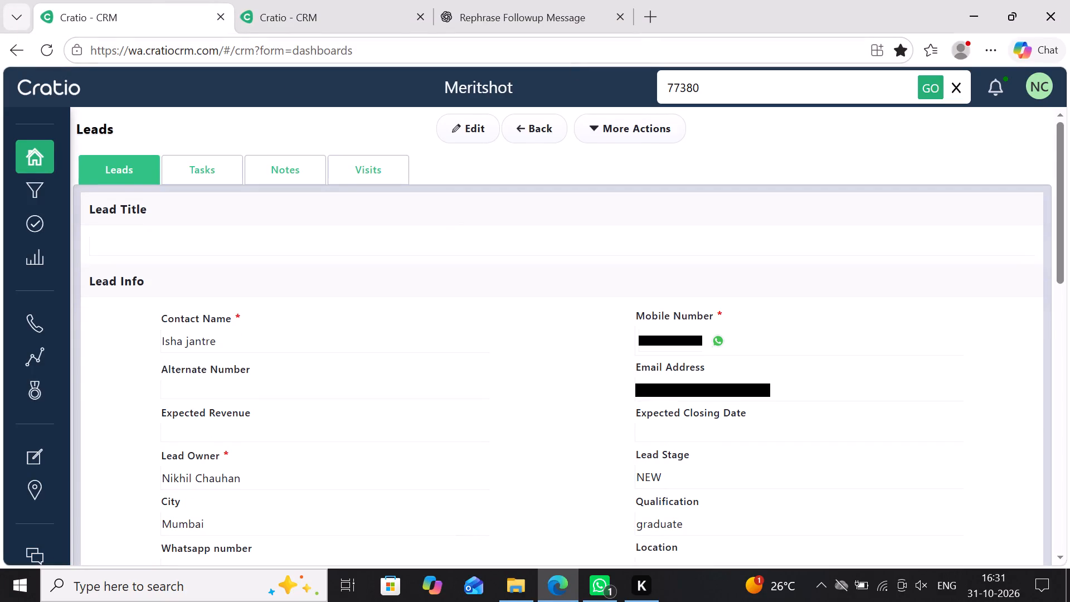
pyautogui.tripleClick(724, 85)
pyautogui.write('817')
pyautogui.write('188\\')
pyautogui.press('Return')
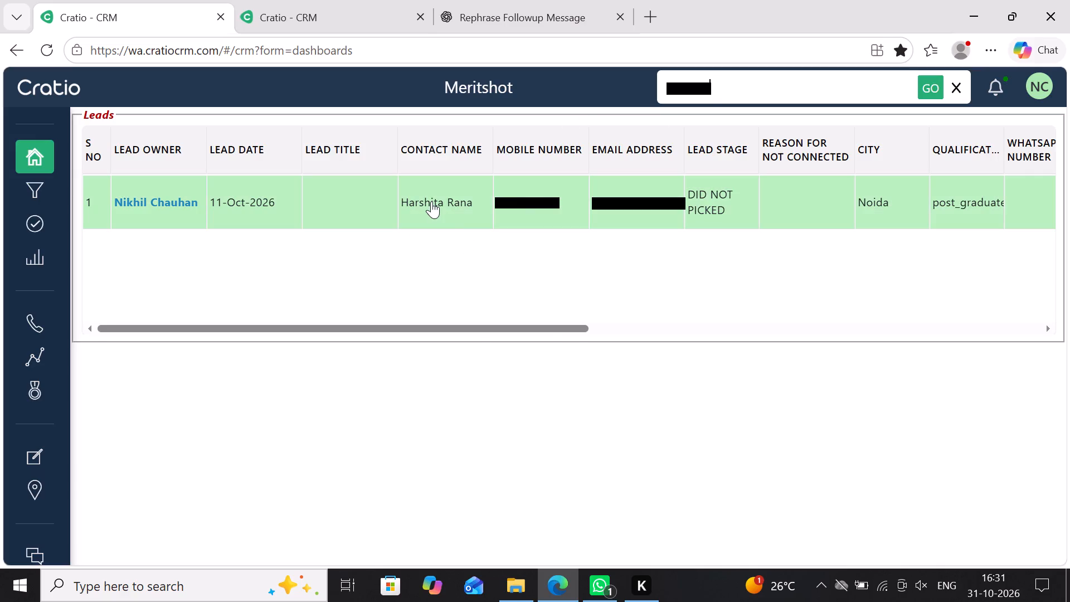
pyautogui.click(431, 201)
pyautogui.moveTo(431, 201); pyautogui.dragTo(486, 326)
pyautogui.scroll(-3, 486, 326)
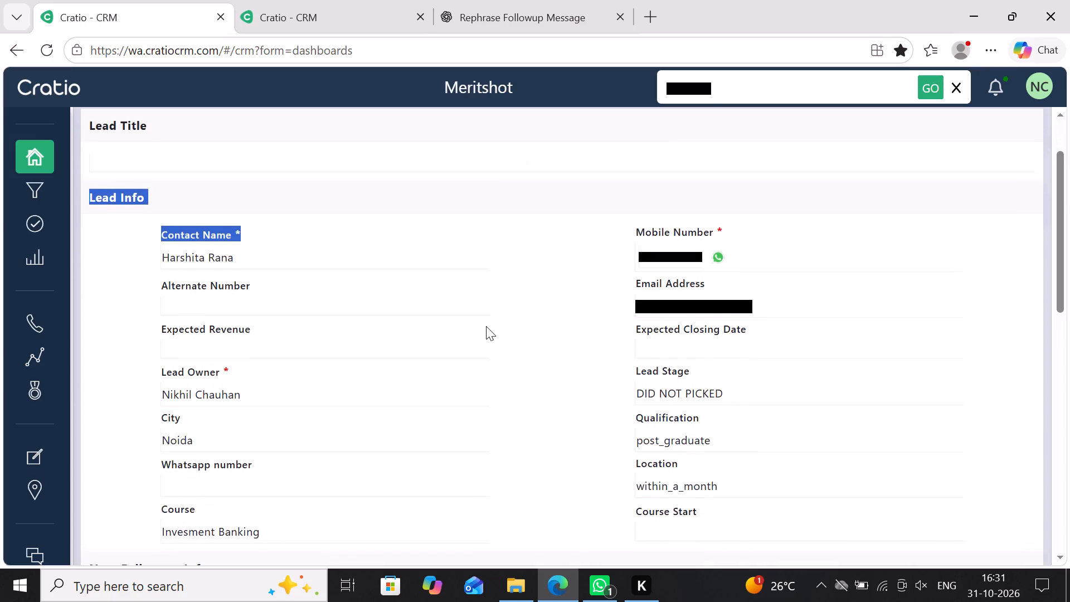
# Examine the searched Noida lead's follow-up, source and campaign details, close the search box and return to the start of the record.
pyautogui.scroll(-10, 486, 326)
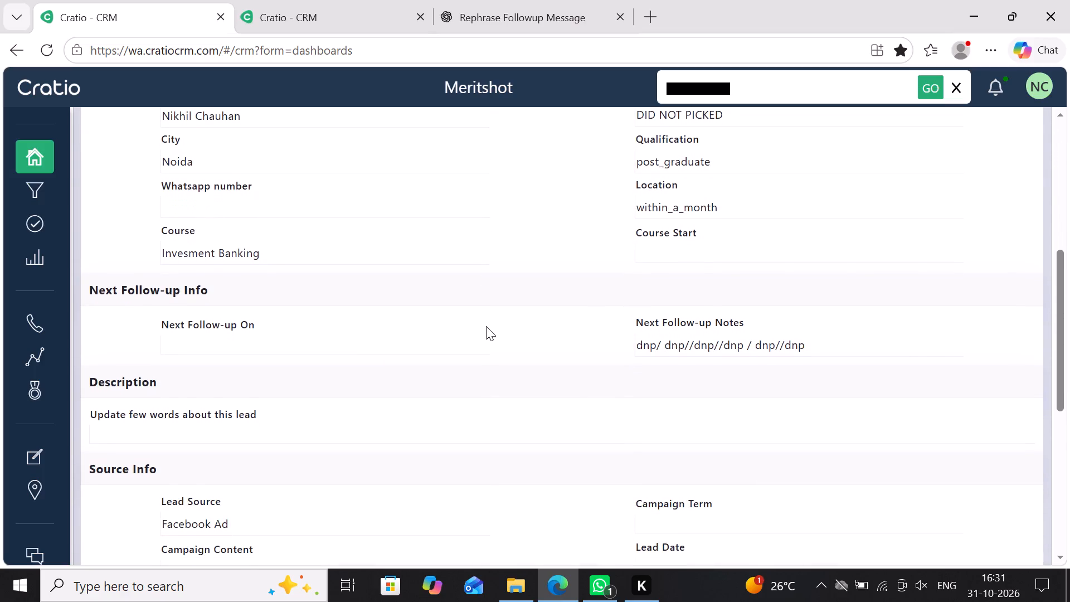
pyautogui.scroll(-20, 486, 326)
pyautogui.scroll(-2, 486, 326)
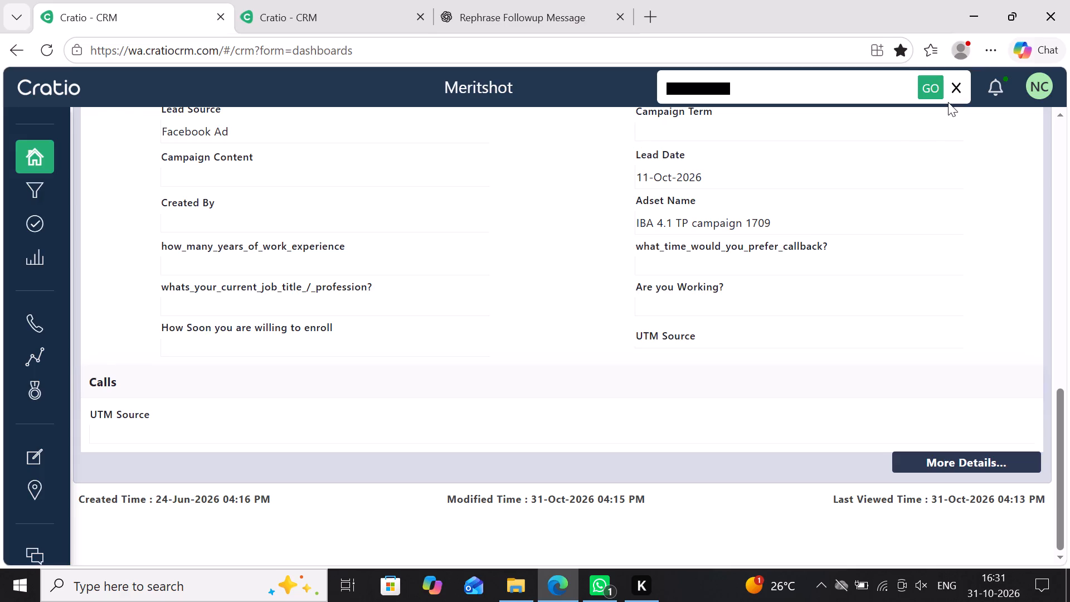
pyautogui.click(956, 84)
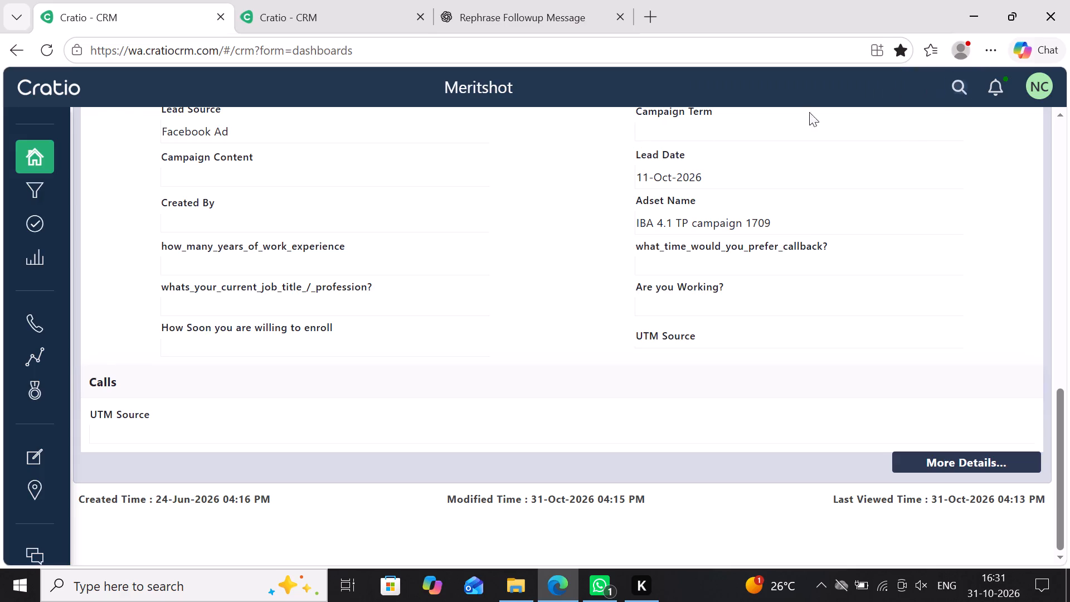
pyautogui.scroll(13, 611, 127)
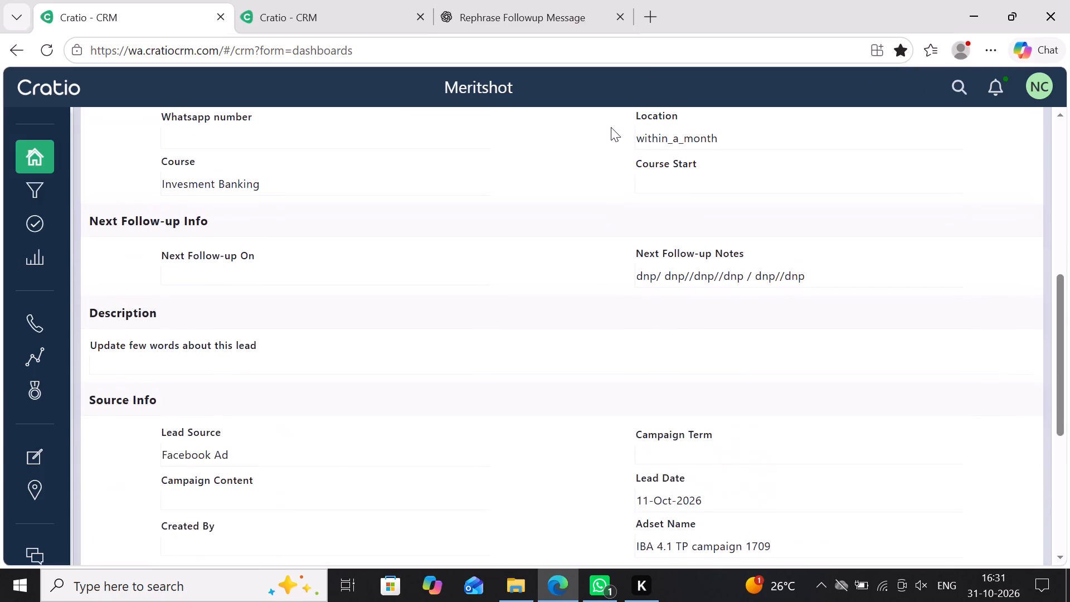
pyautogui.scroll(11, 611, 127)
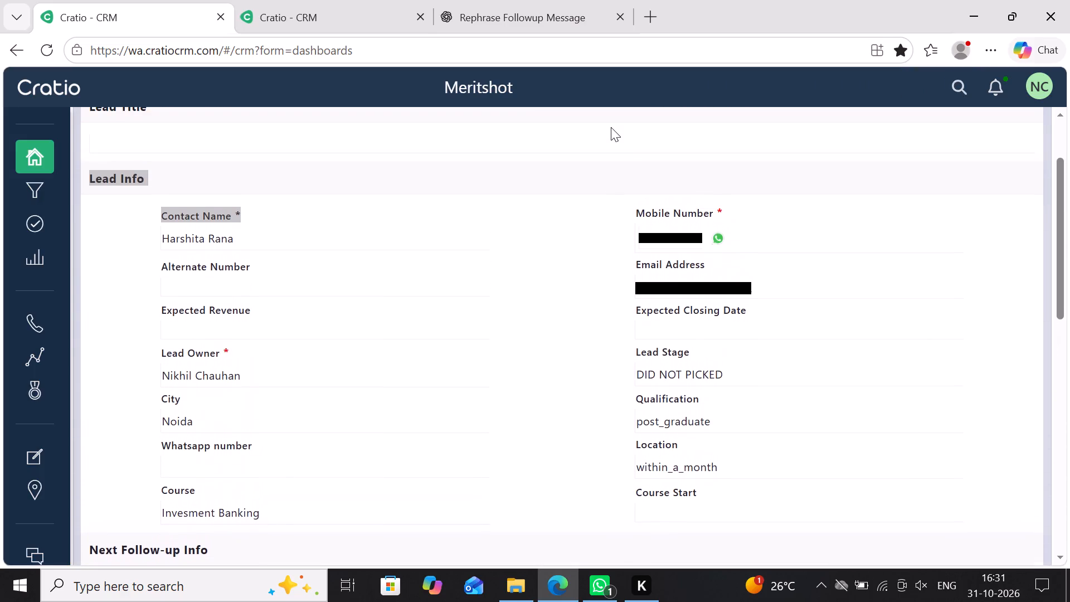
pyautogui.scroll(2, 611, 127)
pyautogui.scroll(20, 611, 127)
pyautogui.scroll(3, 611, 127)
pyautogui.click(589, 177)
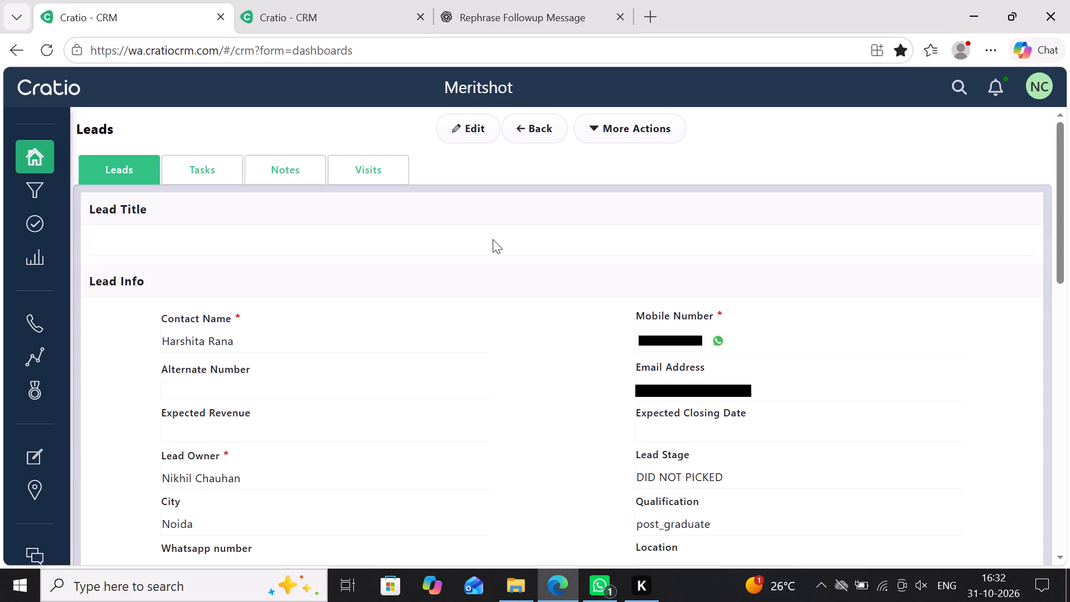
# Switch to the other CRM tab and move on from the first New lead to the next one.
pyautogui.click(319, 0)
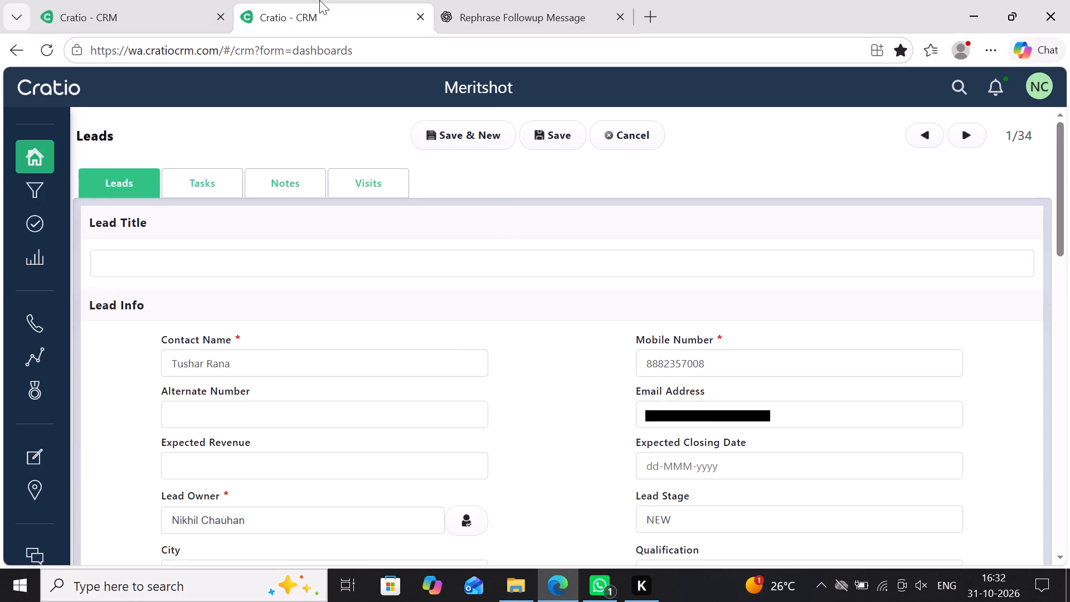
pyautogui.scroll(-3, 435, 351)
pyautogui.scroll(20, 435, 351)
pyautogui.scroll(20, 435, 351)
pyautogui.scroll(20, 435, 351)
pyautogui.click(967, 142)
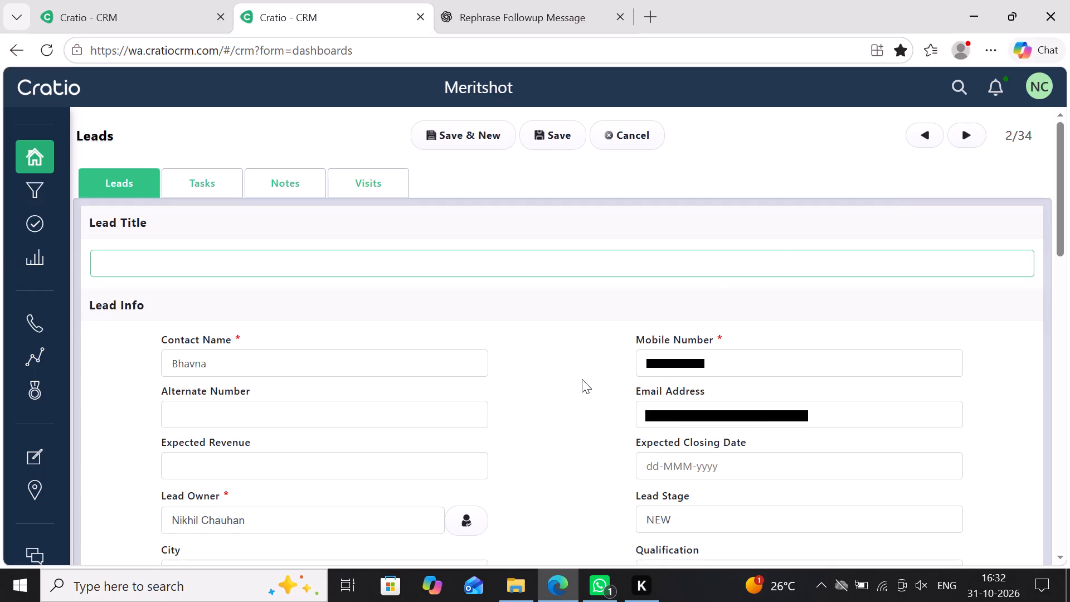
# Examine the Jaipur lead's contact information, follow-up notes and source details.
pyautogui.scroll(-9, 582, 378)
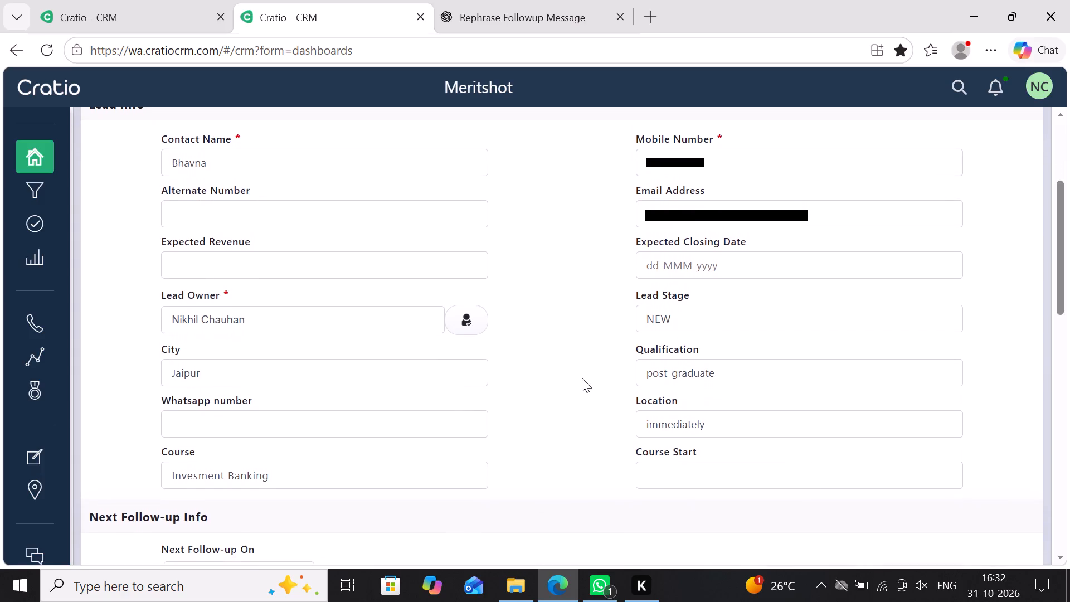
pyautogui.scroll(-9, 582, 378)
pyautogui.scroll(-20, 582, 378)
pyautogui.scroll(-20, 582, 378)
pyautogui.scroll(-20, 582, 378)
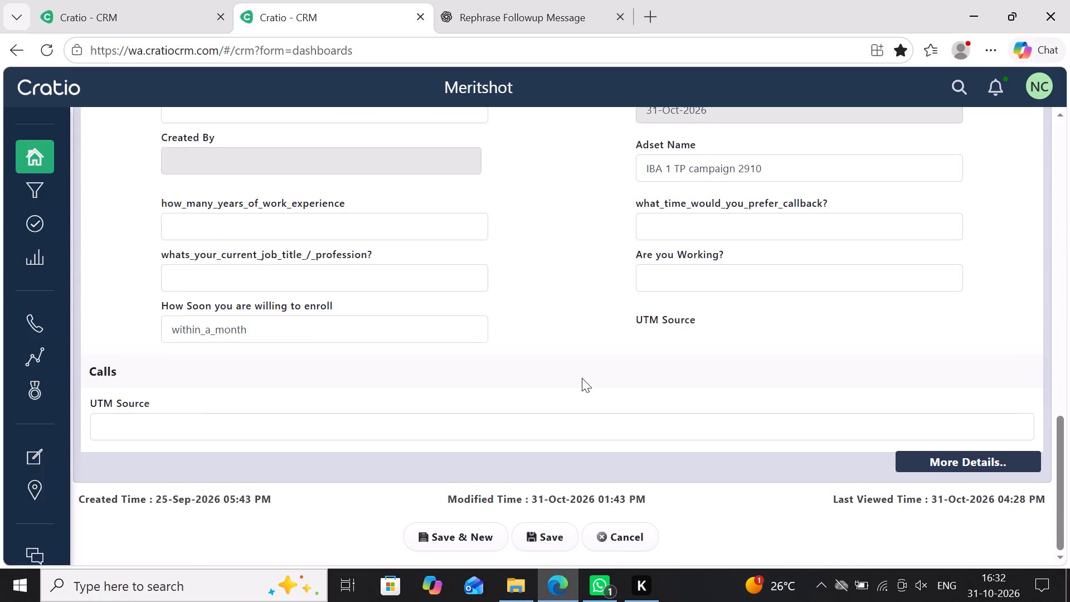
pyautogui.scroll(-7, 582, 378)
pyautogui.scroll(15, 582, 378)
pyautogui.scroll(10, 582, 378)
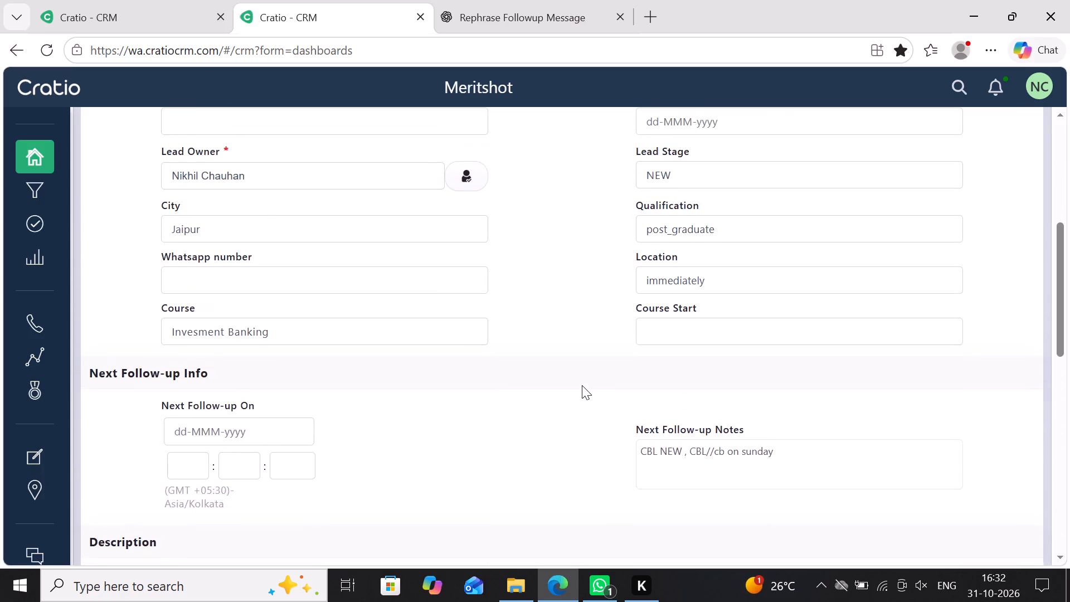
pyautogui.scroll(5, 582, 385)
# Open the Jaipur lead's next follow-up notes for editing, at the end of the existing "cb on sunday" text.
pyautogui.scroll(-2, 582, 385)
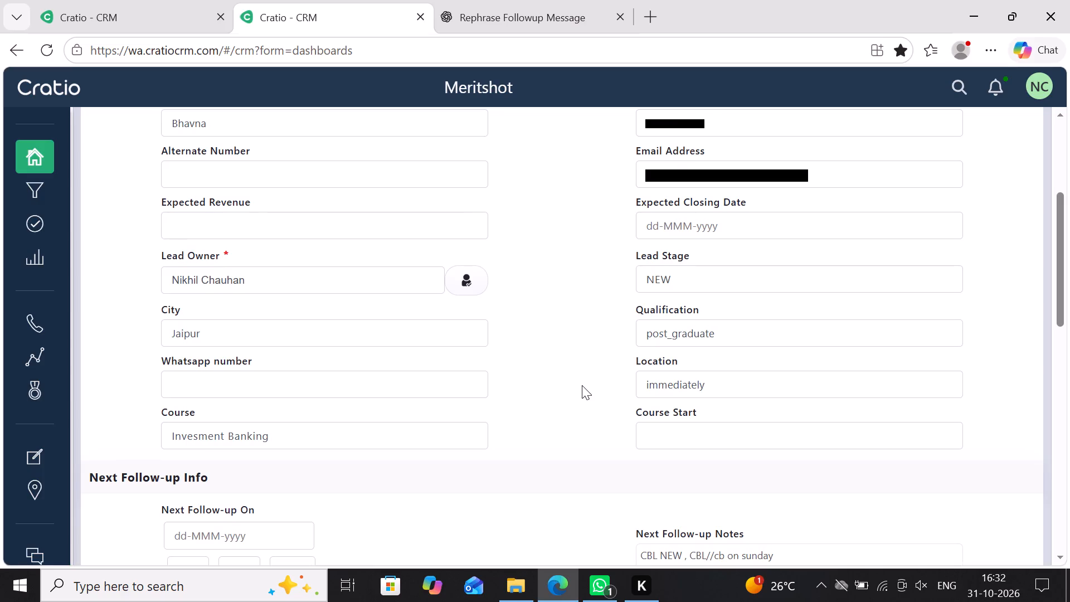
pyautogui.click(786, 555)
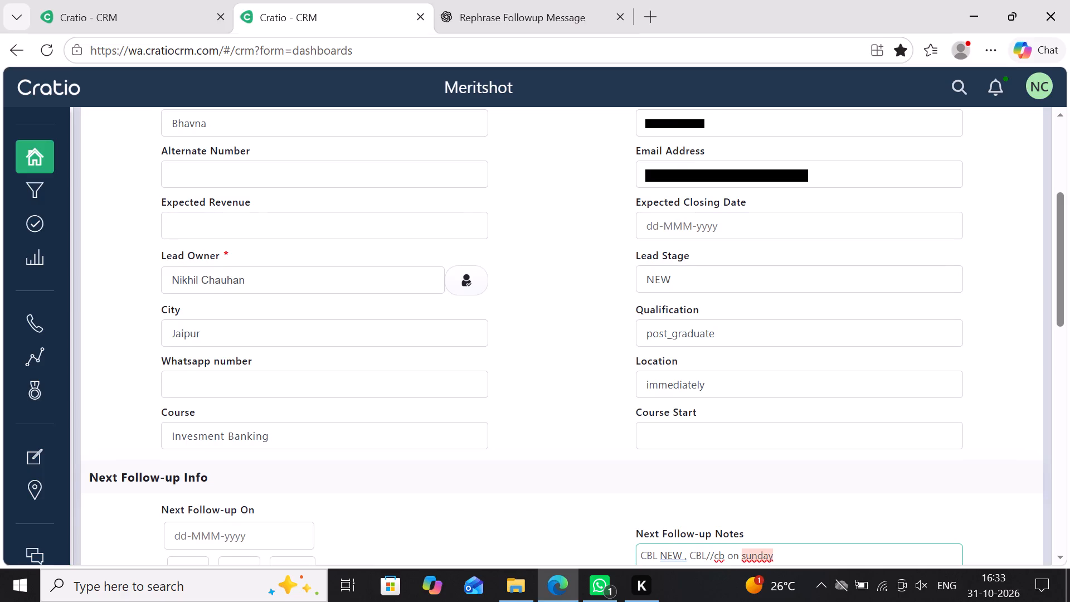
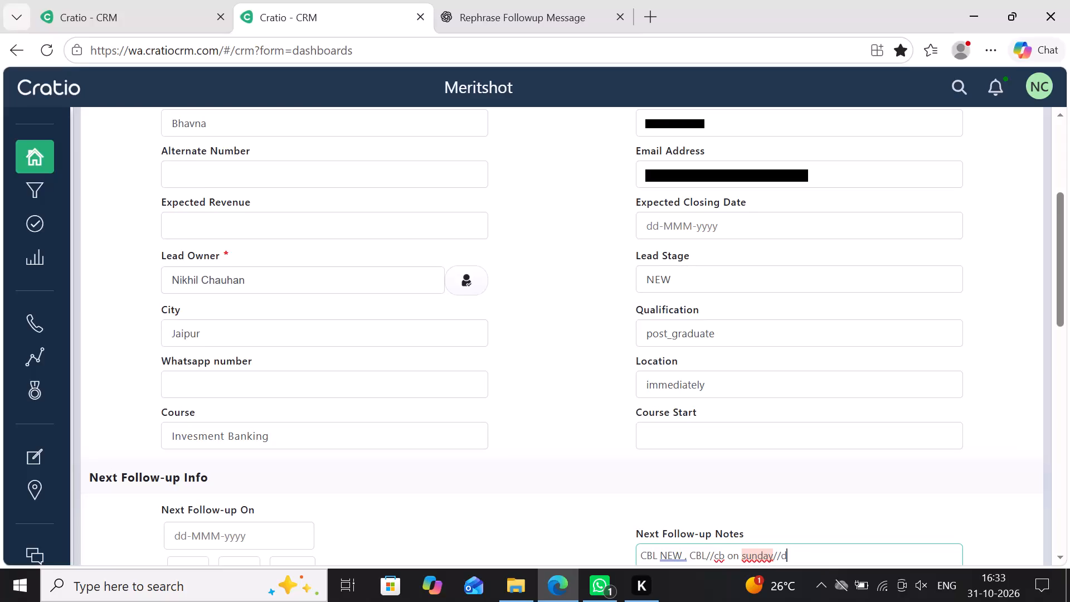
# Finish the Jaipur lead's next follow-up notes with "declined" after "cb on sunday//" and save the record.
pyautogui.write('eclined')
pyautogui.press('space')
pyautogui.scroll(20, 611, 320)
pyautogui.scroll(20, 611, 320)
pyautogui.scroll(20, 611, 320)
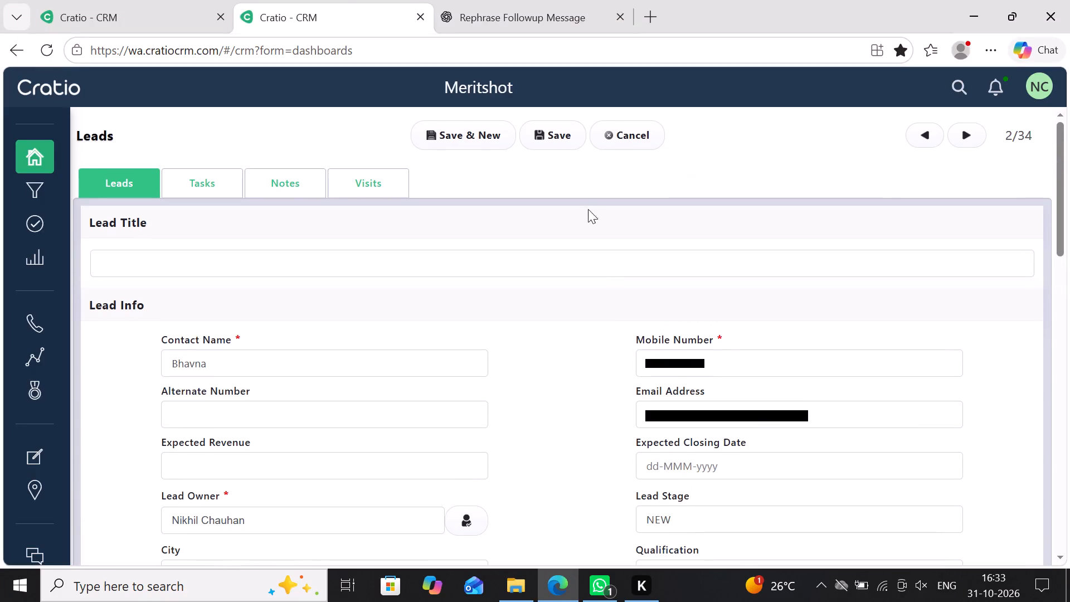
pyautogui.click(565, 139)
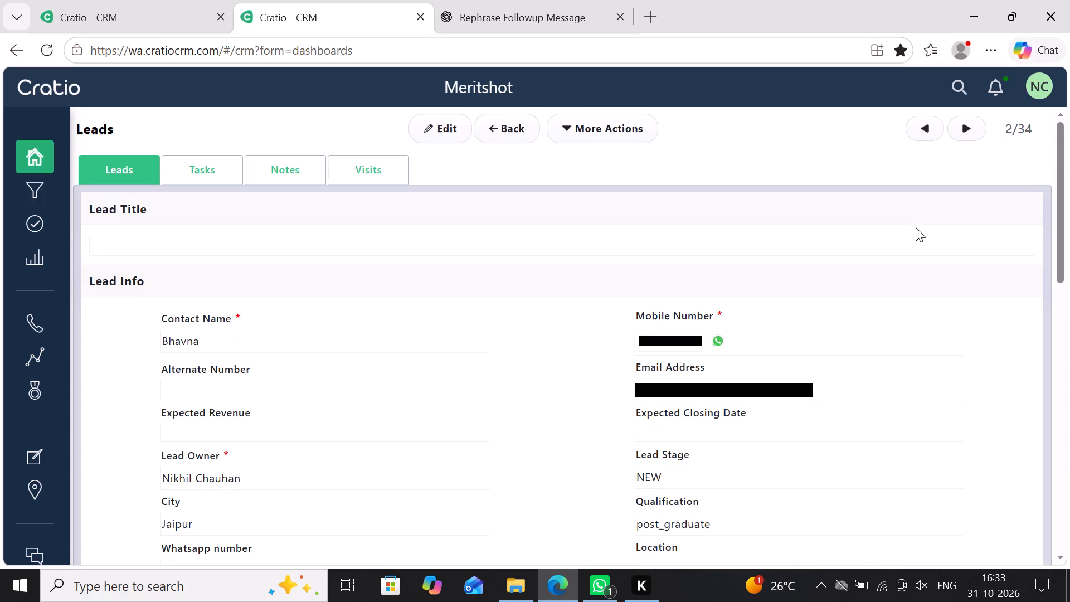
# Move on to the next New lead, from Surat, and open its next follow-up notes for editing.
pyautogui.click(965, 124)
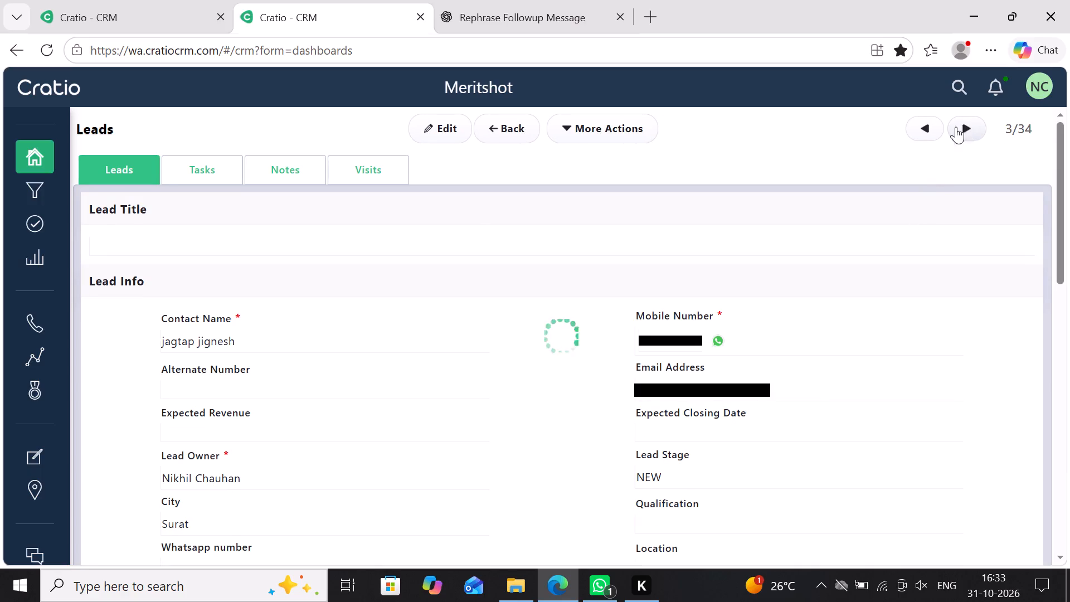
pyautogui.click(431, 137)
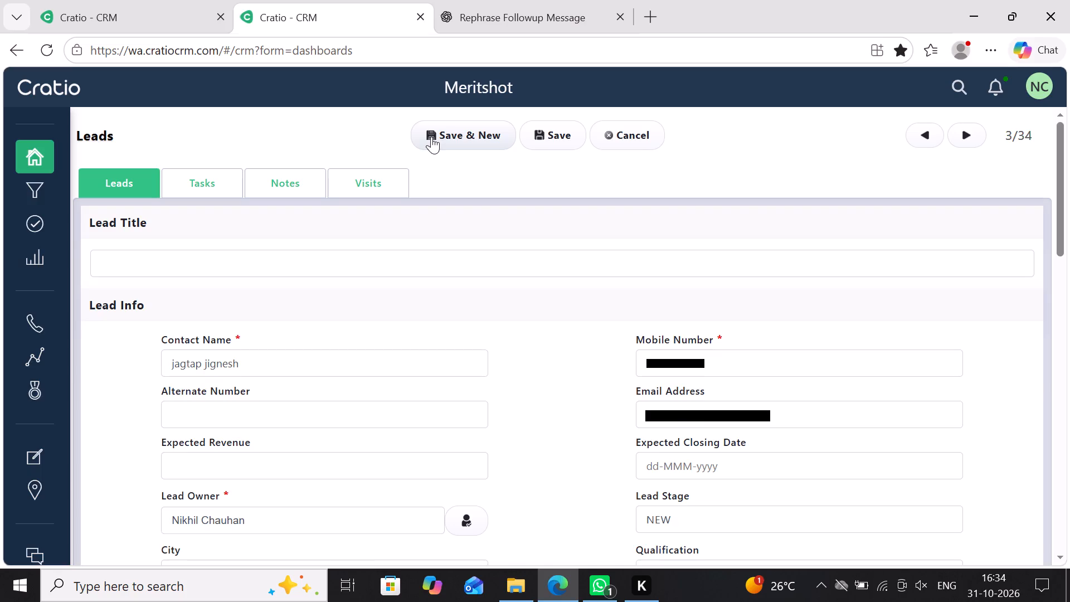
pyautogui.scroll(-5, 528, 277)
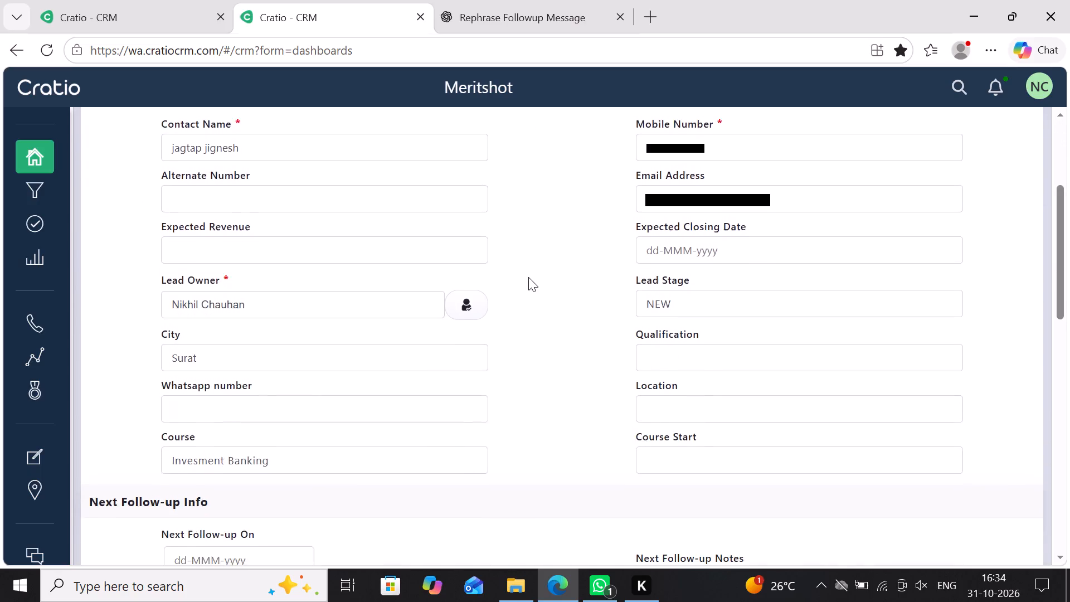
pyautogui.scroll(-4, 528, 277)
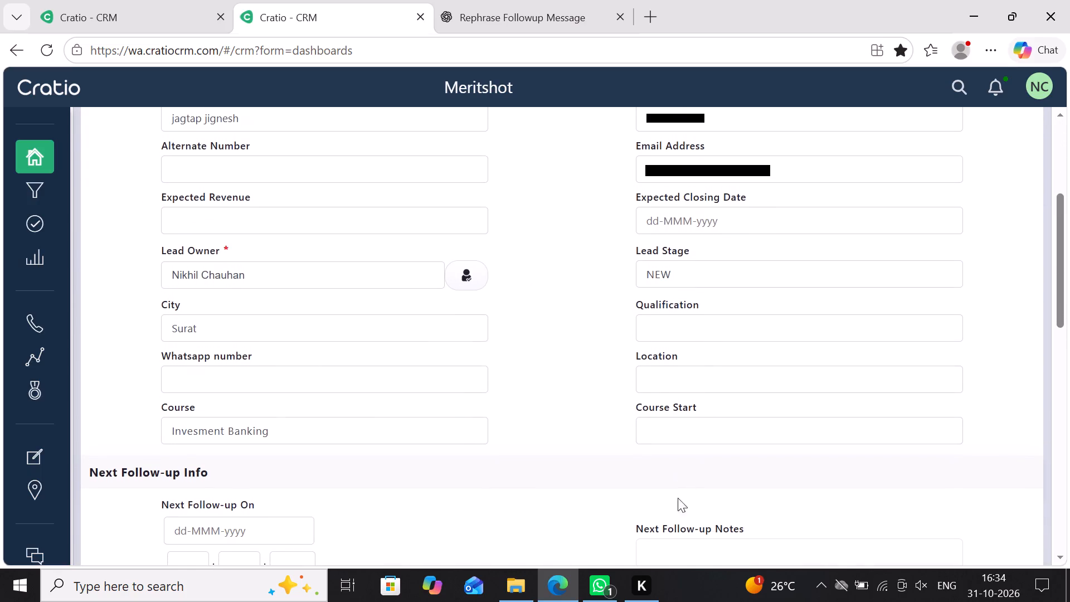
pyautogui.click(668, 546)
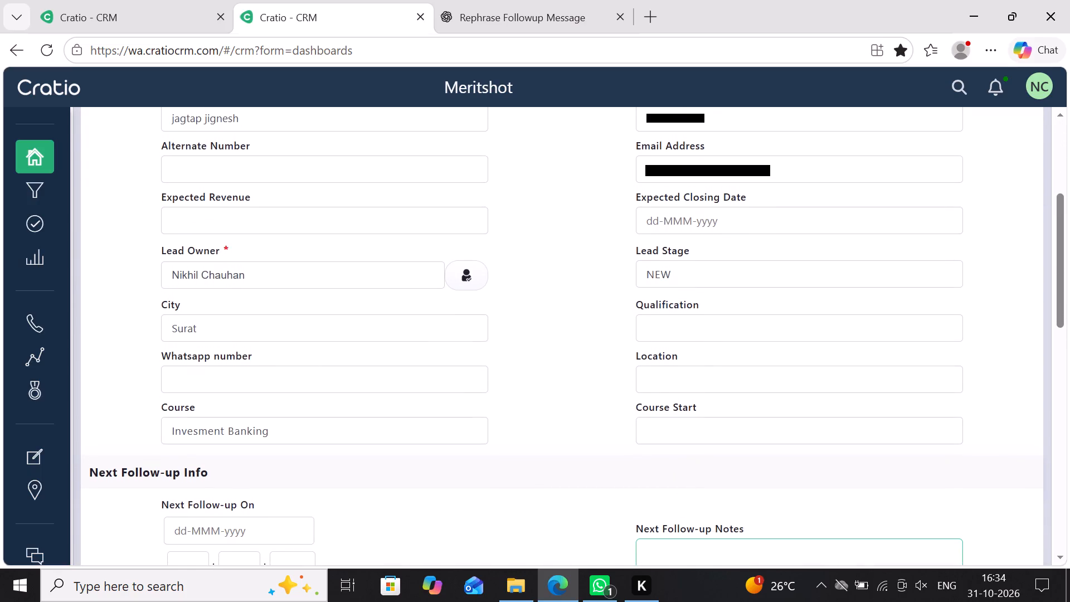
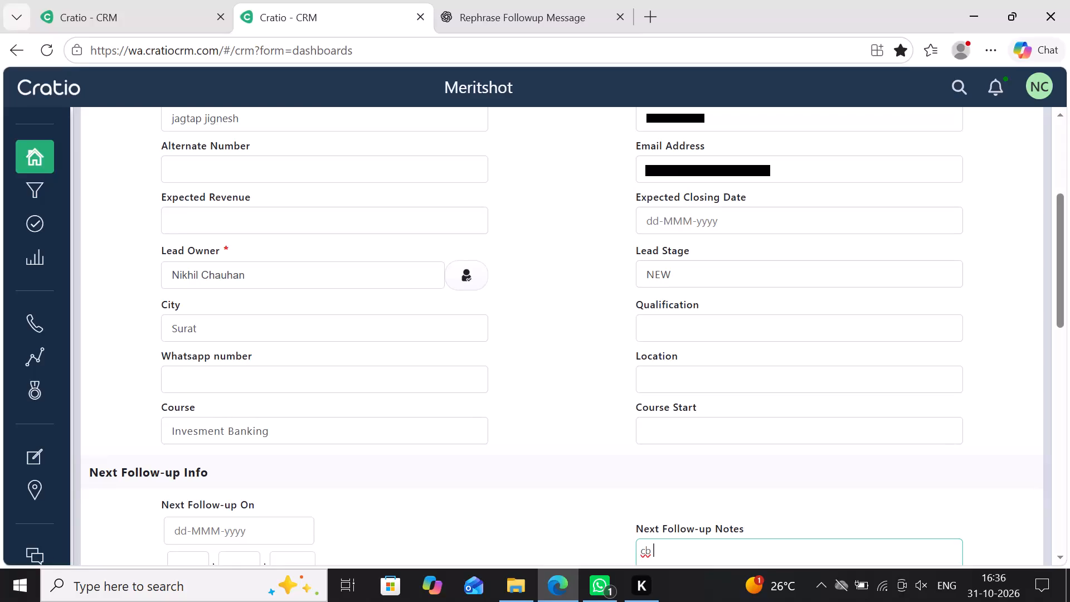
# Finish the Surat lead's next follow-up notes with "6" after "cb".
pyautogui.press('6')
# Schedule the Surat lead's next follow-up for 31-Oct-2026 at 06:00 PM and save the record.
pyautogui.click(270, 518)
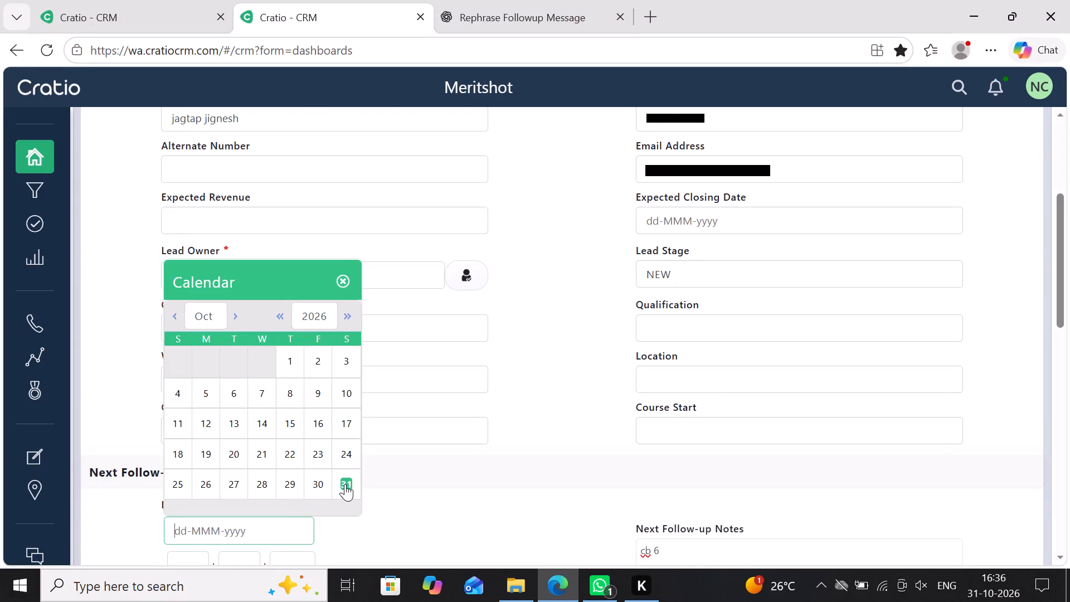
pyautogui.click(345, 484)
pyautogui.scroll(-6, 345, 484)
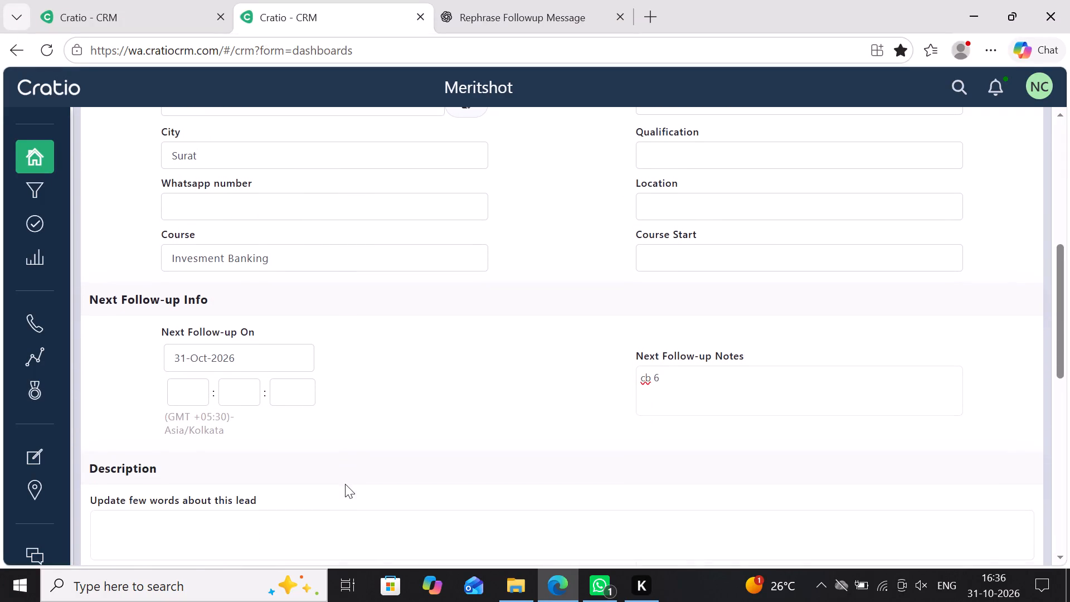
pyautogui.click(177, 394)
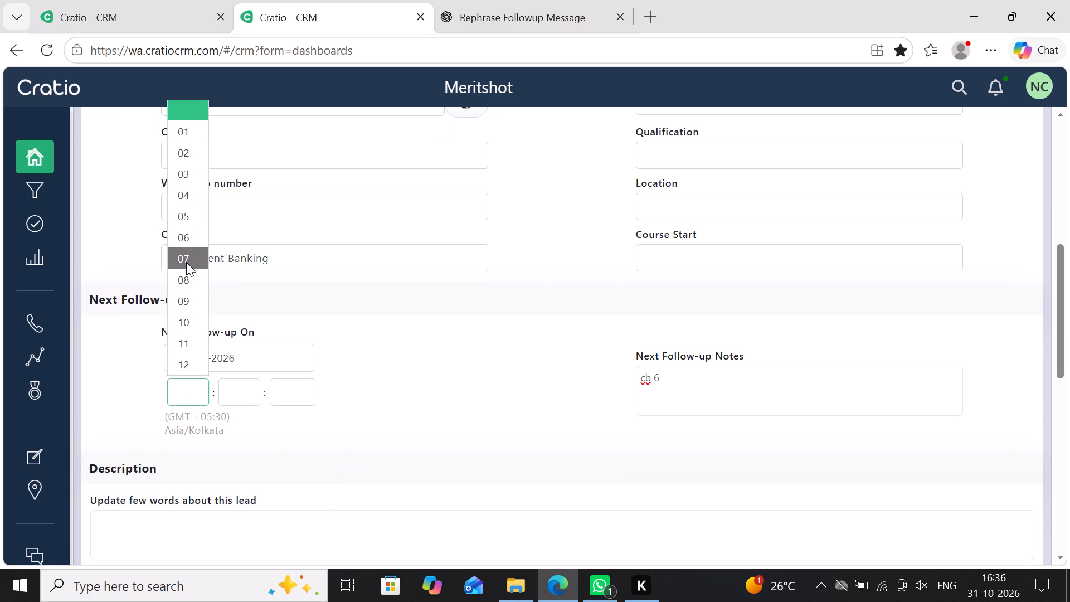
pyautogui.click(186, 242)
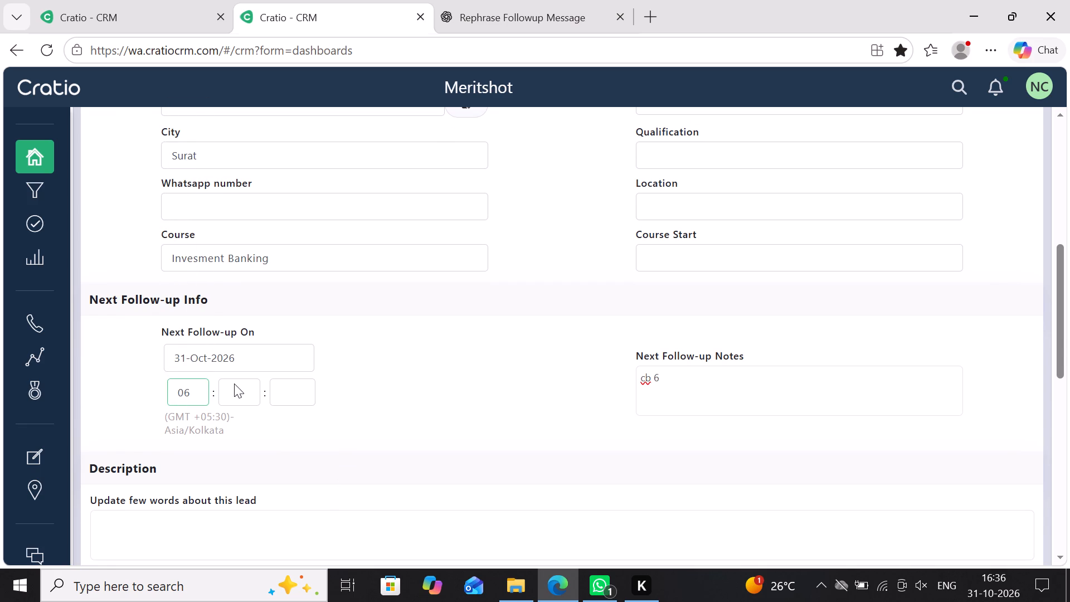
pyautogui.click(234, 383)
pyautogui.click(234, 95)
pyautogui.click(298, 392)
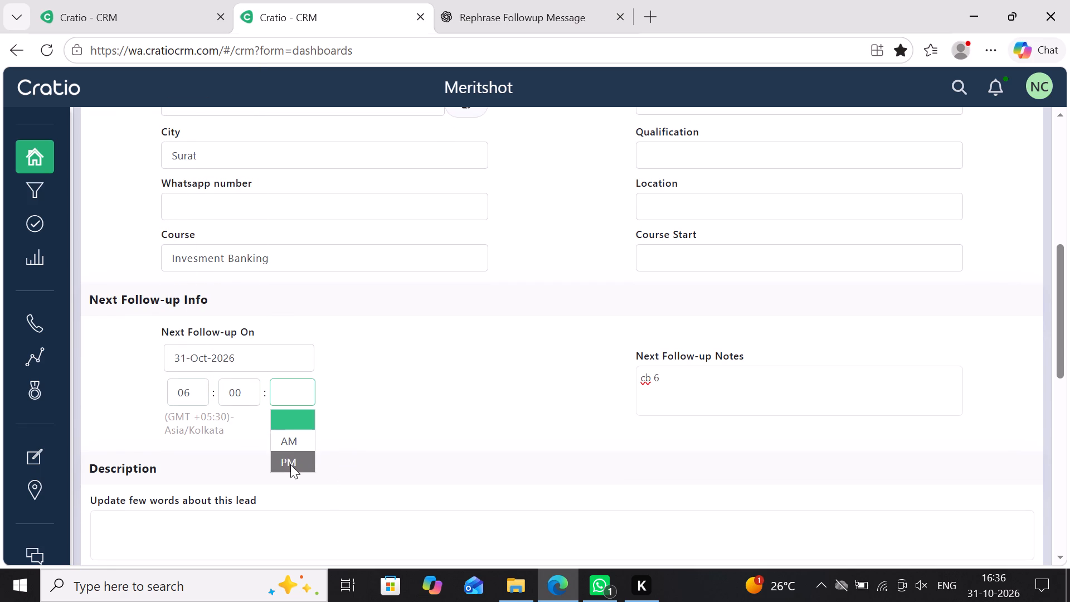
pyautogui.click(290, 464)
pyautogui.click(570, 376)
pyautogui.scroll(10, 570, 376)
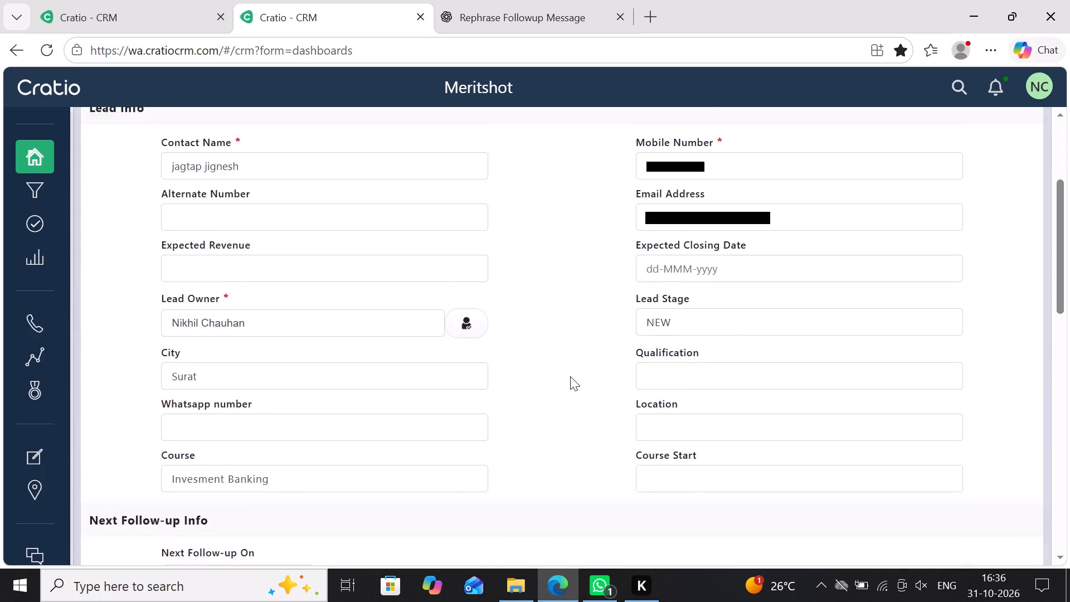
pyautogui.scroll(3, 570, 376)
pyautogui.scroll(20, 570, 376)
pyautogui.scroll(19, 570, 376)
pyautogui.click(555, 139)
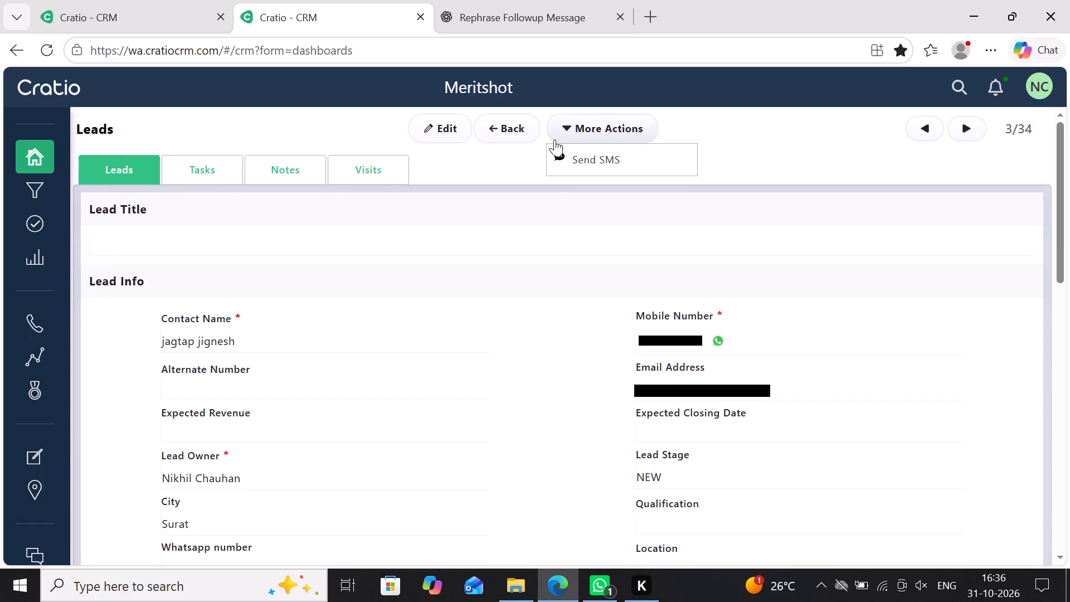
pyautogui.click(752, 153)
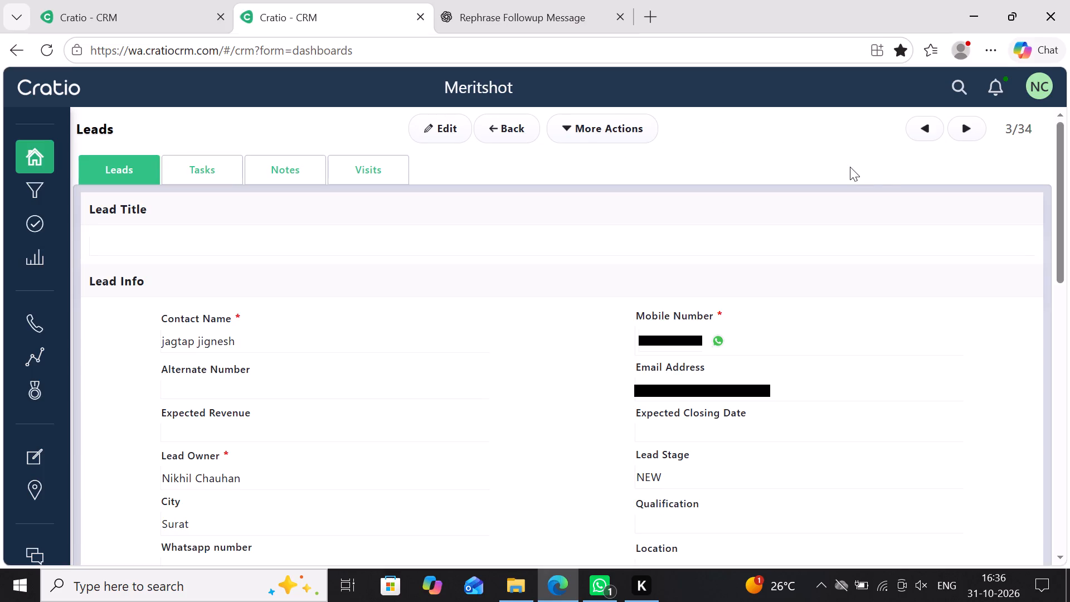
# Move on to the next New lead, from Hinjewadi, and open its record for editing.
pyautogui.click(966, 129)
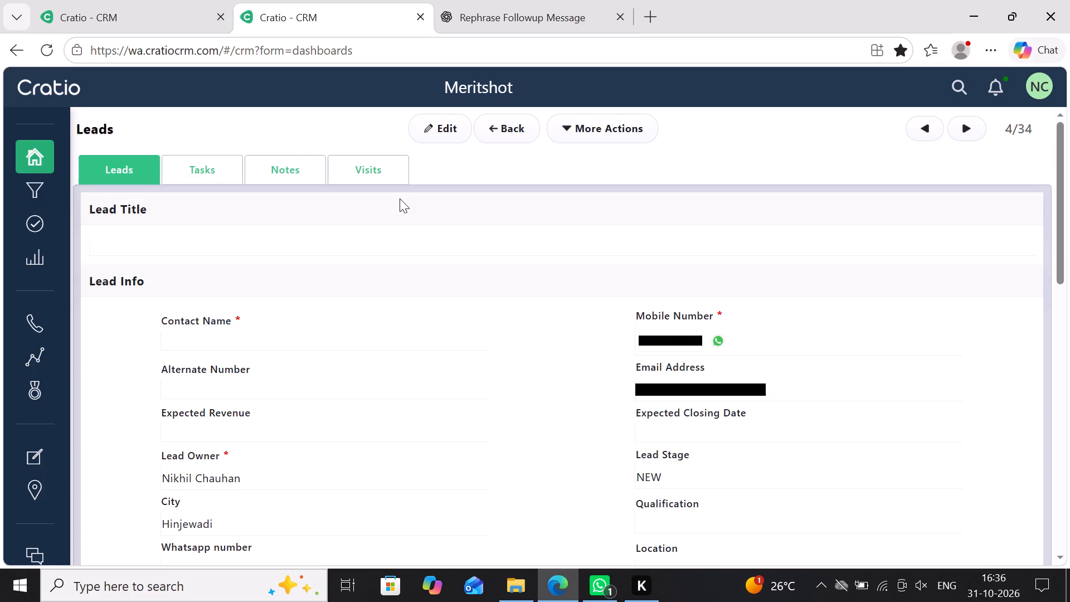
pyautogui.click(446, 131)
pyautogui.scroll(-9, 547, 345)
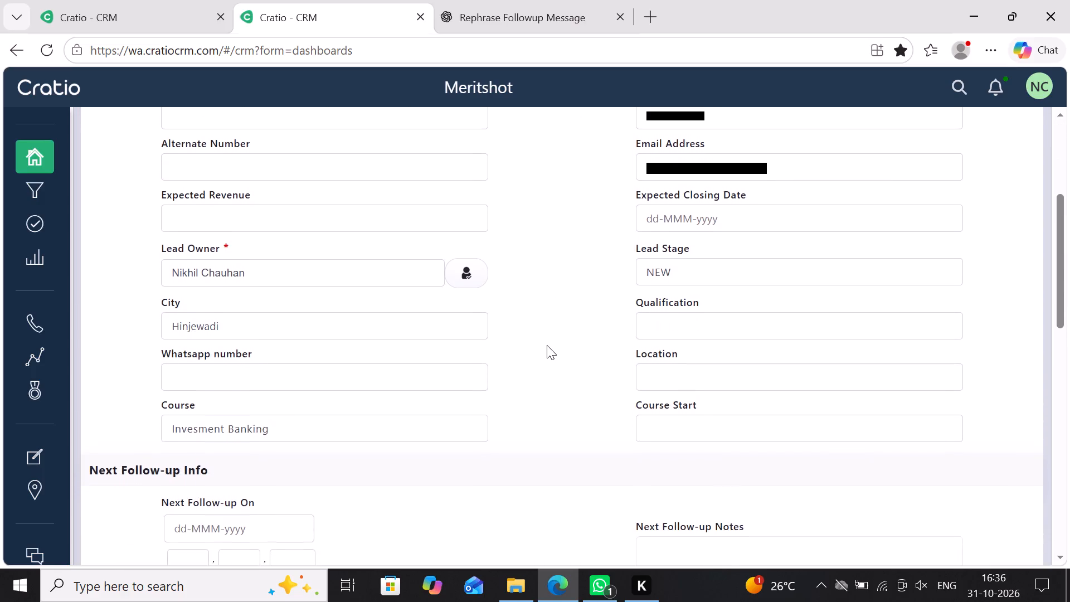
pyautogui.scroll(1, 547, 345)
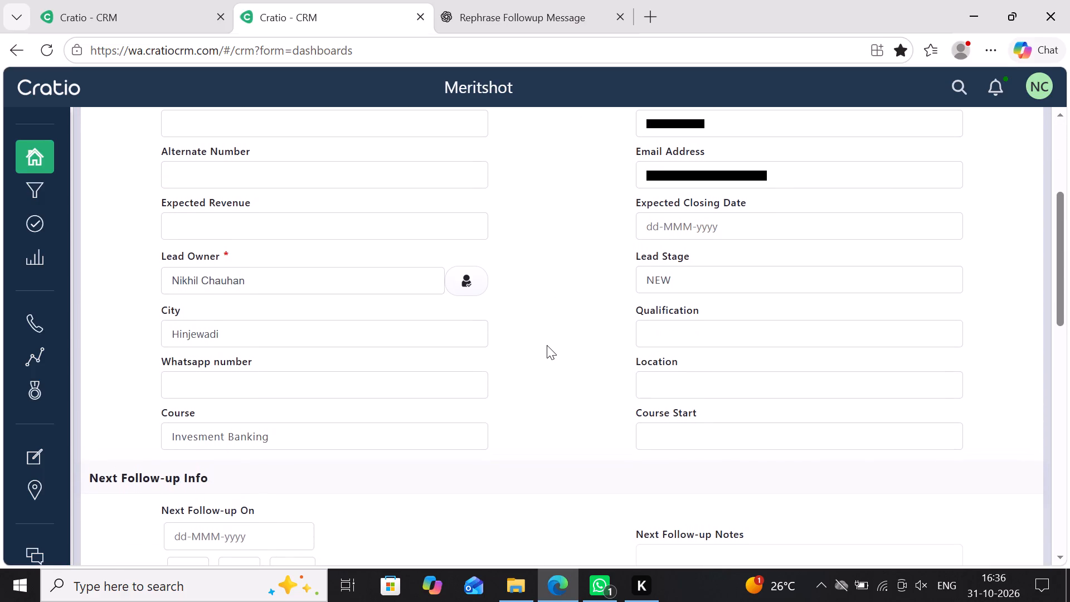
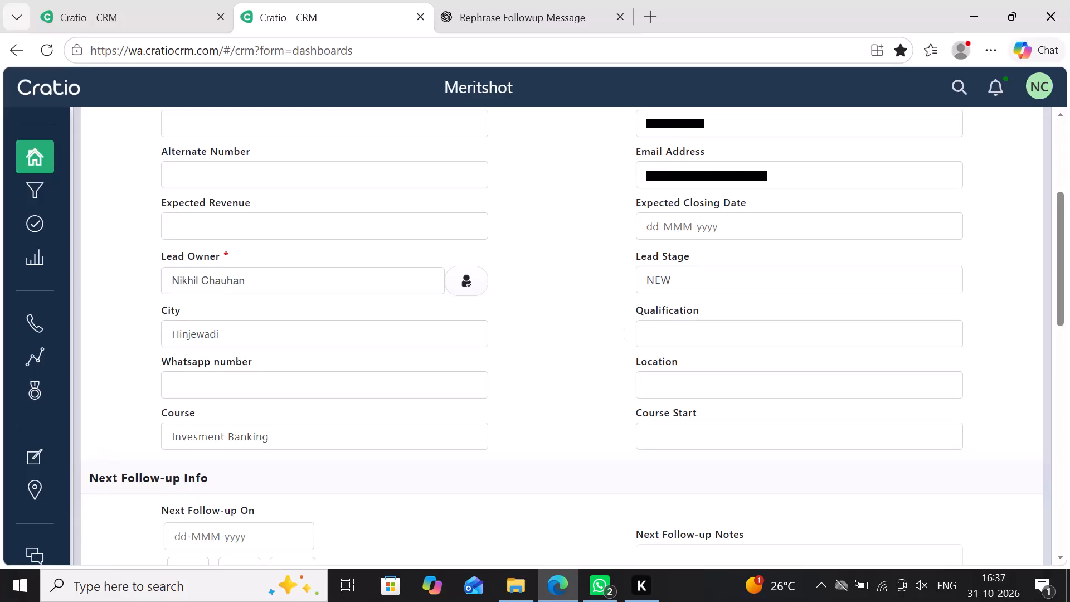
# Move on from the Hinjewadi lead to the next New lead, from Aurangabad, and open its next follow-up notes for editing.
pyautogui.scroll(20, 821, 259)
pyautogui.scroll(20, 821, 259)
pyautogui.scroll(12, 821, 259)
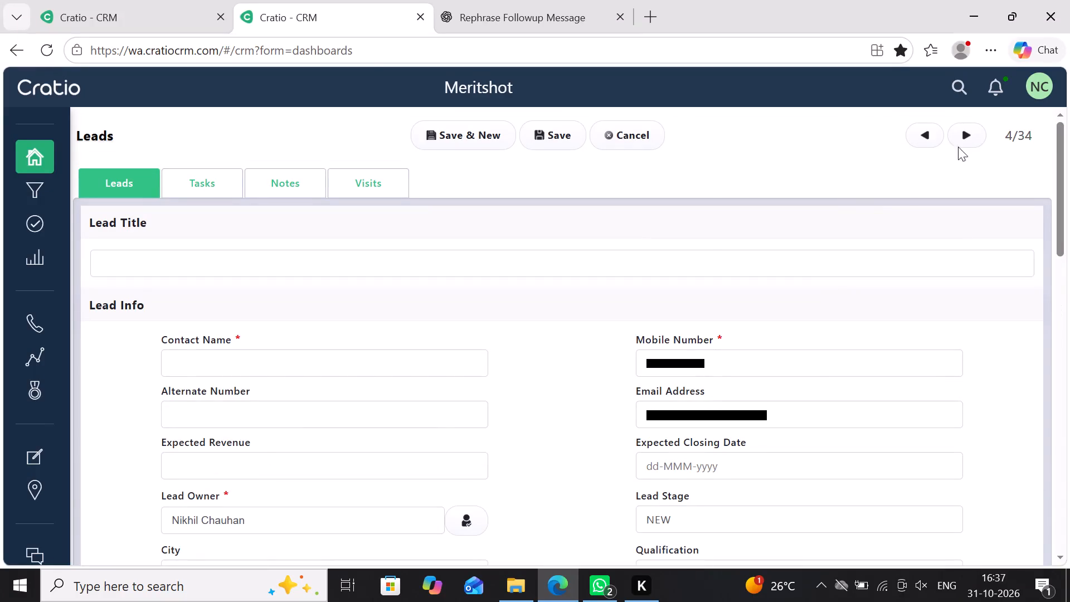
pyautogui.click(964, 139)
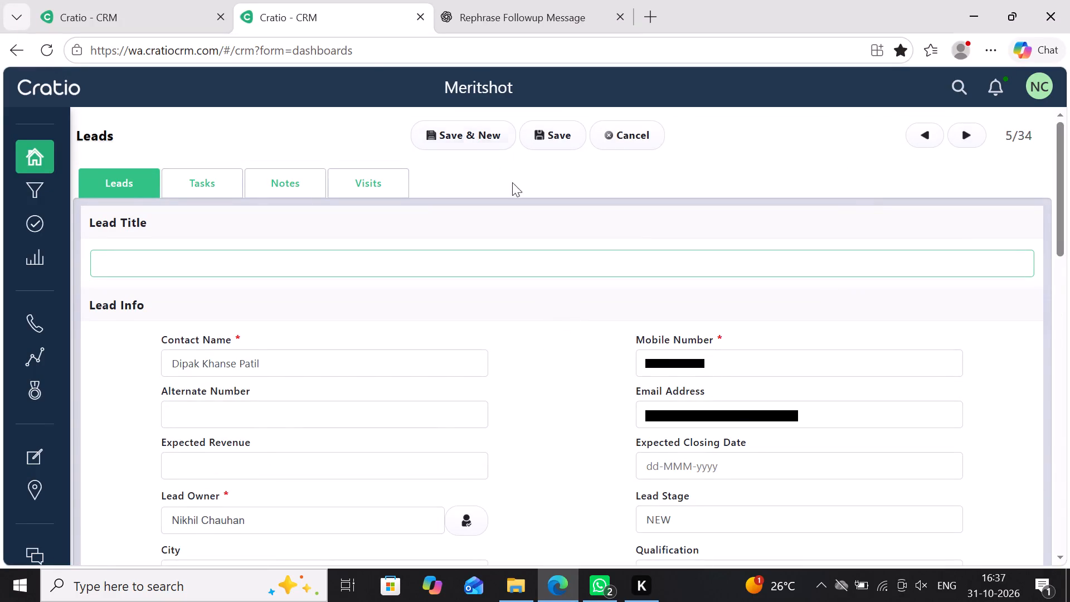
pyautogui.scroll(-8, 519, 210)
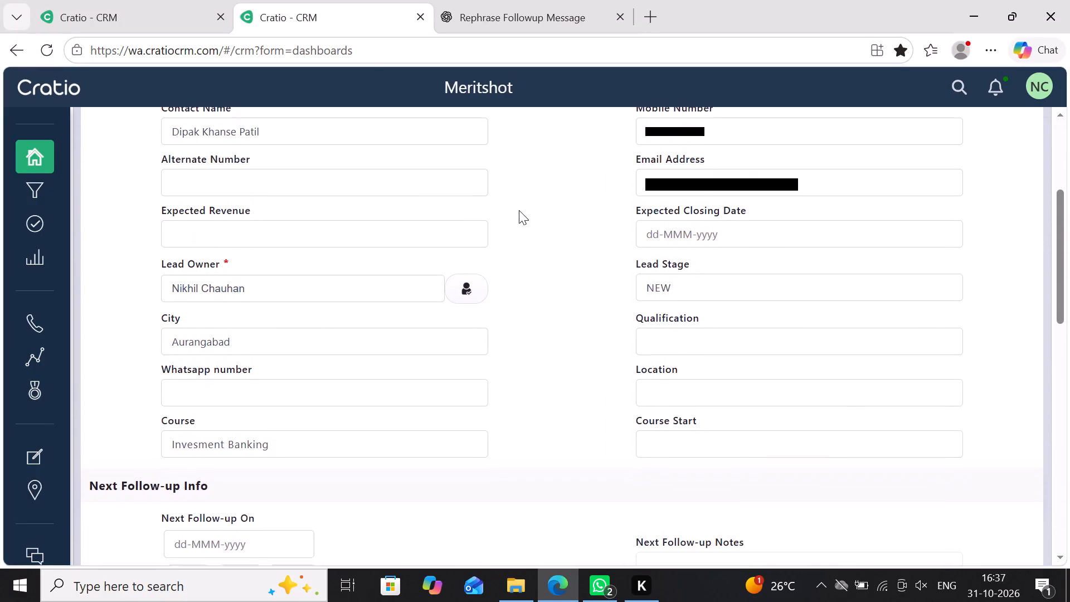
pyautogui.scroll(-1, 519, 210)
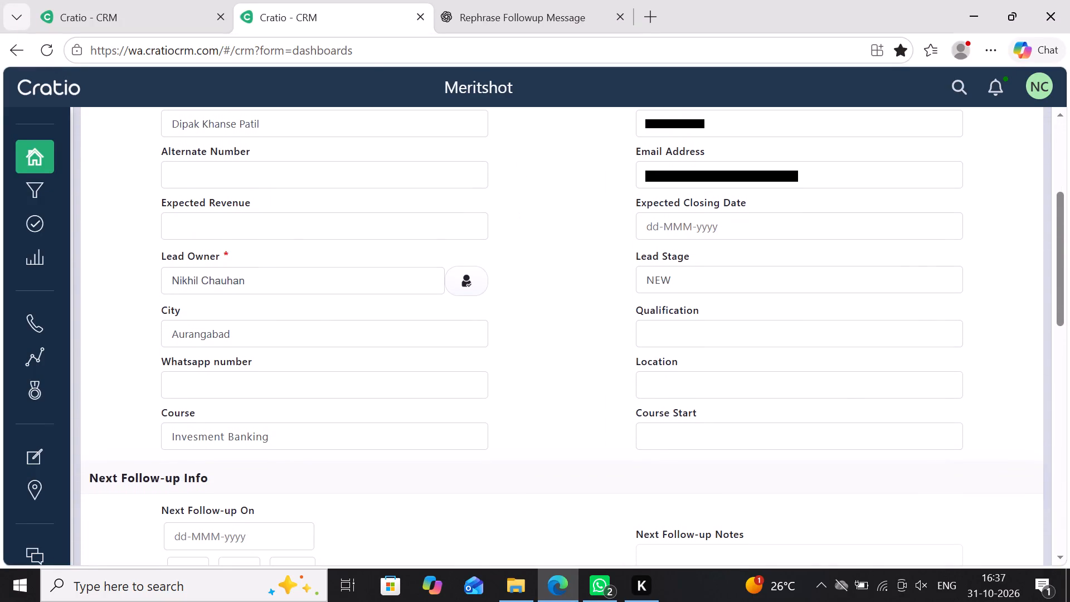
pyautogui.click(682, 561)
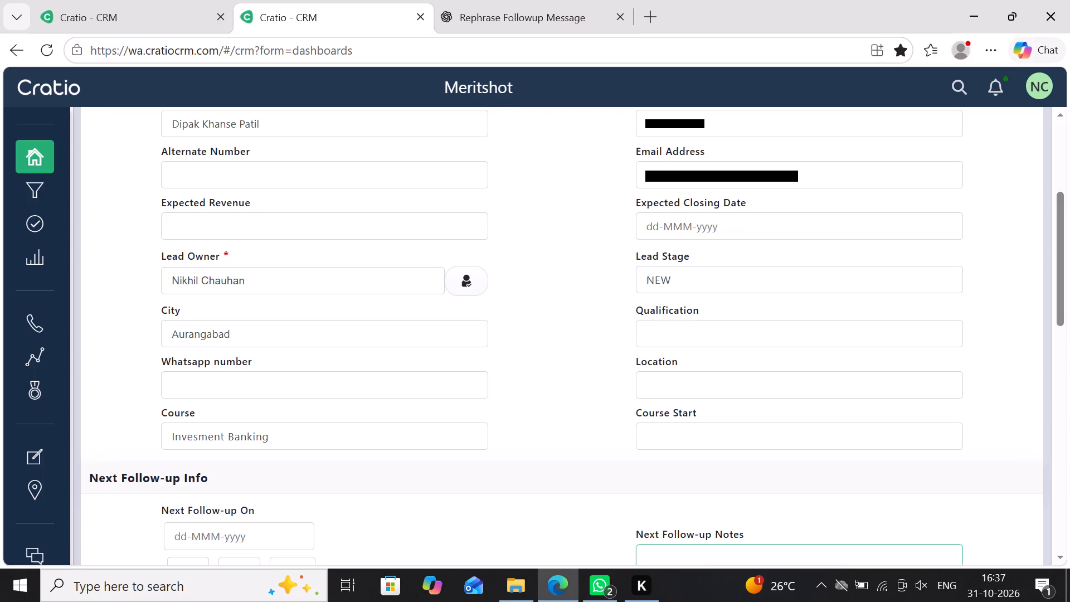
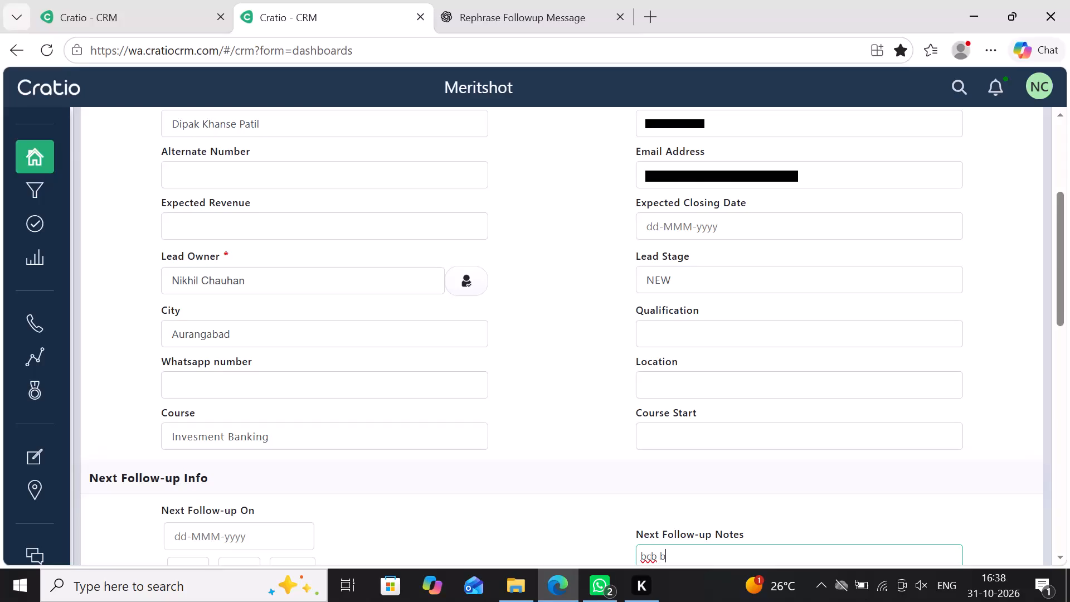
# Continue the Aurangabad lead's next follow-up notes after "bcb bank" with "//7yrs+2yrs//5.50//r,m".
pyautogui.write('//')
pyautogui.write('7yrs')
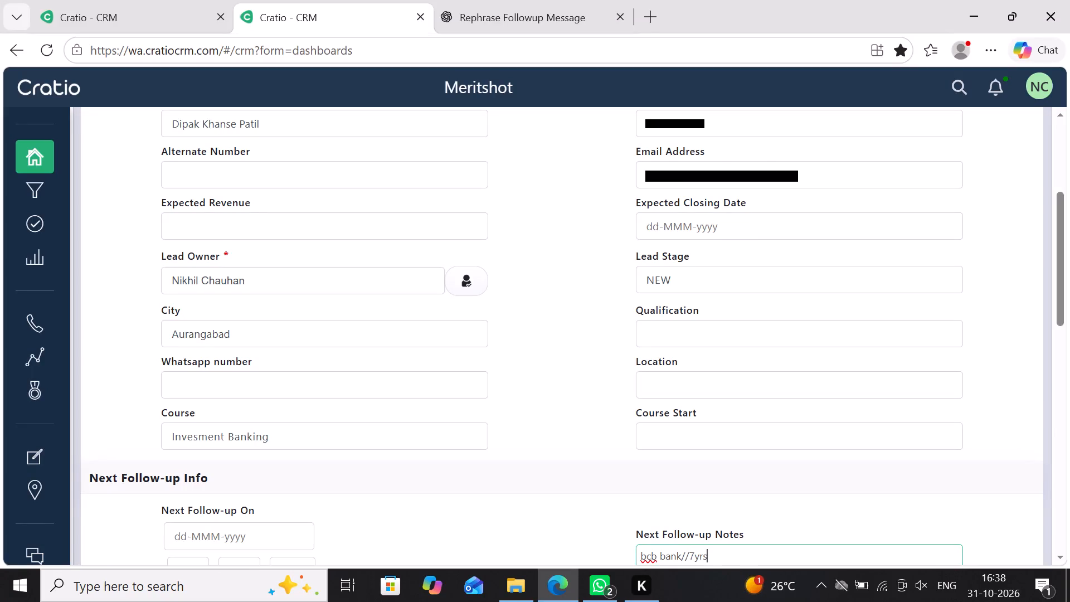
pyautogui.hotkey('shift', '+')
pyautogui.write('2urs//')
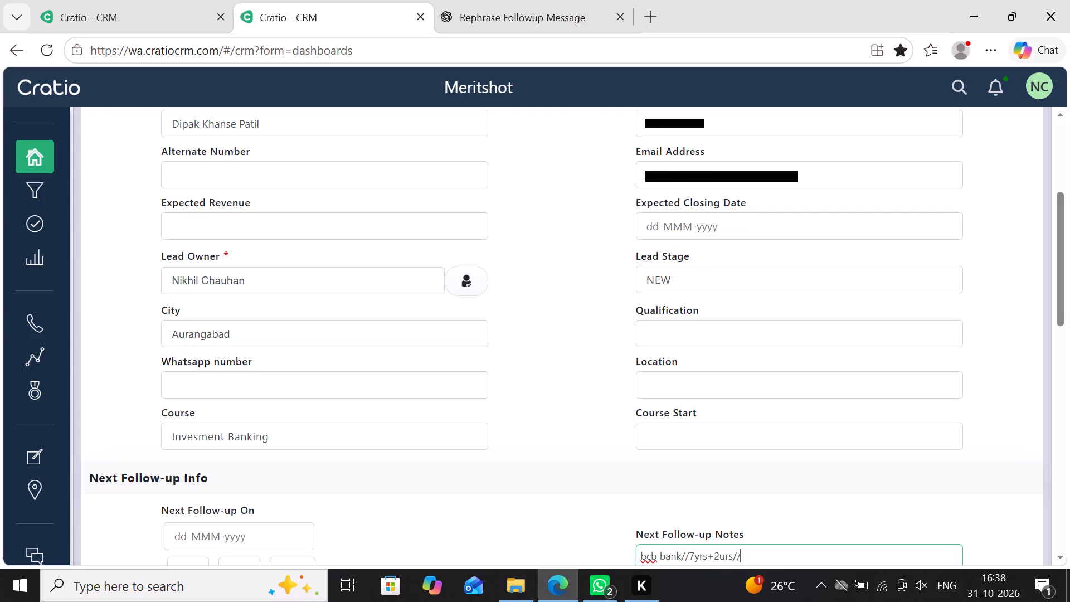
pyautogui.press('Left')
pyautogui.press('Left')
pyautogui.press('Left')
pyautogui.press('Left')
pyautogui.press('BackSpace')
pyautogui.press('y')
pyautogui.press('Right')
pyautogui.press('Right')
pyautogui.press('Right')
pyautogui.press('Right')
pyautogui.write('5.50')
pyautogui.write('//')
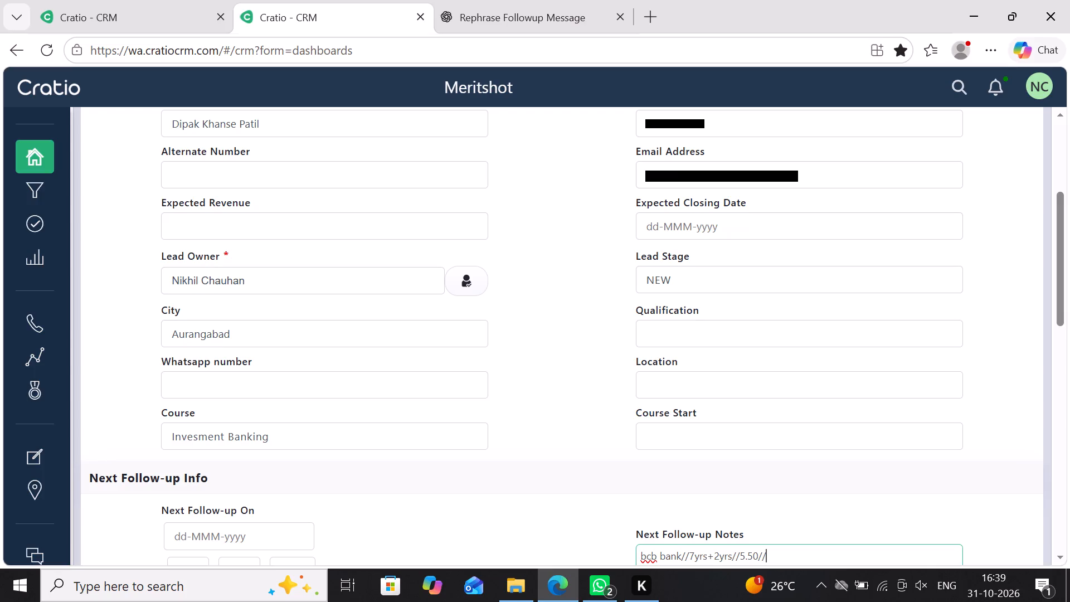
pyautogui.write('r,m')
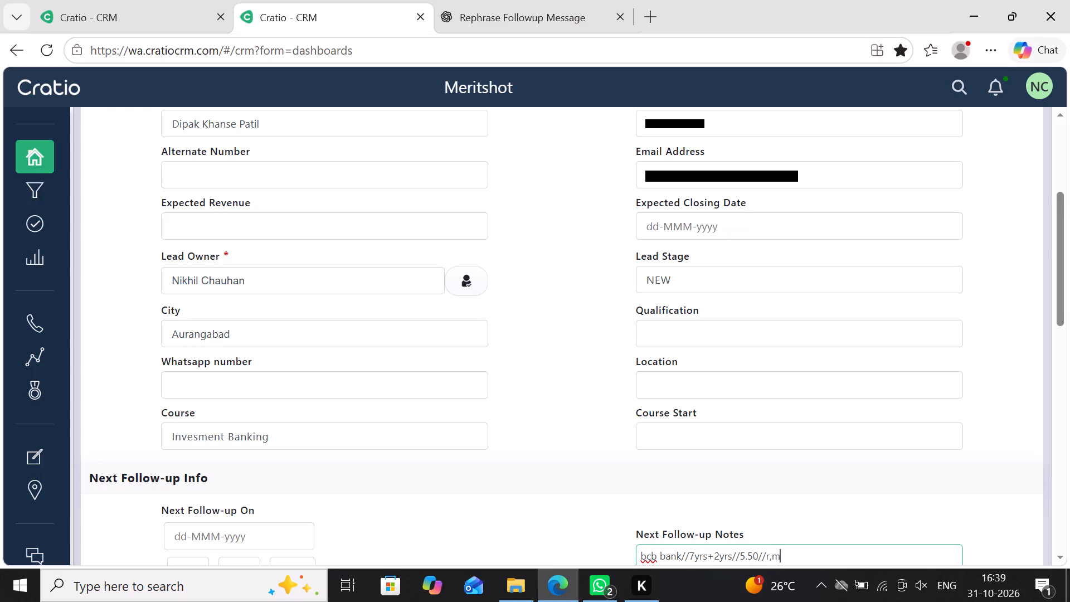